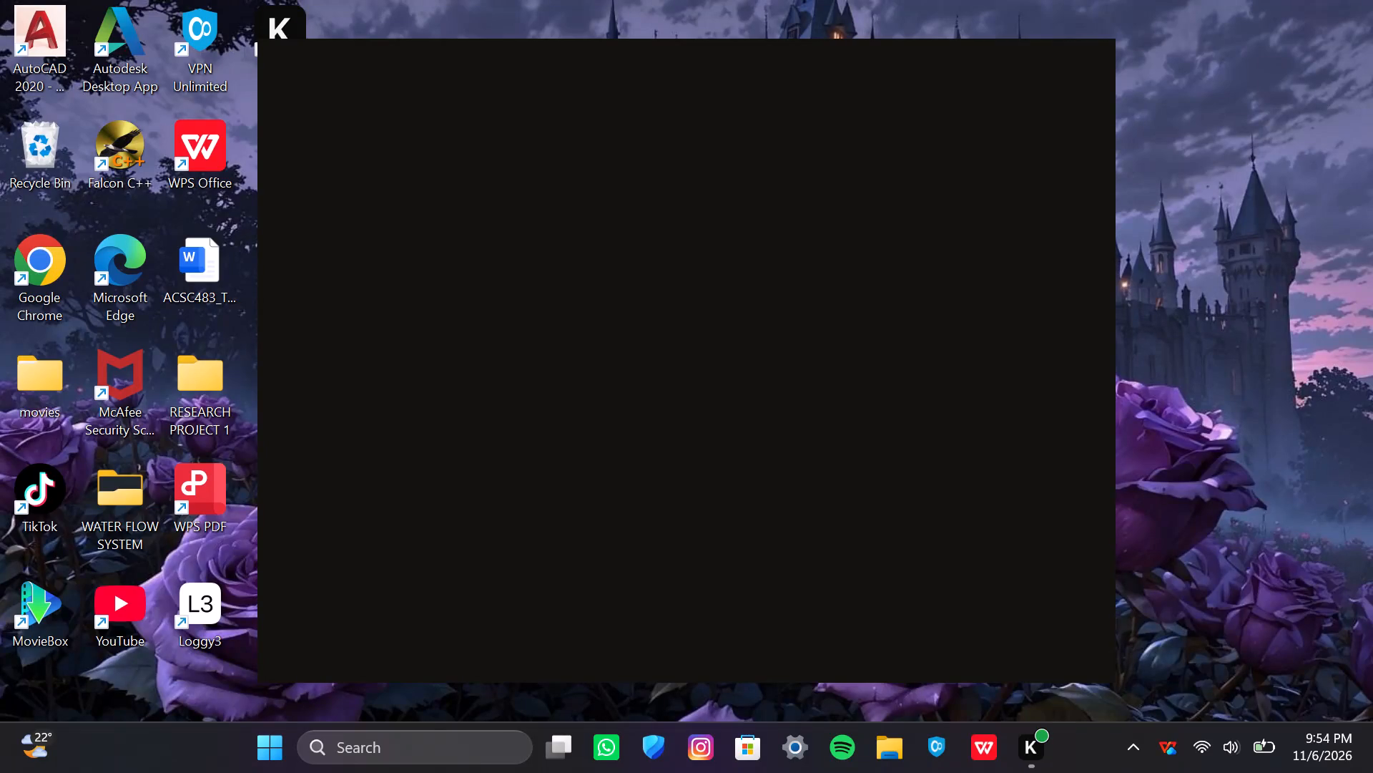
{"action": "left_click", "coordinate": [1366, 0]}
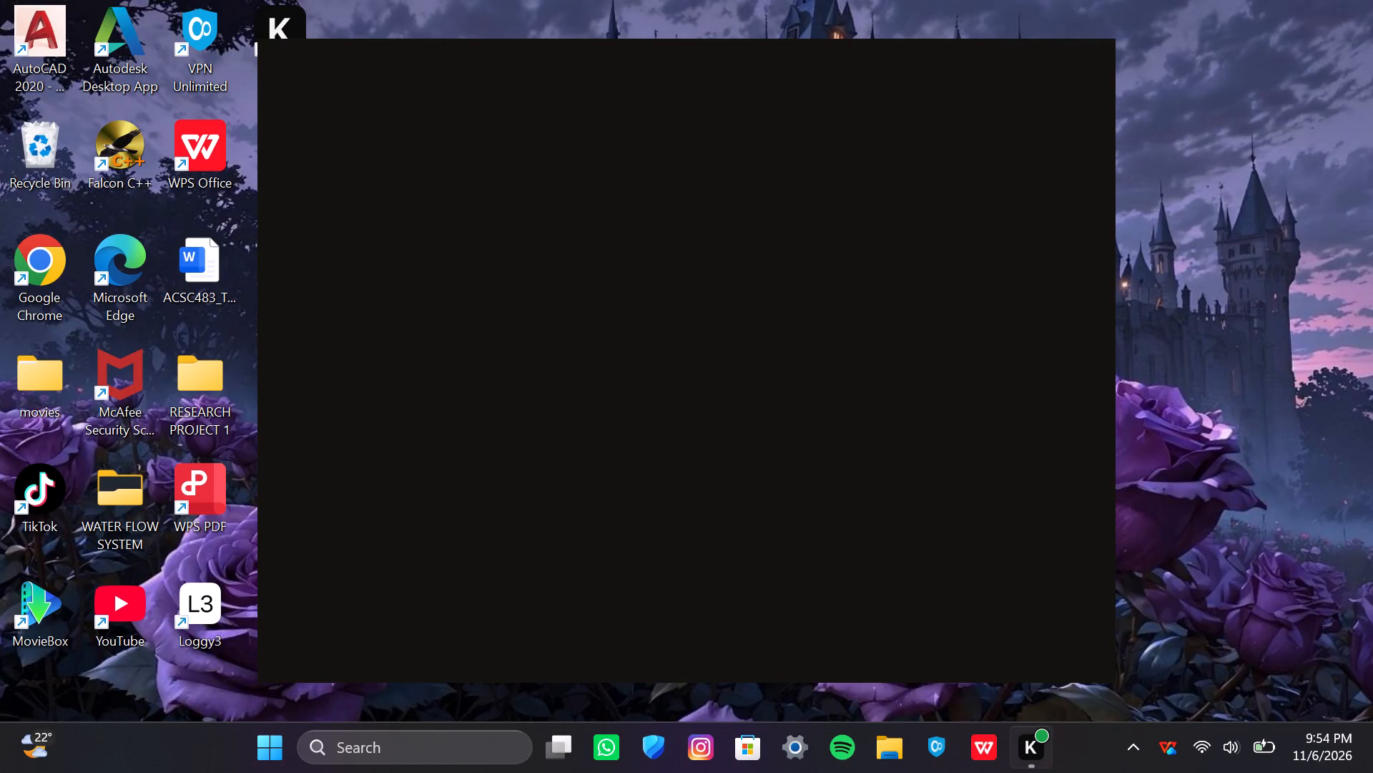
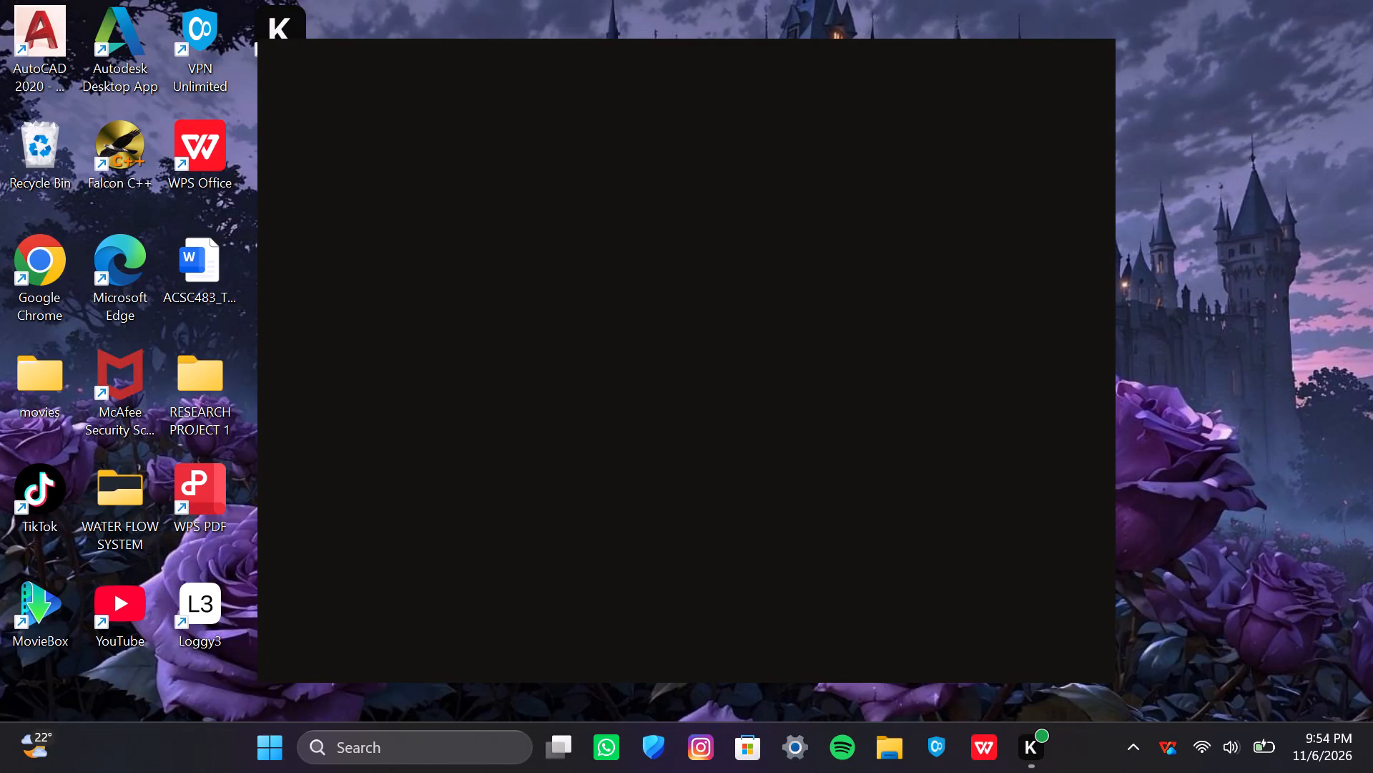
Open the recent document PROJECT PROPOSAL 1 in Word.
{"action": "left_click", "coordinate": [265, 754]}
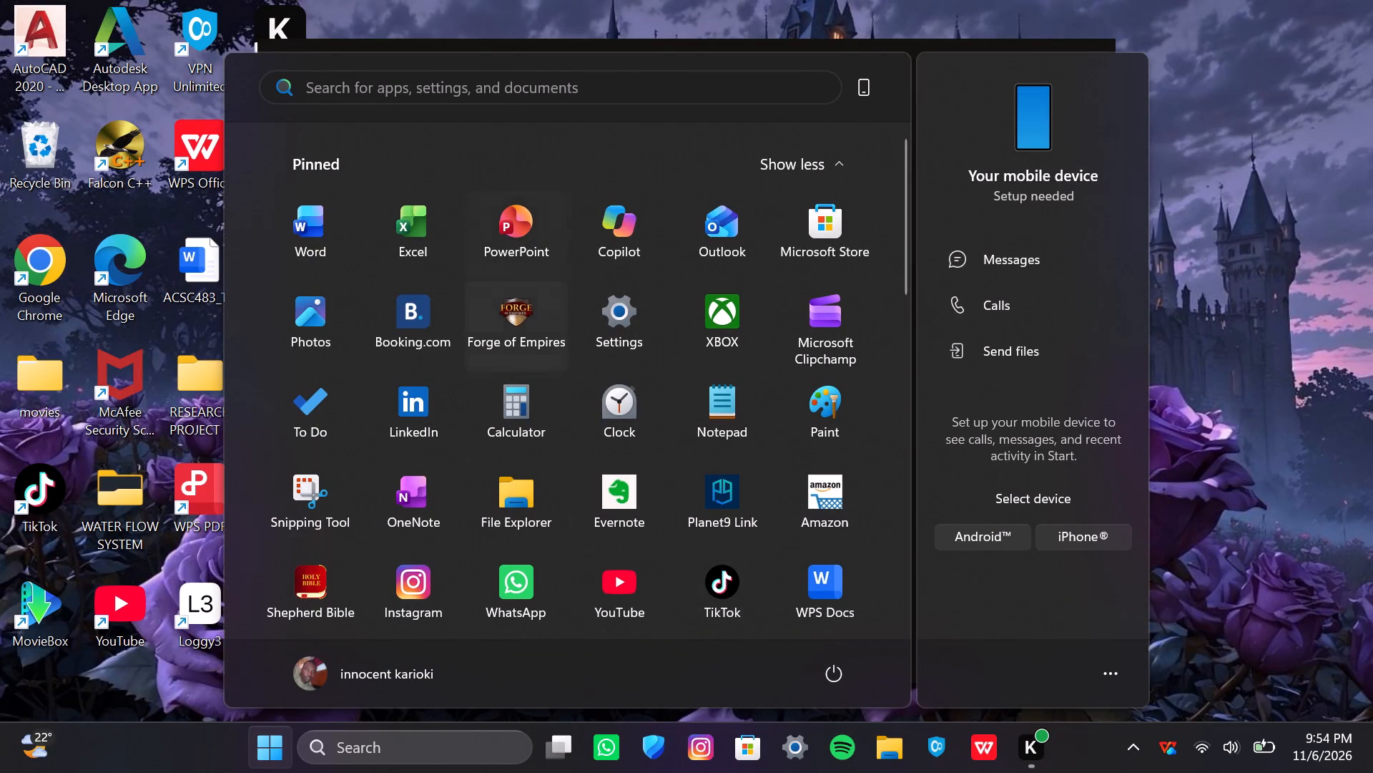
{"action": "left_click", "coordinate": [300, 266]}
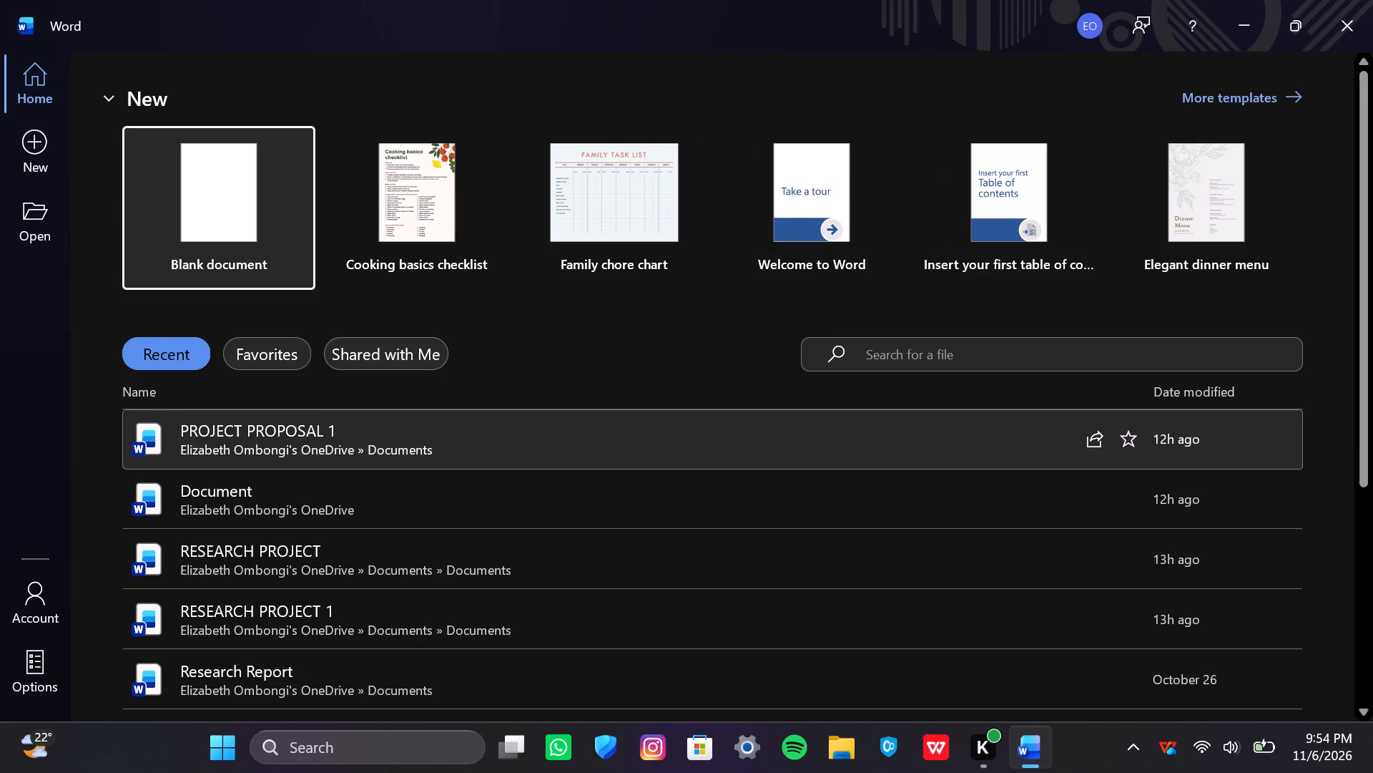
{"action": "double_click", "coordinate": [331, 428]}
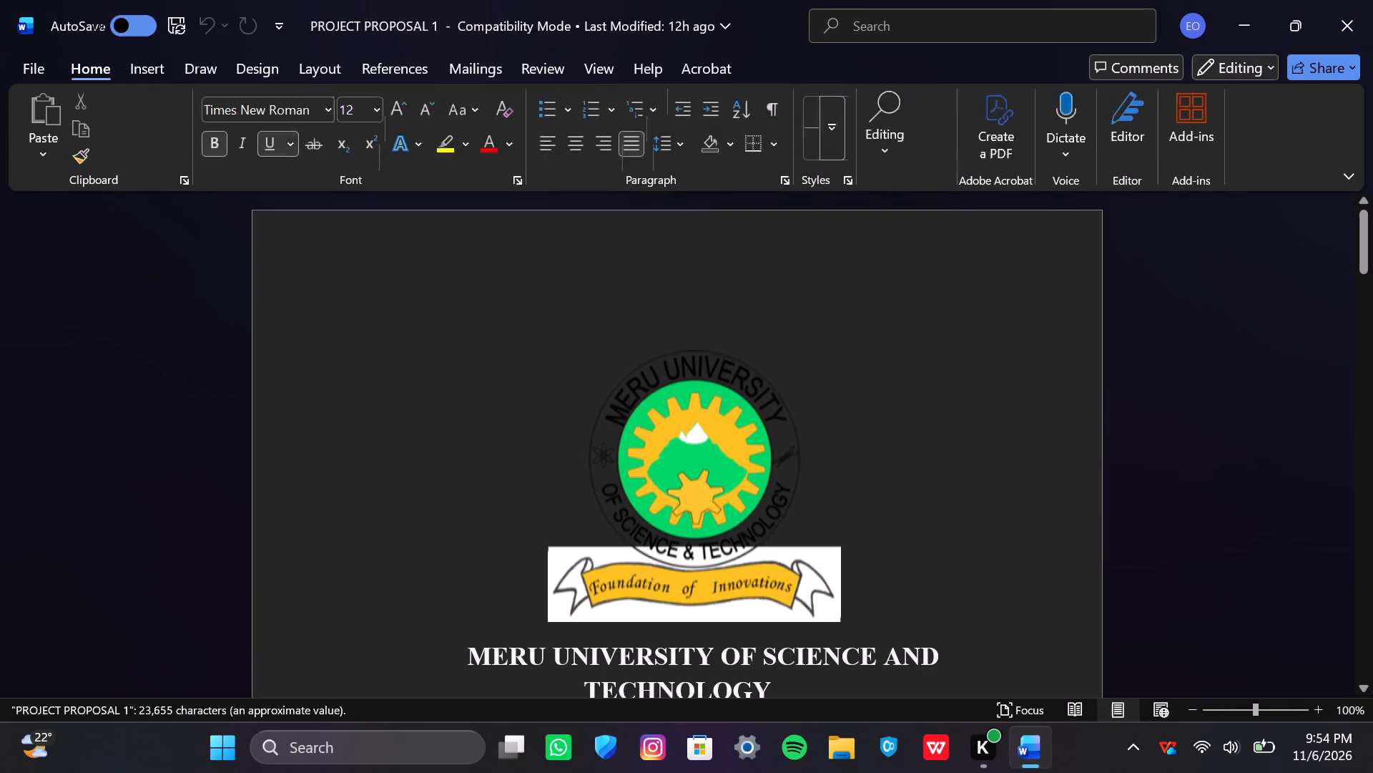
Delete the document's last paragraph, beginning "The project also provides an opportunity to apply principles of machine design".
{"action": "scroll", "coordinate": [500, 492], "scroll_direction": "down", "scroll_amount": 5}
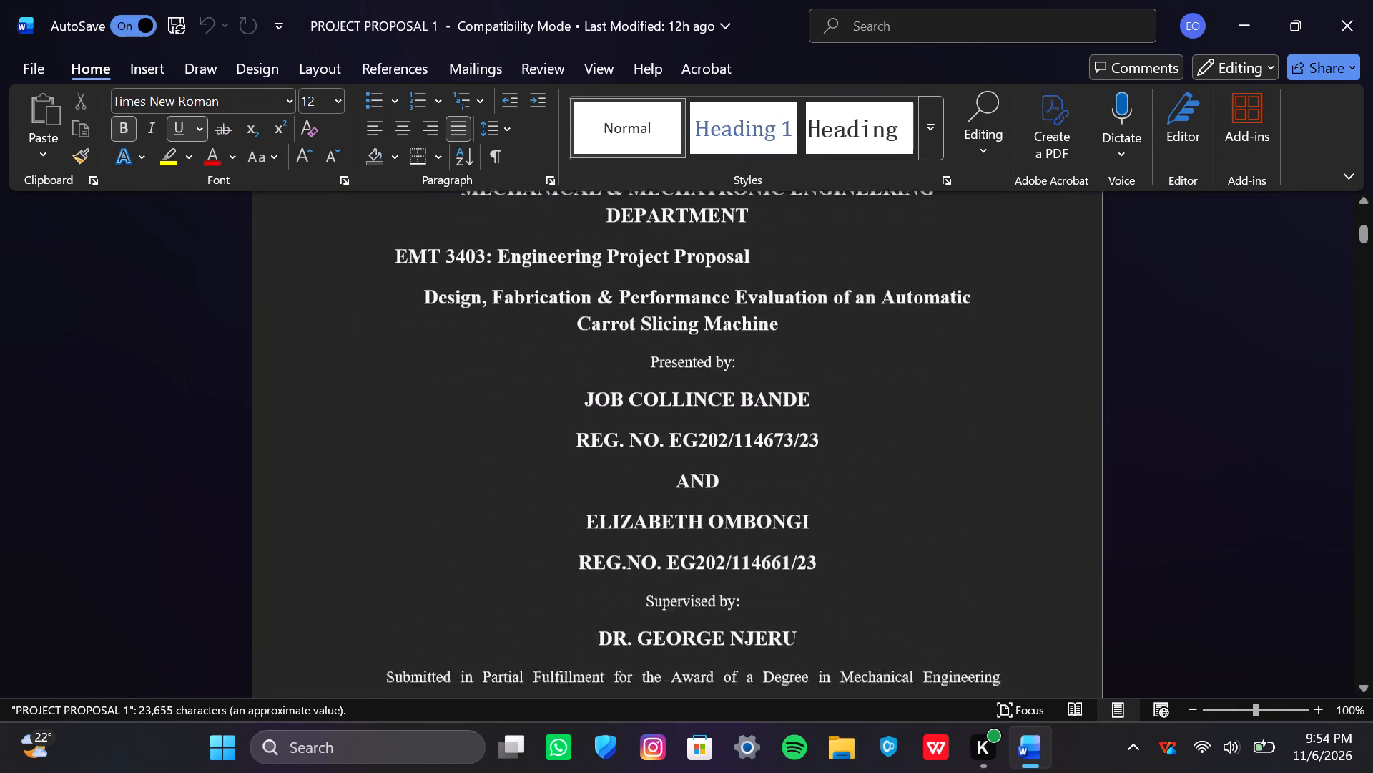
{"action": "scroll", "coordinate": [500, 492], "scroll_direction": "down", "scroll_amount": 19}
{"action": "scroll", "coordinate": [500, 492], "scroll_direction": "down", "scroll_amount": 19}
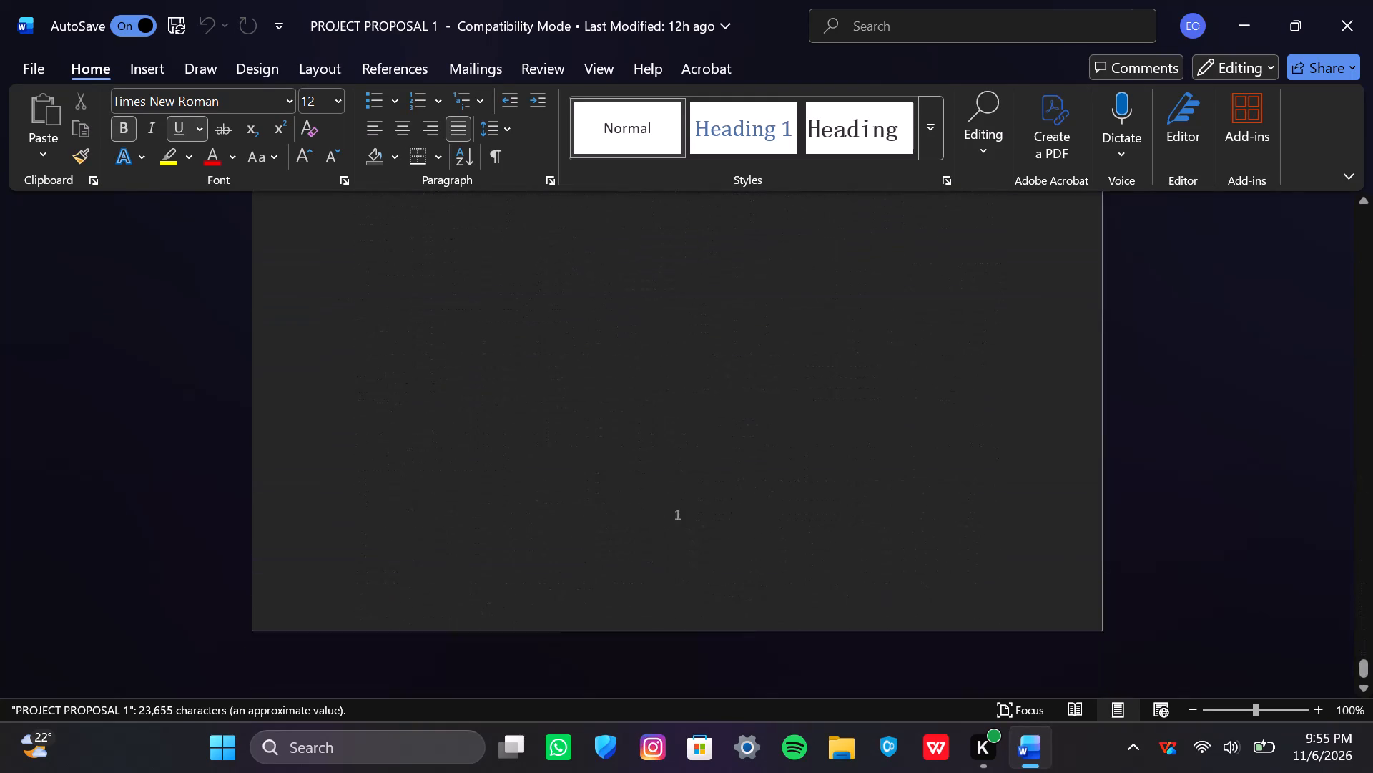
{"action": "scroll", "coordinate": [500, 492], "scroll_direction": "down", "scroll_amount": 1}
{"action": "scroll", "coordinate": [500, 492], "scroll_direction": "up", "scroll_amount": 6}
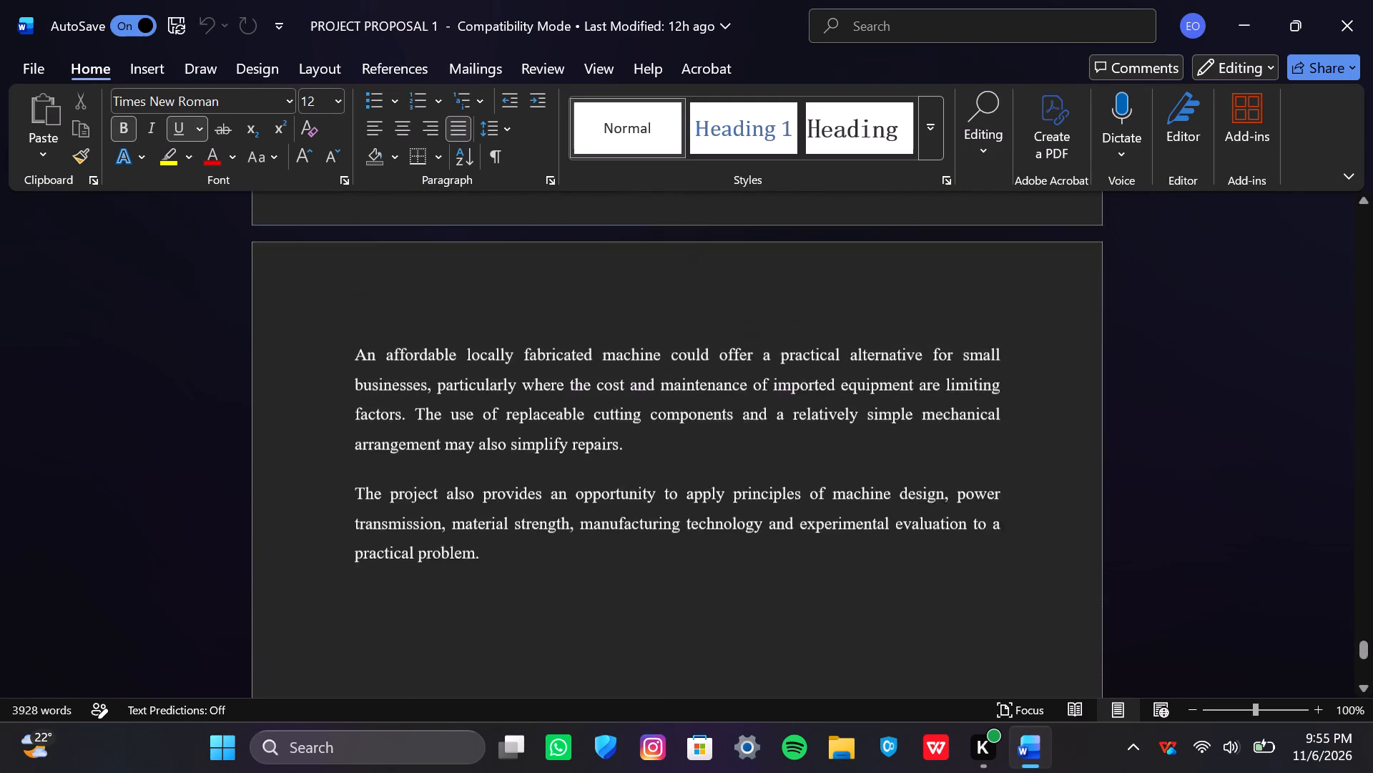
{"action": "scroll", "coordinate": [500, 492], "scroll_direction": "up", "scroll_amount": 5}
{"action": "scroll", "coordinate": [500, 492], "scroll_direction": "down", "scroll_amount": 4}
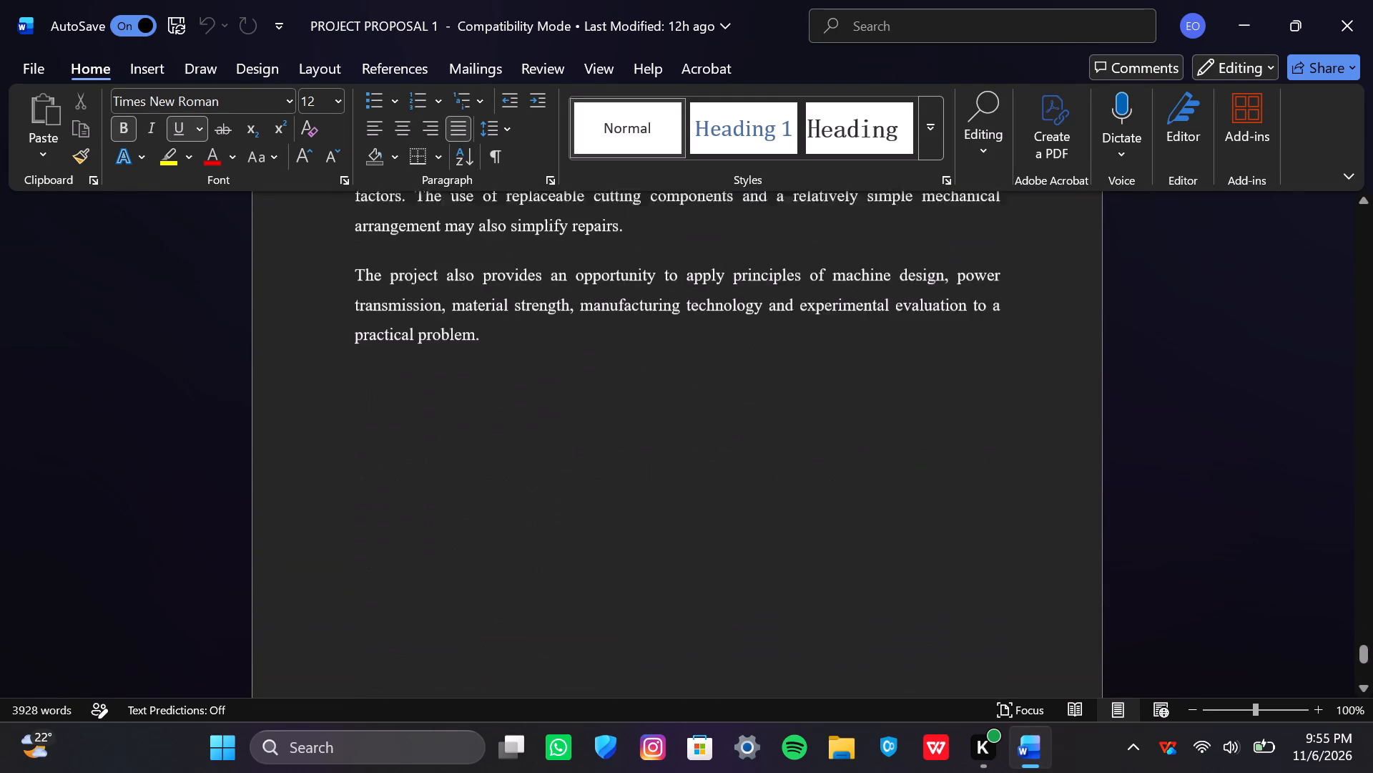
{"action": "left_click", "coordinate": [491, 295]}
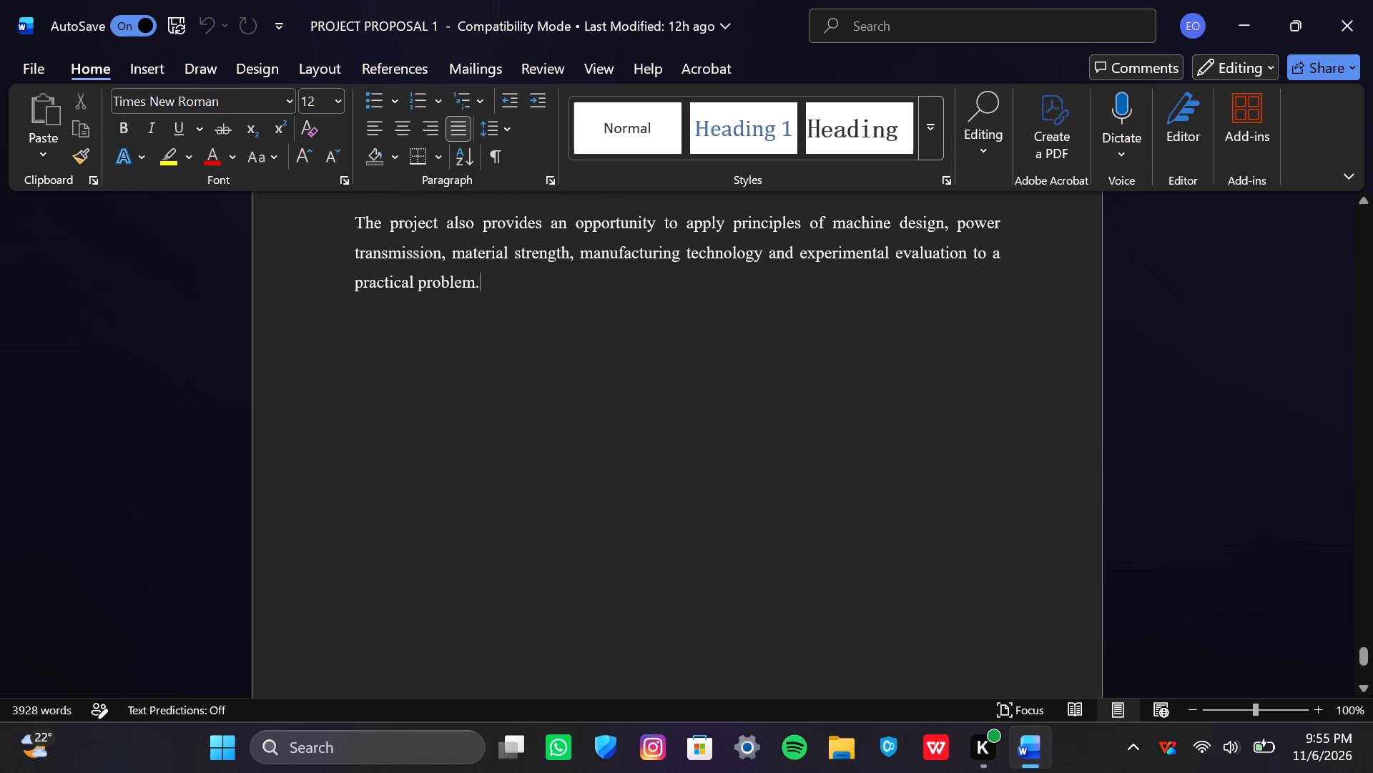
{"action": "key", "text": "BackSpace"}
{"action": "key", "text": "BackSpace"}
{"action": "key", "text": "BackSpace"}
{"action": "key", "text": "BackSpace"}
{"action": "key", "text": "BackSpace"}
{"action": "key", "text": "BackSpace"}
{"action": "key", "text": "BackSpace"}
{"action": "key", "text": "BackSpace"}
{"action": "key", "text": "BackSpace"}
{"action": "key", "text": "BackSpace"}
{"action": "key", "text": "BackSpace"}
{"action": "key", "text": "BackSpace"}
{"action": "key", "text": "BackSpace"}
{"action": "key", "text": "BackSpace"}
{"action": "key", "text": "BackSpace"}
{"action": "key", "text": "BackSpace"}
{"action": "key", "text": "BackSpace"}
{"action": "key", "text": "BackSpace"}
{"action": "key", "text": "BackSpace"}
{"action": "key", "text": "BackSpace"}
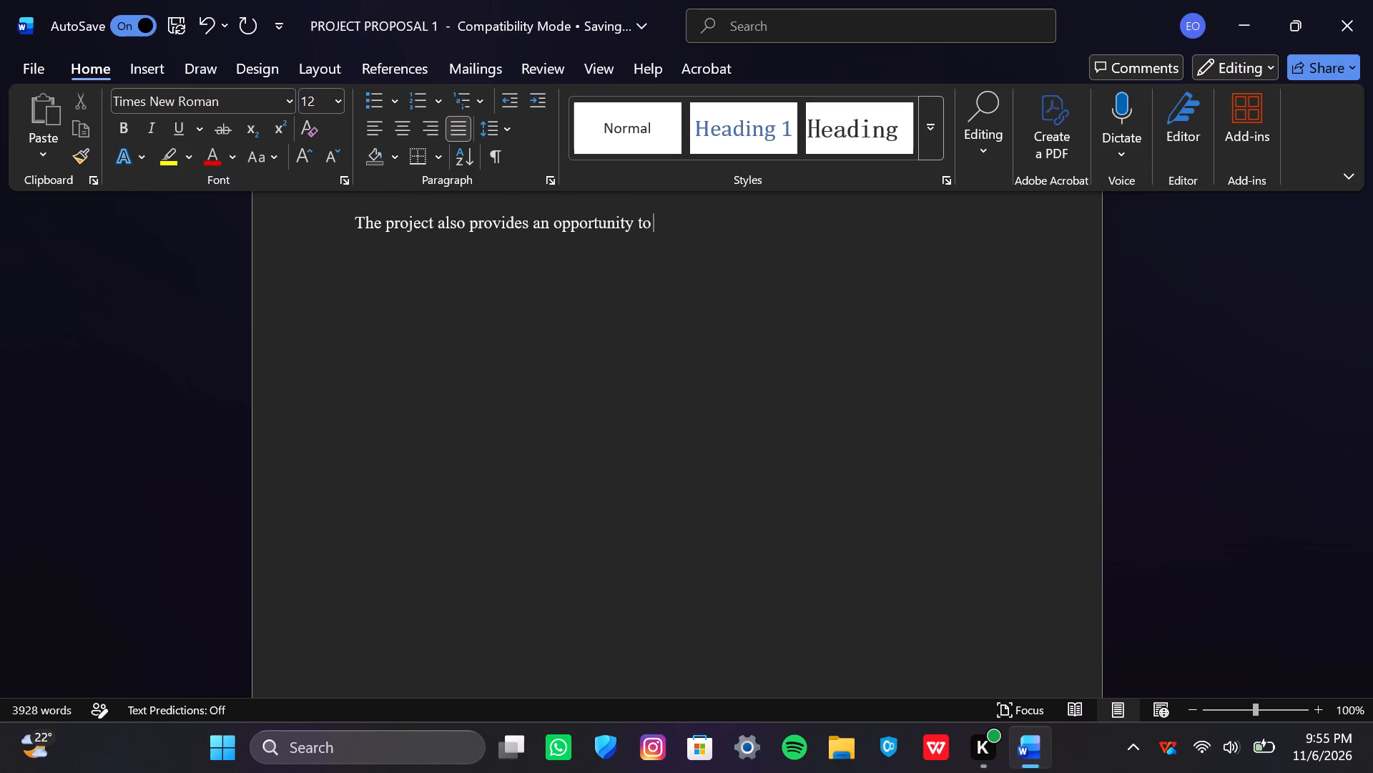
{"action": "key", "text": "BackSpace"}
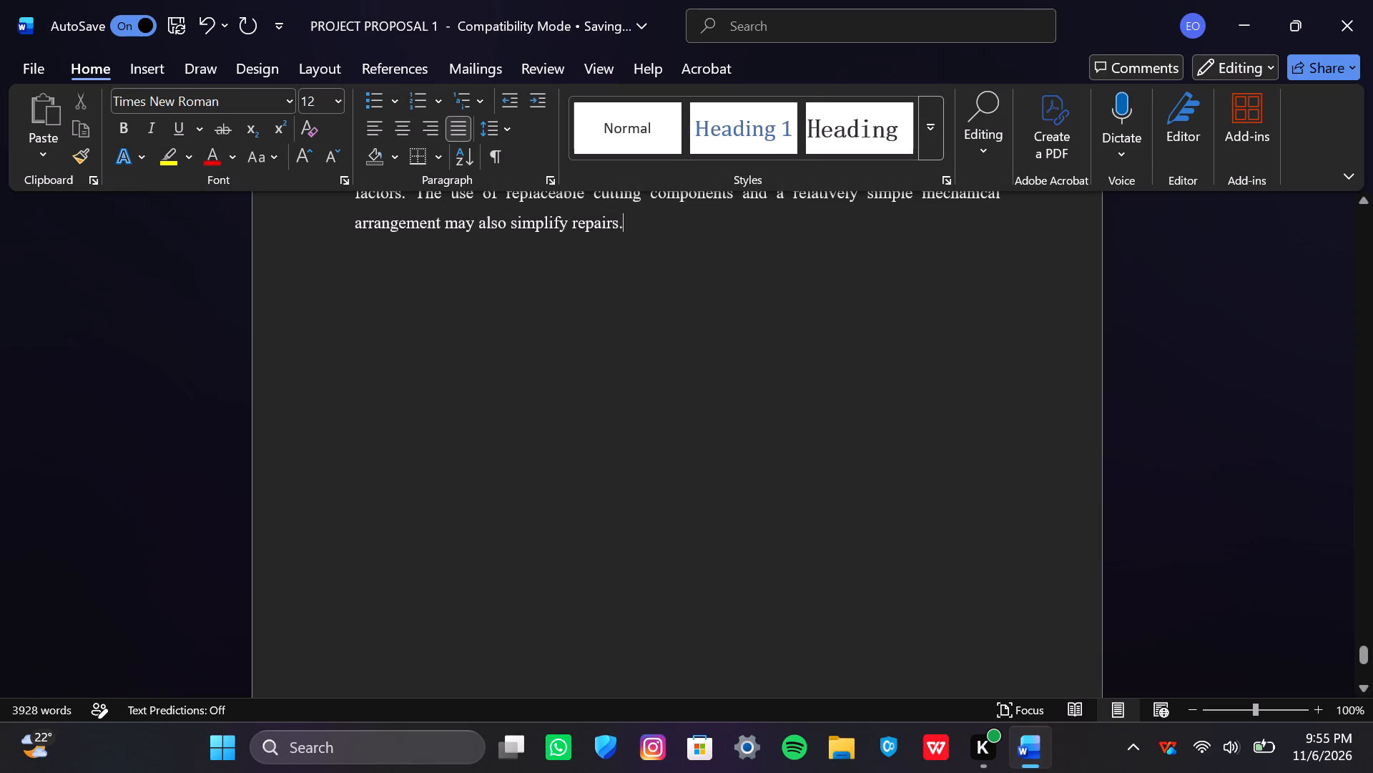
Delete the paragraph beginning "An affordable locally fabricated machine could offer a practical alternative", back to the end of the paragraph before it.
{"action": "key", "text": "BackSpace"}
{"action": "key", "text": "BackSpace"}
{"action": "key", "text": "BackSpace"}
{"action": "key", "text": "BackSpace"}
{"action": "key", "text": "BackSpace"}
{"action": "key", "text": "BackSpace"}
{"action": "key", "text": "BackSpace"}
{"action": "key", "text": "BackSpace"}
{"action": "key", "text": "BackSpace"}
{"action": "key", "text": "BackSpace"}
{"action": "key", "text": "BackSpace"}
{"action": "key", "text": "BackSpace"}
{"action": "key", "text": "BackSpace"}
{"action": "key", "text": "BackSpace"}
{"action": "key", "text": "BackSpace"}
{"action": "key", "text": "BackSpace"}
{"action": "key", "text": "BackSpace"}
{"action": "key", "text": "BackSpace"}
{"action": "key", "text": "BackSpace"}
{"action": "key", "text": "BackSpace"}
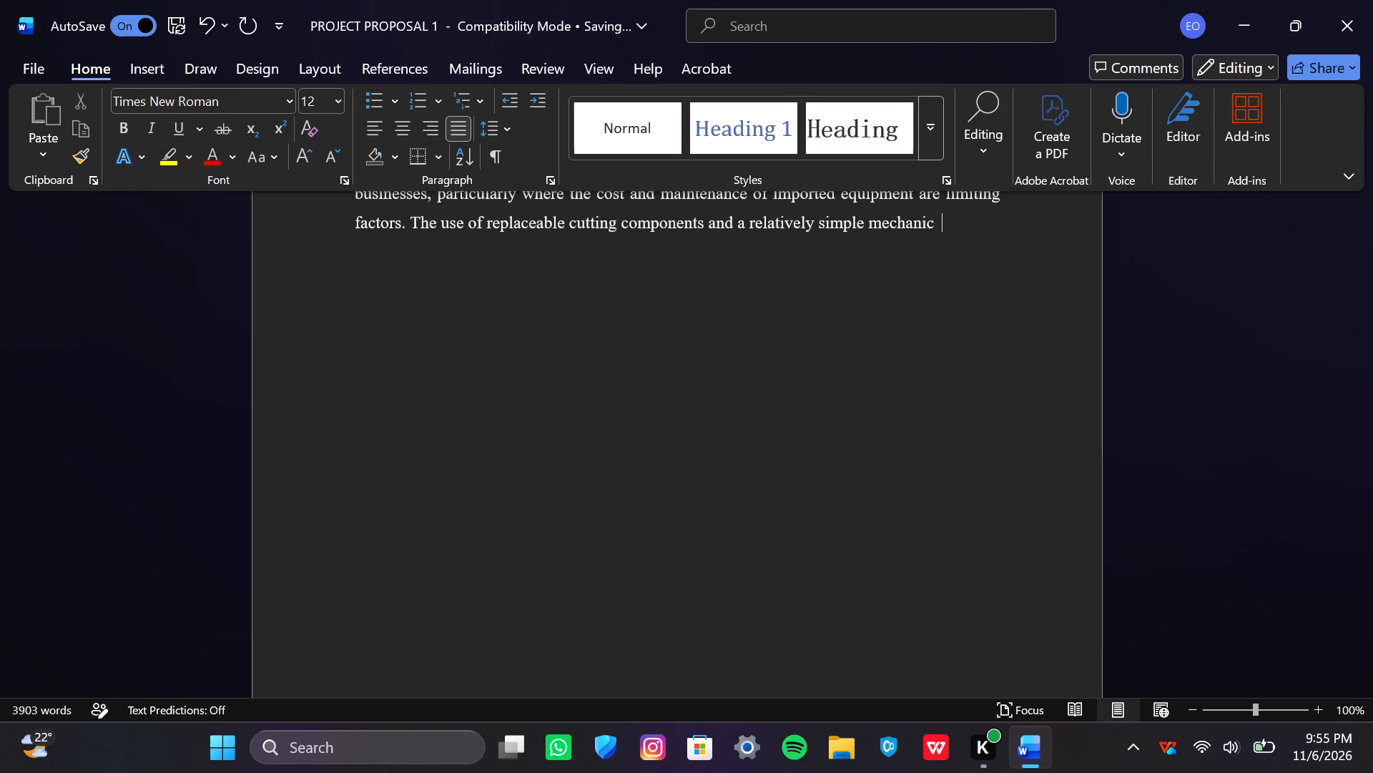
{"action": "key", "text": "BackSpace"}
{"action": "key", "text": "BackSpace"}
{"action": "key", "text": "BackSpace"}
{"action": "key", "text": "BackSpace"}
{"action": "key", "text": "BackSpace"}
{"action": "key", "text": "BackSpace"}
{"action": "key", "text": "BackSpace"}
{"action": "key", "text": "BackSpace"}
{"action": "key", "text": "BackSpace"}
{"action": "key", "text": "BackSpace"}
{"action": "key", "text": "BackSpace"}
{"action": "key", "text": "BackSpace"}
{"action": "key", "text": "BackSpace"}
{"action": "key", "text": "BackSpace"}
{"action": "key", "text": "BackSpace"}
{"action": "key", "text": "BackSpace"}
{"action": "key", "text": "BackSpace"}
{"action": "key", "text": "BackSpace"}
{"action": "key", "text": "BackSpace"}
{"action": "key", "text": "BackSpace"}
{"action": "key", "text": "BackSpace"}
{"action": "key", "text": "BackSpace"}
{"action": "key", "text": "BackSpace"}
{"action": "key", "text": "BackSpace"}
{"action": "key", "text": "BackSpace"}
{"action": "key", "text": "BackSpace"}
{"action": "key", "text": "BackSpace"}
{"action": "key", "text": "BackSpace"}
{"action": "key", "text": "BackSpace"}
{"action": "key", "text": "BackSpace"}
{"action": "key", "text": "BackSpace"}
{"action": "key", "text": "BackSpace"}
{"action": "key", "text": "BackSpace"}
{"action": "key", "text": "BackSpace"}
{"action": "key", "text": "BackSpace"}
{"action": "key", "text": "BackSpace"}
{"action": "key", "text": "BackSpace"}
{"action": "key", "text": "BackSpace"}
{"action": "key", "text": "BackSpace"}
{"action": "key", "text": "BackSpace"}
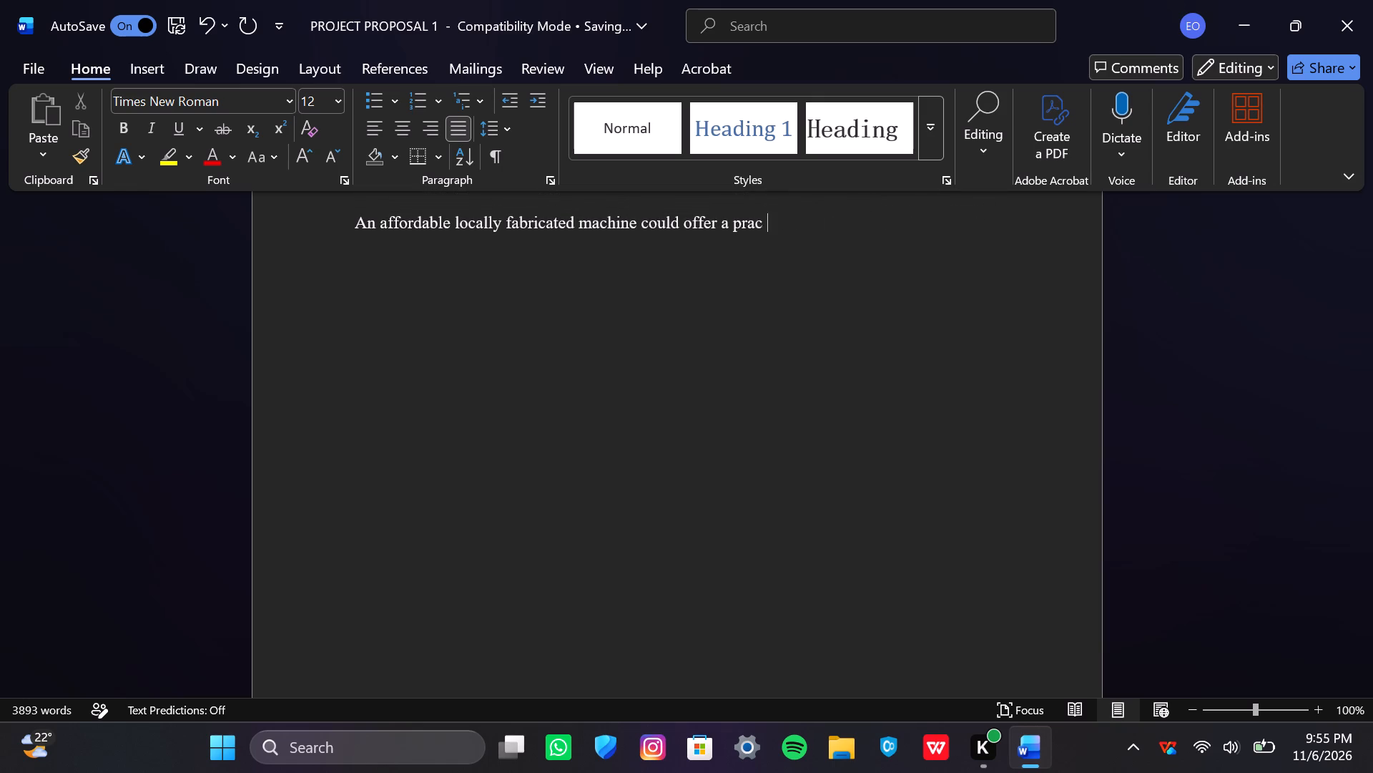
{"action": "key", "text": "BackSpace"}
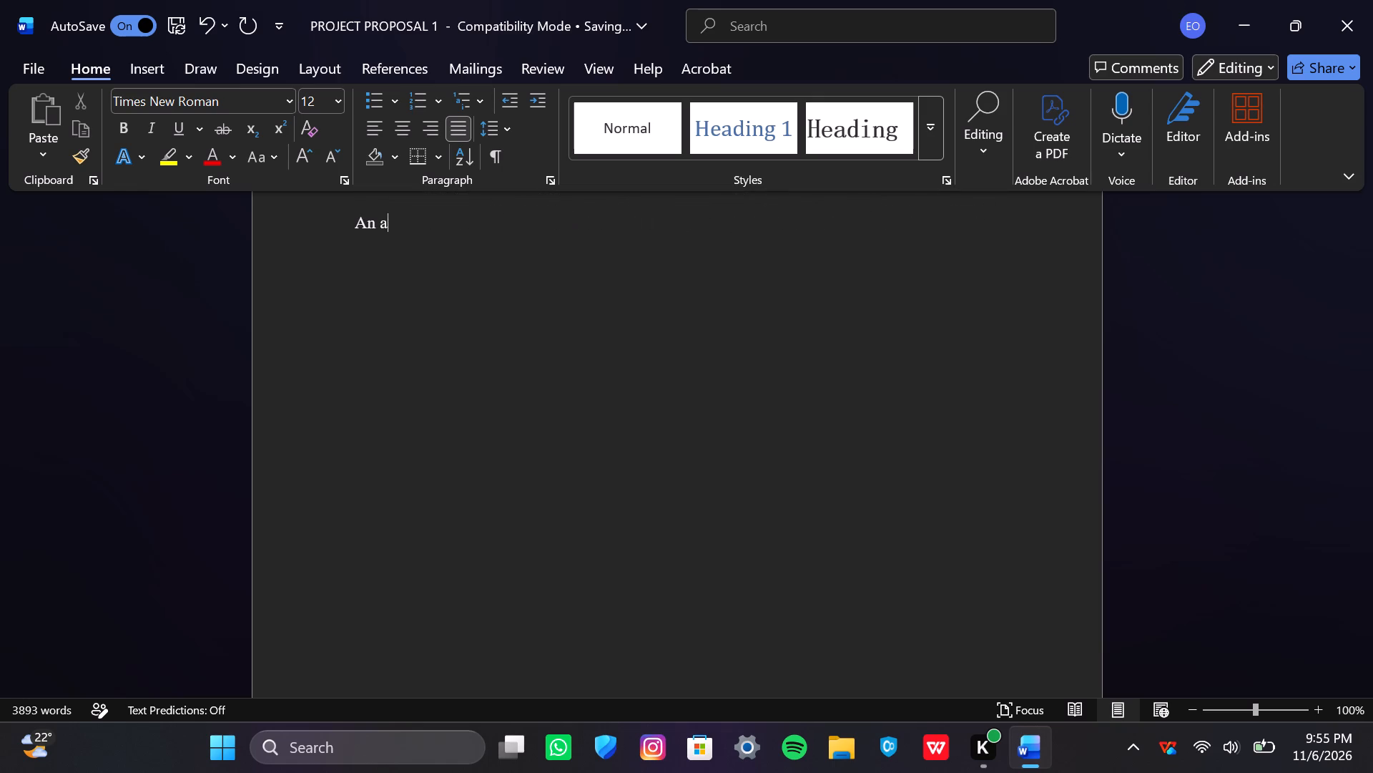
{"action": "key", "text": "BackSpace"}
{"action": "key", "text": "BackSpace"}
{"action": "key", "text": "BackSpace"}
{"action": "key", "text": "BackSpace"}
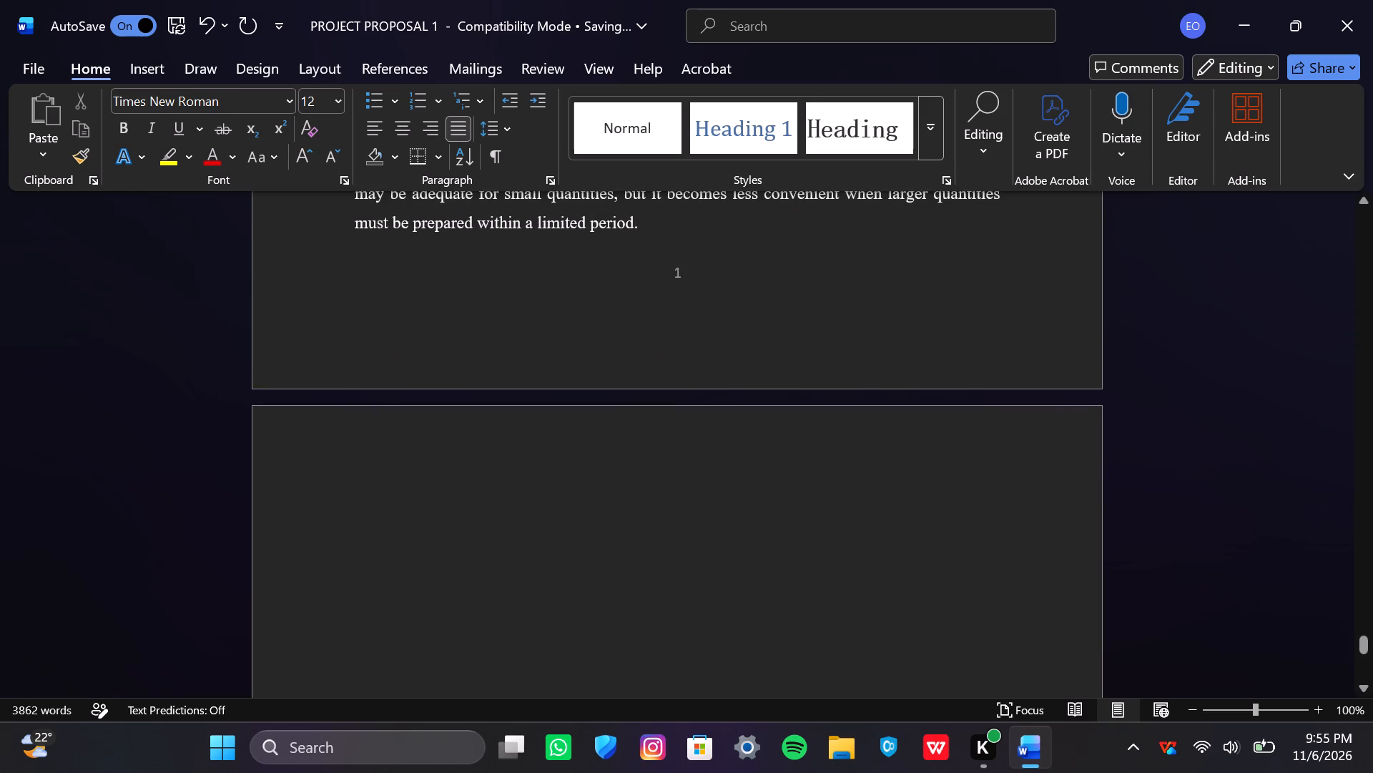
Delete the paragraph under heading 1.7 that begins "The proposed project is justified by the need to improve the efficiency".
{"action": "key", "text": "BackSpace"}
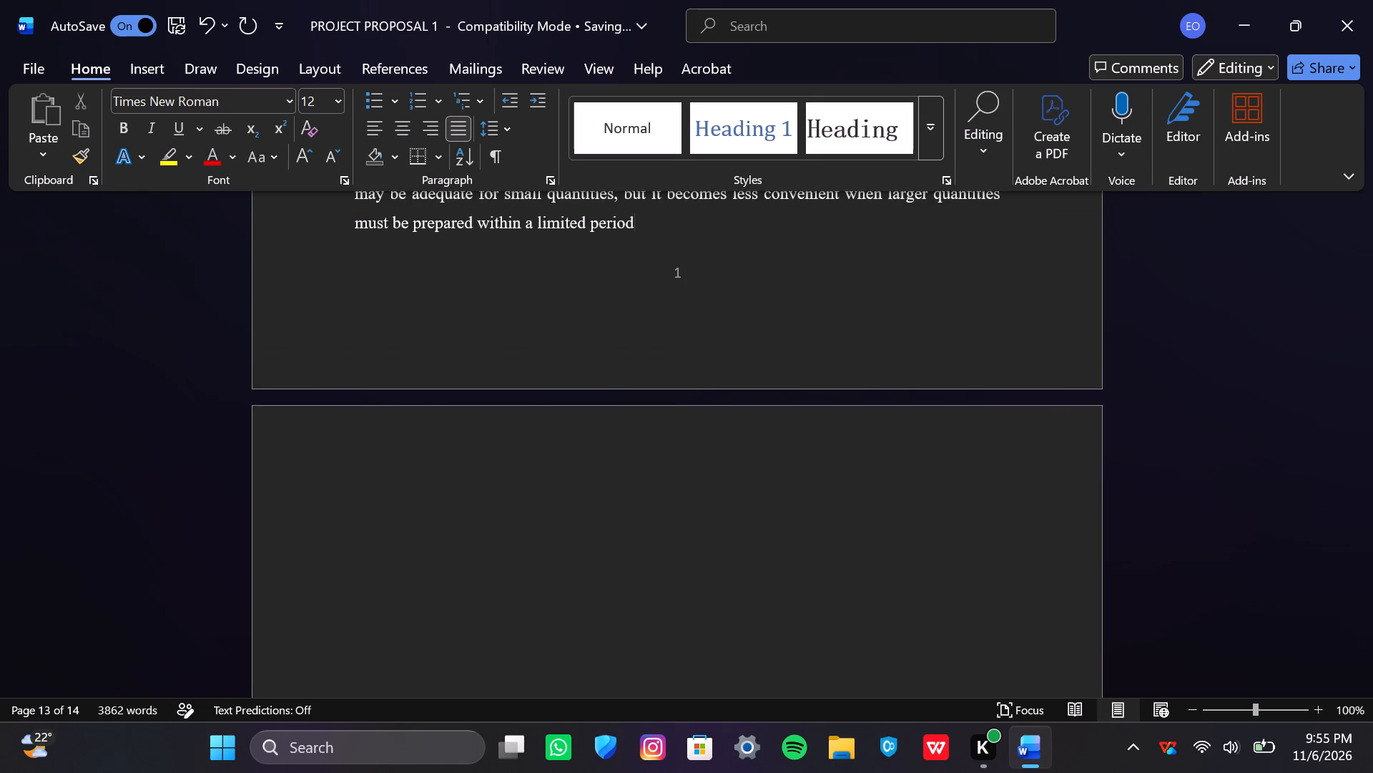
{"action": "scroll", "coordinate": [491, 295], "scroll_direction": "up", "scroll_amount": 3}
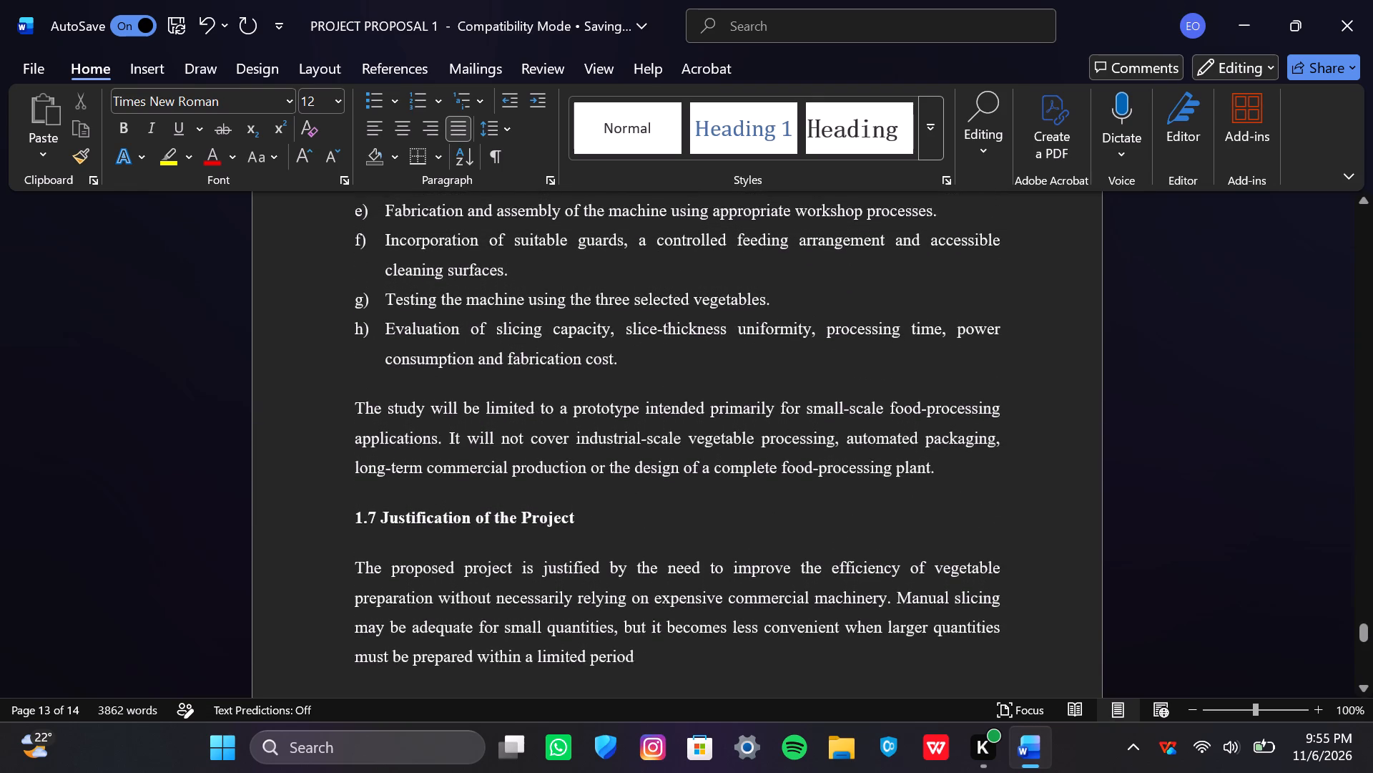
{"action": "scroll", "coordinate": [437, 209], "scroll_direction": "down", "scroll_amount": 2}
{"action": "scroll", "coordinate": [437, 209], "scroll_direction": "up", "scroll_amount": 2}
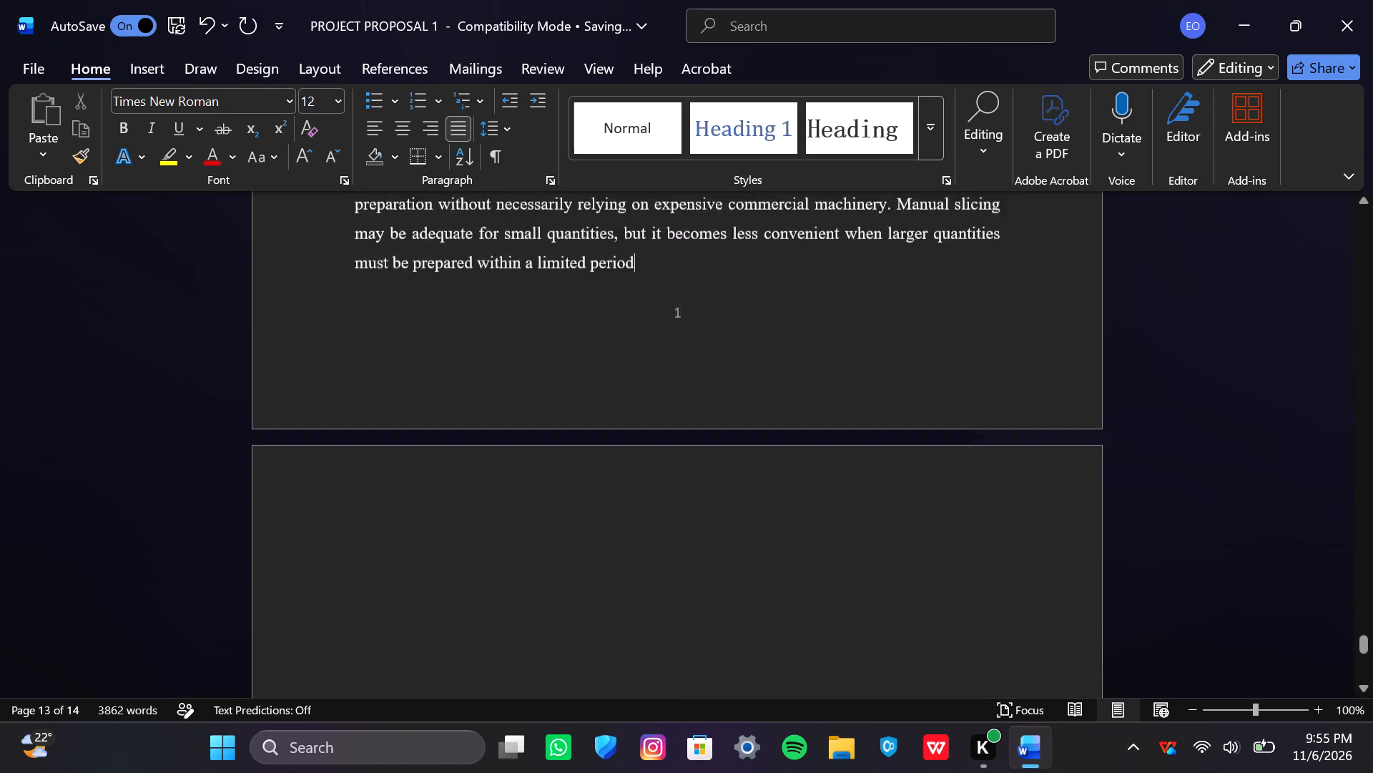
{"action": "scroll", "coordinate": [437, 209], "scroll_direction": "up", "scroll_amount": 1}
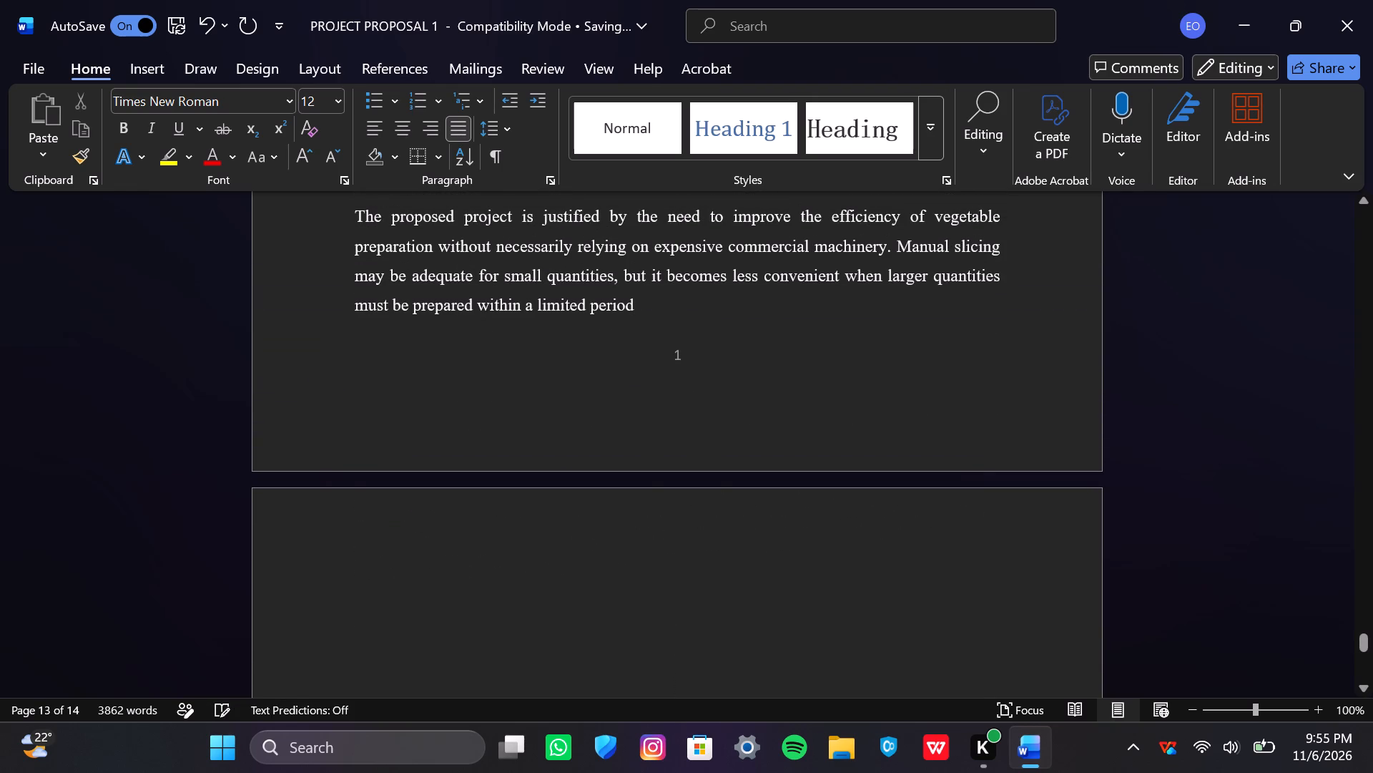
{"action": "left_click", "coordinate": [641, 315]}
{"action": "key", "text": "BackSpace"}
{"action": "key", "text": "BackSpace"}
{"action": "key", "text": "BackSpace"}
{"action": "key", "text": "BackSpace"}
{"action": "key", "text": "BackSpace"}
{"action": "key", "text": "BackSpace"}
{"action": "key", "text": "BackSpace"}
{"action": "key", "text": "BackSpace"}
{"action": "key", "text": "BackSpace"}
{"action": "key", "text": "BackSpace"}
{"action": "key", "text": "BackSpace"}
{"action": "key", "text": "BackSpace"}
{"action": "key", "text": "BackSpace"}
{"action": "key", "text": "BackSpace"}
{"action": "key", "text": "BackSpace"}
{"action": "key", "text": "BackSpace"}
{"action": "key", "text": "BackSpace"}
{"action": "key", "text": "BackSpace"}
{"action": "key", "text": "BackSpace"}
{"action": "key", "text": "BackSpace"}
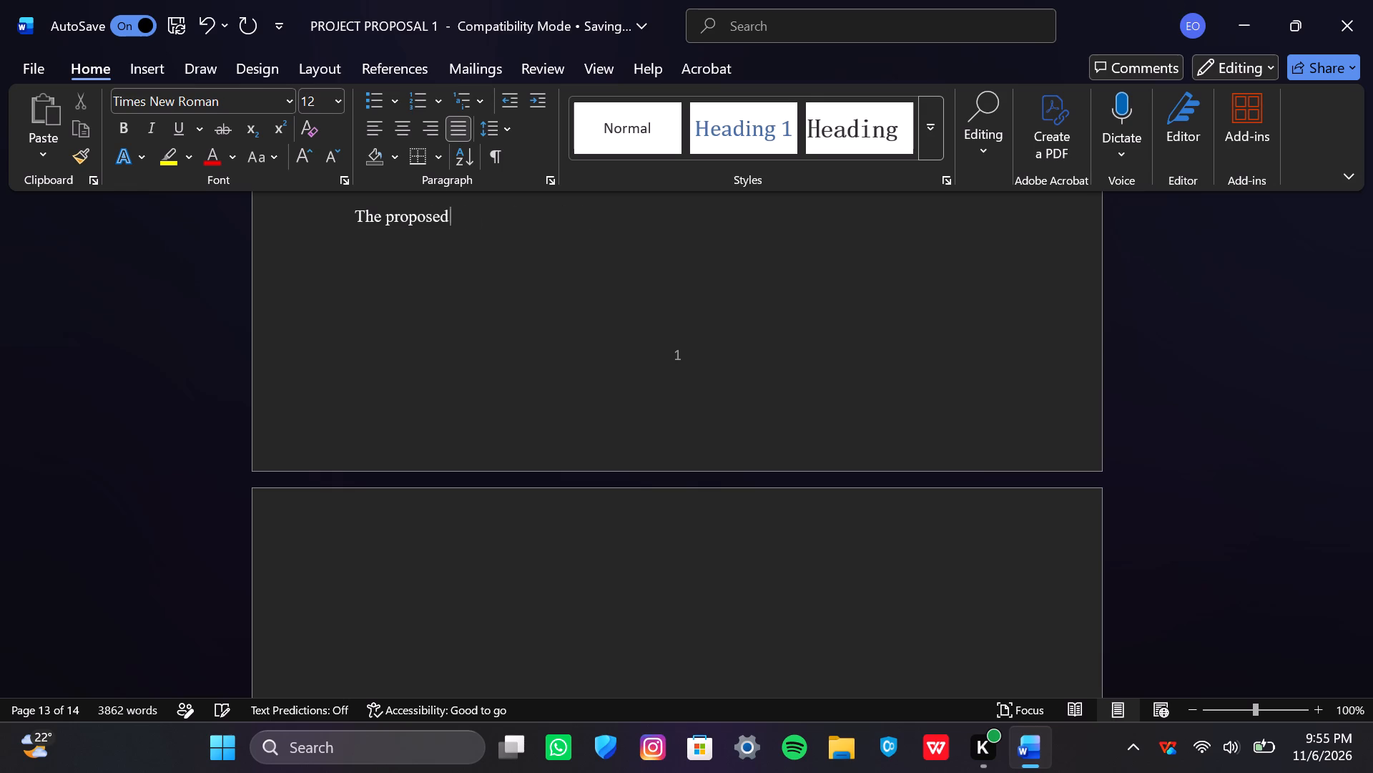
{"action": "key", "text": "BackSpace"}
{"action": "key", "text": "BackSpace"}
{"action": "key", "text": "BackSpace"}
{"action": "key", "text": "BackSpace"}
{"action": "key", "text": "BackSpace"}
{"action": "key", "text": "BackSpace"}
Delete the heading "1.7 Justification of the Project" and the scope text before it, back to "accessi" in list item f.
{"action": "scroll", "coordinate": [641, 315], "scroll_direction": "up", "scroll_amount": 3}
{"action": "scroll", "coordinate": [641, 315], "scroll_direction": "down", "scroll_amount": 2}
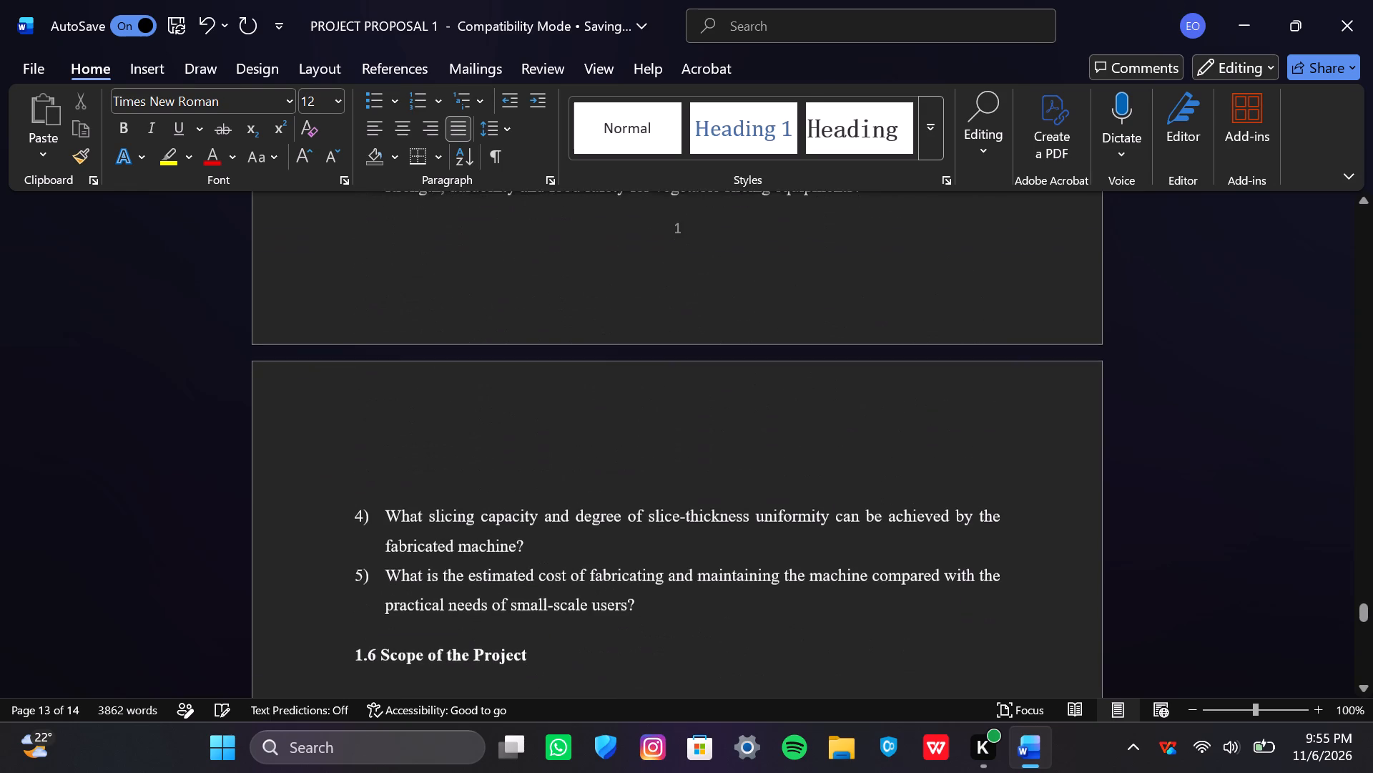
{"action": "scroll", "coordinate": [641, 315], "scroll_direction": "down", "scroll_amount": 6}
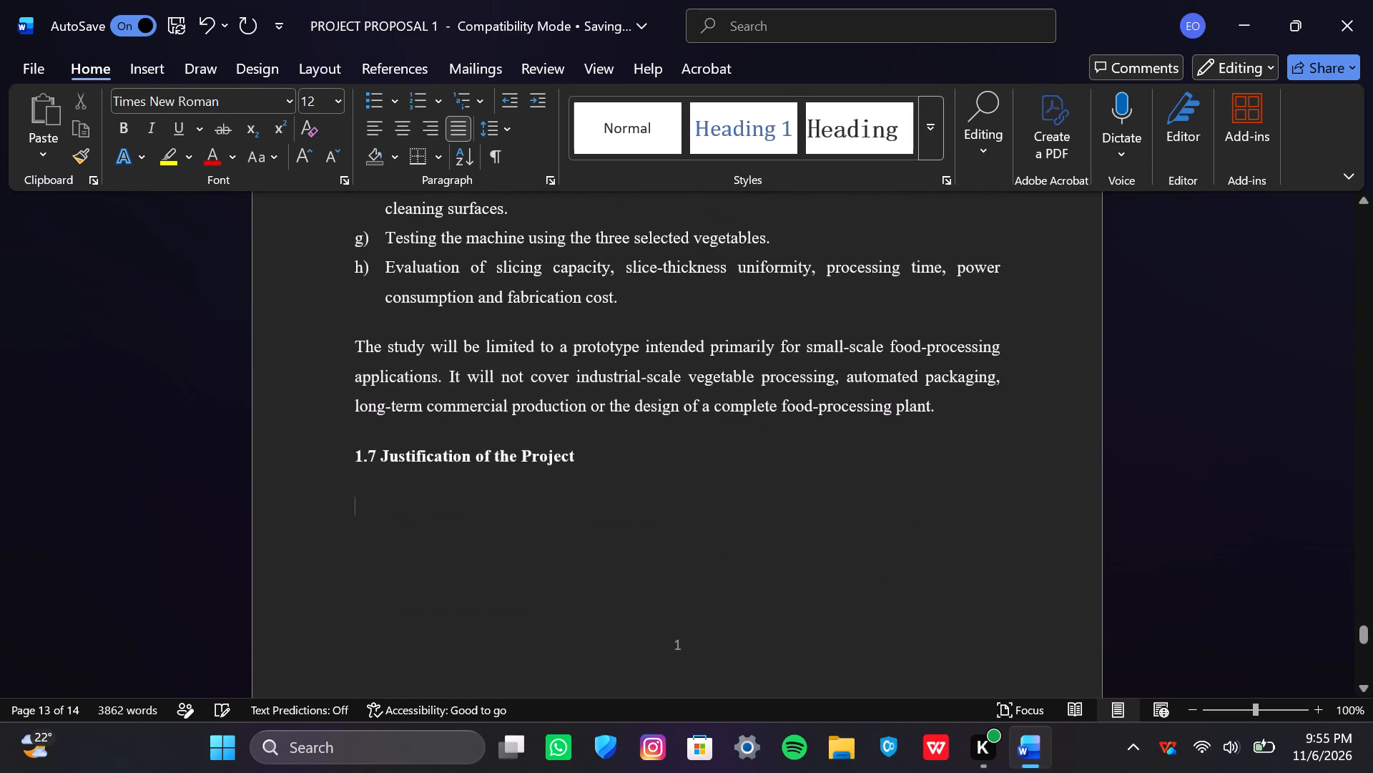
{"action": "left_click", "coordinate": [623, 437]}
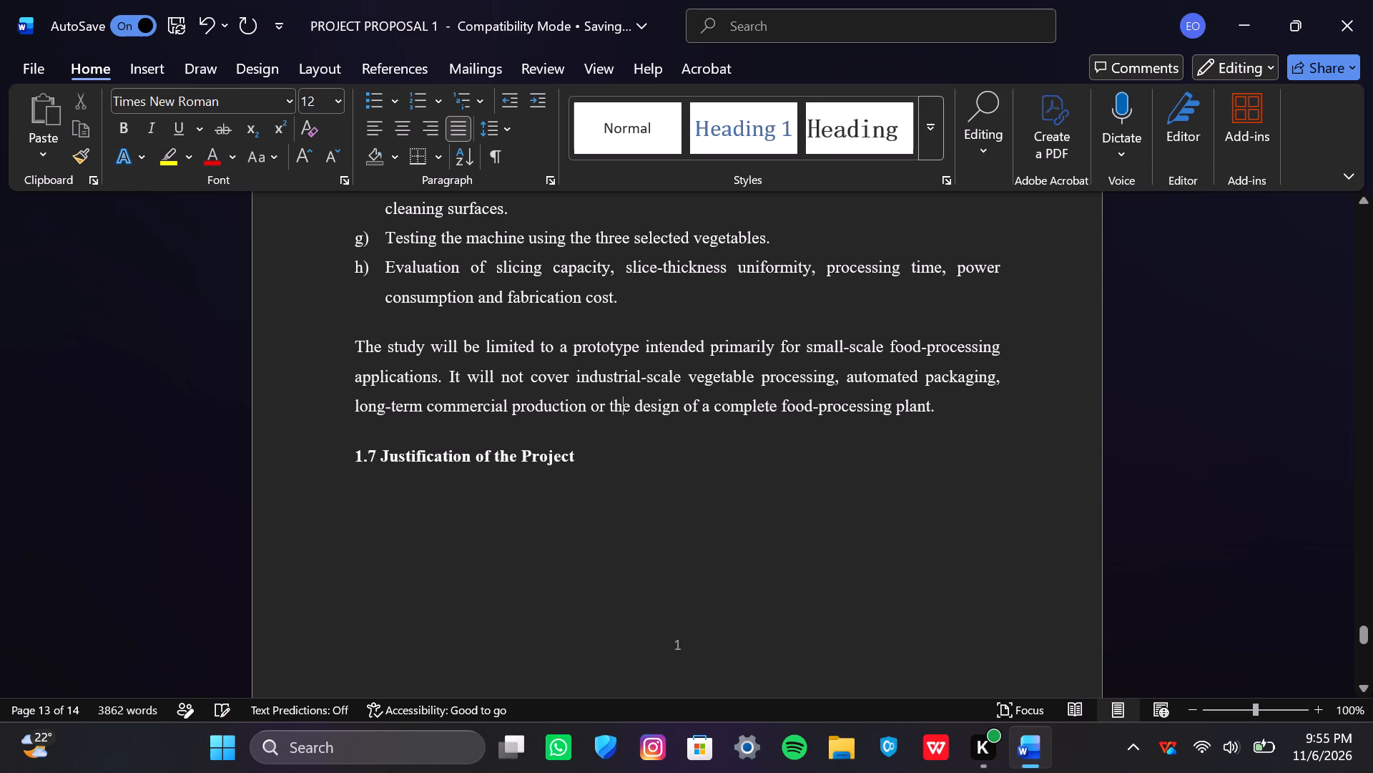
{"action": "left_click", "coordinate": [584, 467]}
{"action": "key", "text": "BackSpace"}
{"action": "key", "text": "BackSpace"}
{"action": "key", "text": "BackSpace"}
{"action": "key", "text": "BackSpace"}
{"action": "key", "text": "BackSpace"}
{"action": "key", "text": "BackSpace"}
{"action": "key", "text": "BackSpace"}
{"action": "key", "text": "BackSpace"}
{"action": "key", "text": "BackSpace"}
{"action": "key", "text": "BackSpace"}
{"action": "key", "text": "BackSpace"}
{"action": "key", "text": "BackSpace"}
{"action": "key", "text": "BackSpace"}
{"action": "key", "text": "BackSpace"}
{"action": "key", "text": "BackSpace"}
{"action": "key", "text": "BackSpace"}
{"action": "key", "text": "BackSpace"}
{"action": "key", "text": "BackSpace"}
{"action": "key", "text": "BackSpace"}
{"action": "key", "text": "BackSpace"}
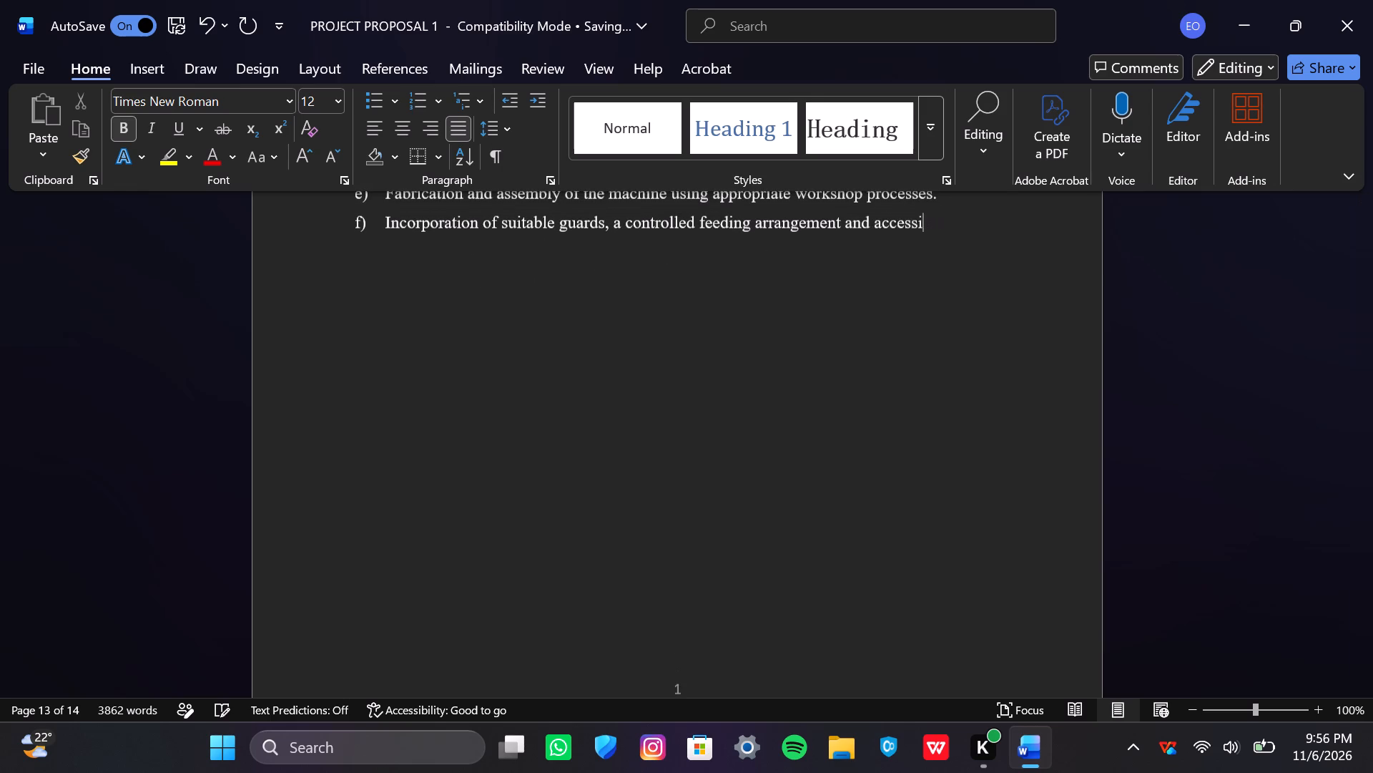
Delete the remaining scope list items and the text before them, back to "automatic vege" in the paragraph under heading 1.6.
{"action": "scroll", "coordinate": [584, 467], "scroll_direction": "up", "scroll_amount": 3}
{"action": "key", "text": "BackSpace"}
{"action": "key", "text": "BackSpace"}
{"action": "key", "text": "BackSpace"}
{"action": "key", "text": "BackSpace"}
{"action": "key", "text": "BackSpace"}
{"action": "key", "text": "BackSpace"}
{"action": "key", "text": "BackSpace"}
{"action": "key", "text": "BackSpace"}
{"action": "key", "text": "BackSpace"}
{"action": "key", "text": "BackSpace"}
{"action": "key", "text": "BackSpace"}
{"action": "key", "text": "BackSpace"}
{"action": "key", "text": "BackSpace"}
{"action": "key", "text": "BackSpace"}
{"action": "key", "text": "BackSpace"}
{"action": "key", "text": "BackSpace"}
{"action": "key", "text": "BackSpace"}
{"action": "key", "text": "BackSpace"}
{"action": "key", "text": "BackSpace"}
{"action": "key", "text": "BackSpace"}
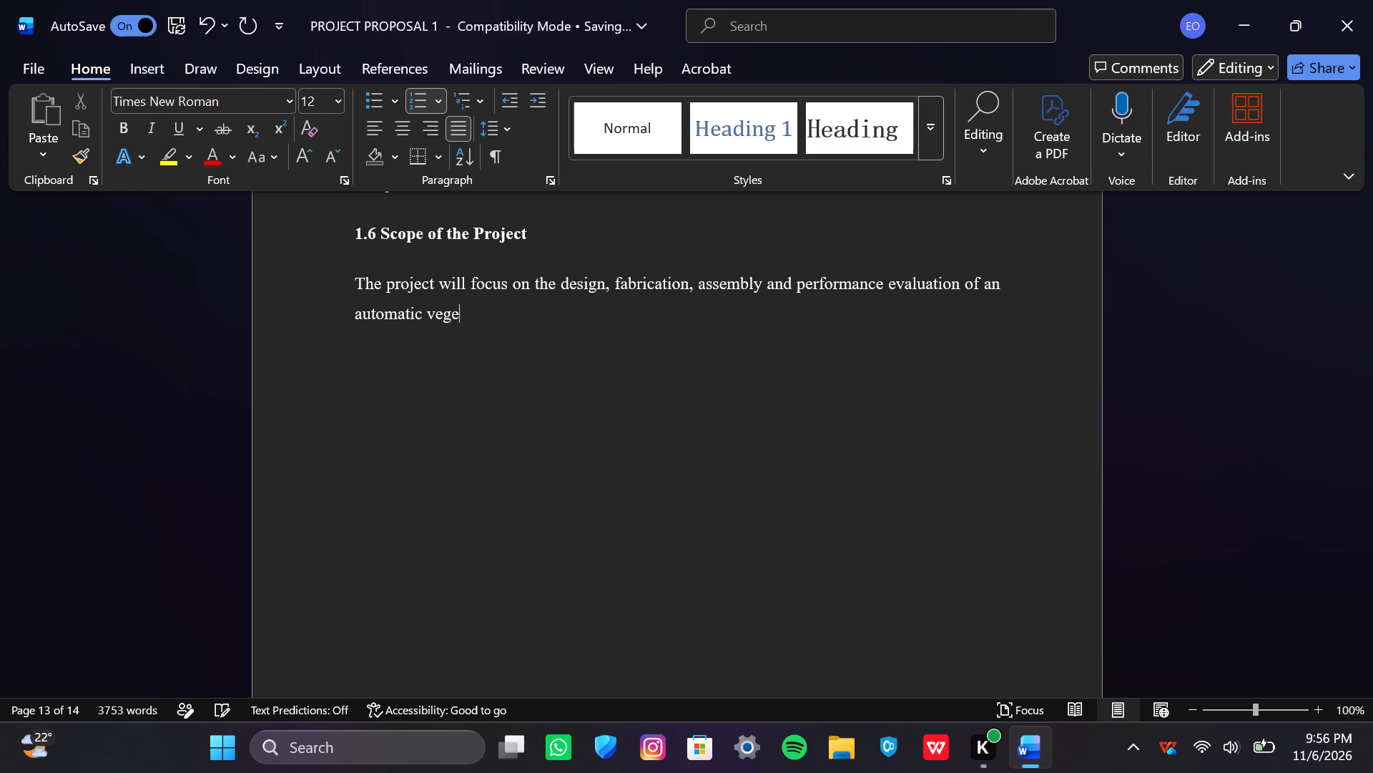
Delete the rest of the paragraph under heading 1.6 that begins "The project will focus on the design".
{"action": "key", "text": "BackSpace"}
{"action": "key", "text": "BackSpace"}
{"action": "key", "text": "BackSpace"}
{"action": "key", "text": "BackSpace"}
{"action": "key", "text": "BackSpace"}
{"action": "key", "text": "BackSpace"}
{"action": "key", "text": "BackSpace"}
{"action": "key", "text": "BackSpace"}
{"action": "key", "text": "BackSpace"}
{"action": "key", "text": "BackSpace"}
{"action": "key", "text": "BackSpace"}
{"action": "key", "text": "BackSpace"}
{"action": "key", "text": "BackSpace"}
{"action": "key", "text": "BackSpace"}
{"action": "key", "text": "BackSpace"}
{"action": "key", "text": "BackSpace"}
{"action": "key", "text": "BackSpace"}
{"action": "key", "text": "BackSpace"}
{"action": "key", "text": "BackSpace"}
{"action": "key", "text": "BackSpace"}
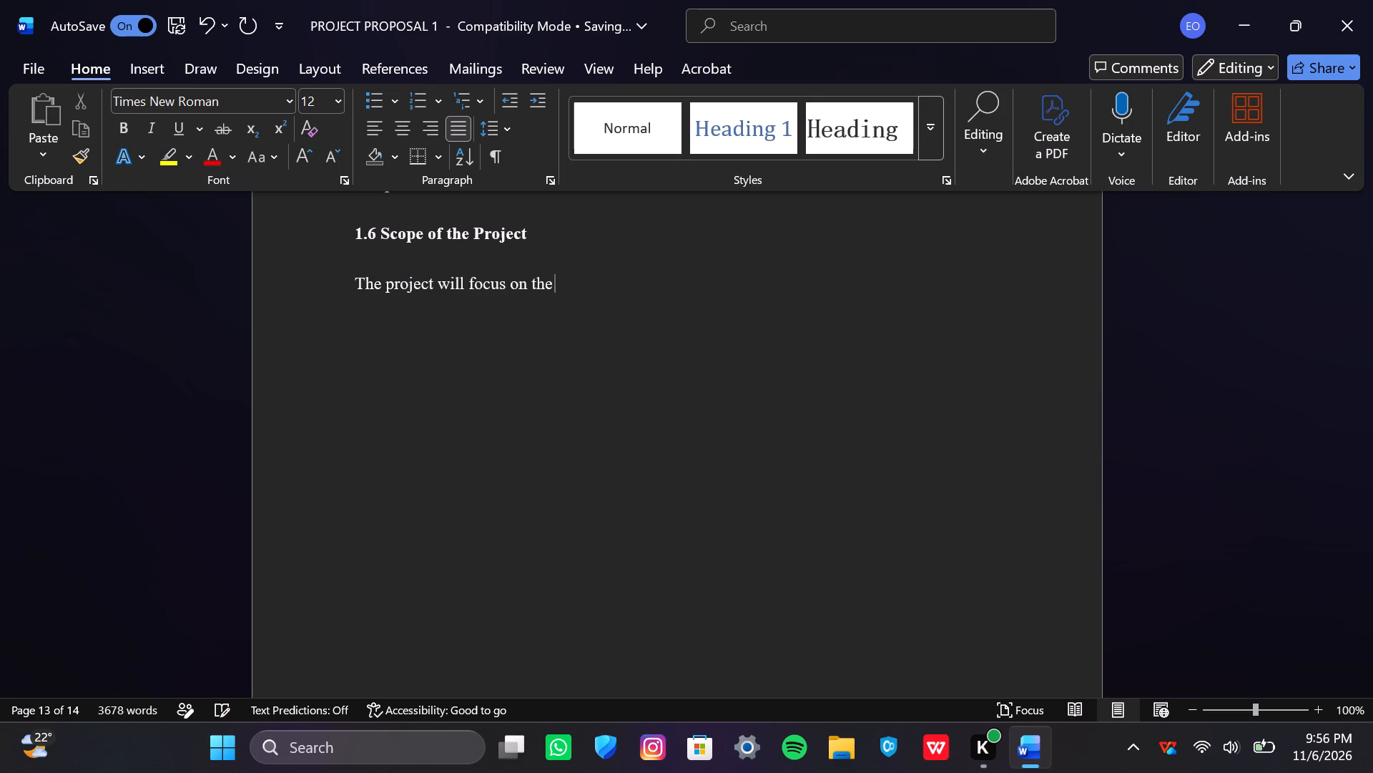
{"action": "key", "text": "BackSpace"}
{"action": "key", "text": "BackSpace"}
Delete the heading "1.6 Scope of the Project".
{"action": "key", "text": "BackSpace"}
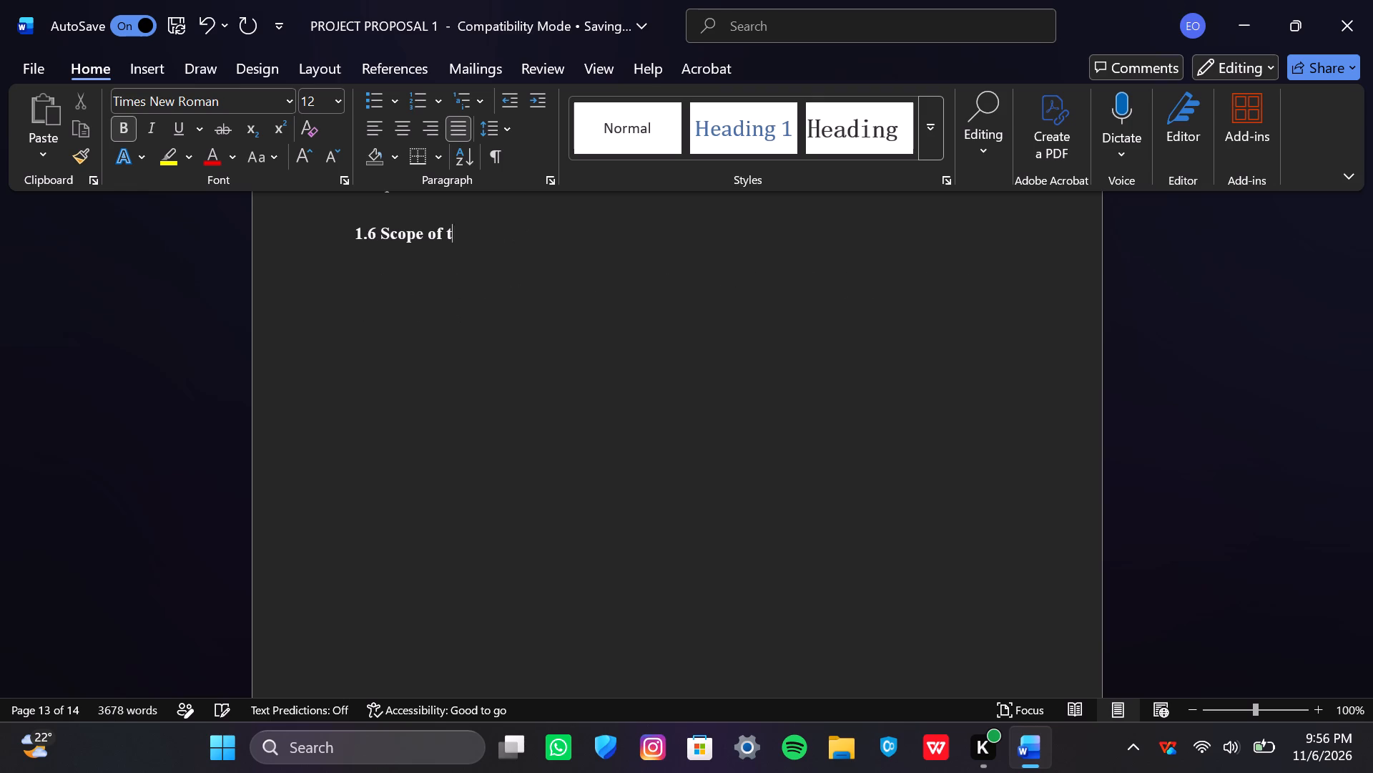
{"action": "key", "text": "BackSpace"}
{"action": "key", "text": "BackSpace"}
{"action": "key", "text": "BackSpace"}
{"action": "key", "text": "BackSpace"}
{"action": "key", "text": "BackSpace"}
{"action": "key", "text": "BackSpace"}
{"action": "key", "text": "BackSpace"}
{"action": "key", "text": "BackSpace"}
{"action": "key", "text": "BackSpace"}
{"action": "key", "text": "BackSpace"}
{"action": "key", "text": "BackSpace"}
{"action": "key", "text": "BackSpace"}
{"action": "key", "text": "BackSpace"}
{"action": "key", "text": "BackSpace"}
Delete research questions 5 and 4 and the end of question 3, back to "equipme".
{"action": "scroll", "coordinate": [584, 467], "scroll_direction": "up", "scroll_amount": 4}
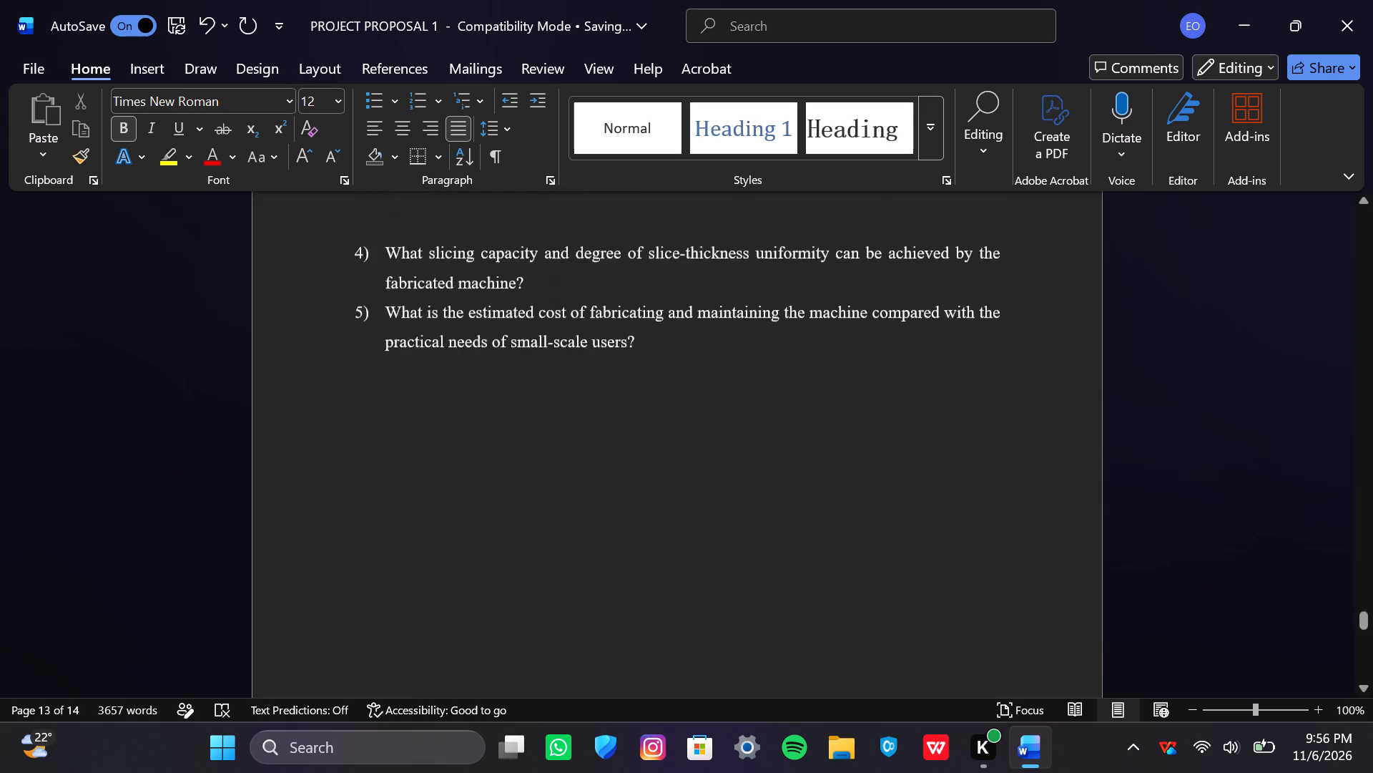
{"action": "scroll", "coordinate": [584, 467], "scroll_direction": "up", "scroll_amount": 1}
{"action": "scroll", "coordinate": [584, 467], "scroll_direction": "down", "scroll_amount": 1}
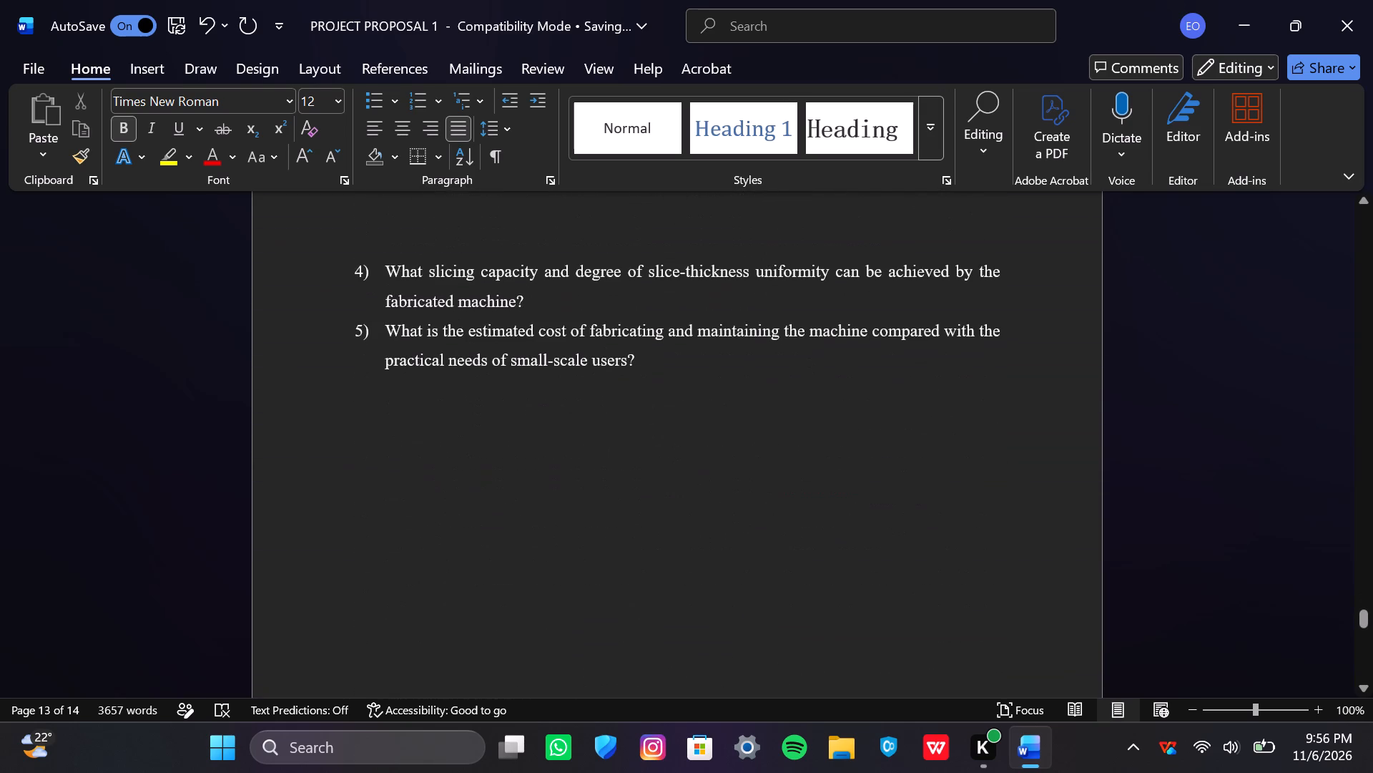
{"action": "scroll", "coordinate": [584, 467], "scroll_direction": "down", "scroll_amount": 1}
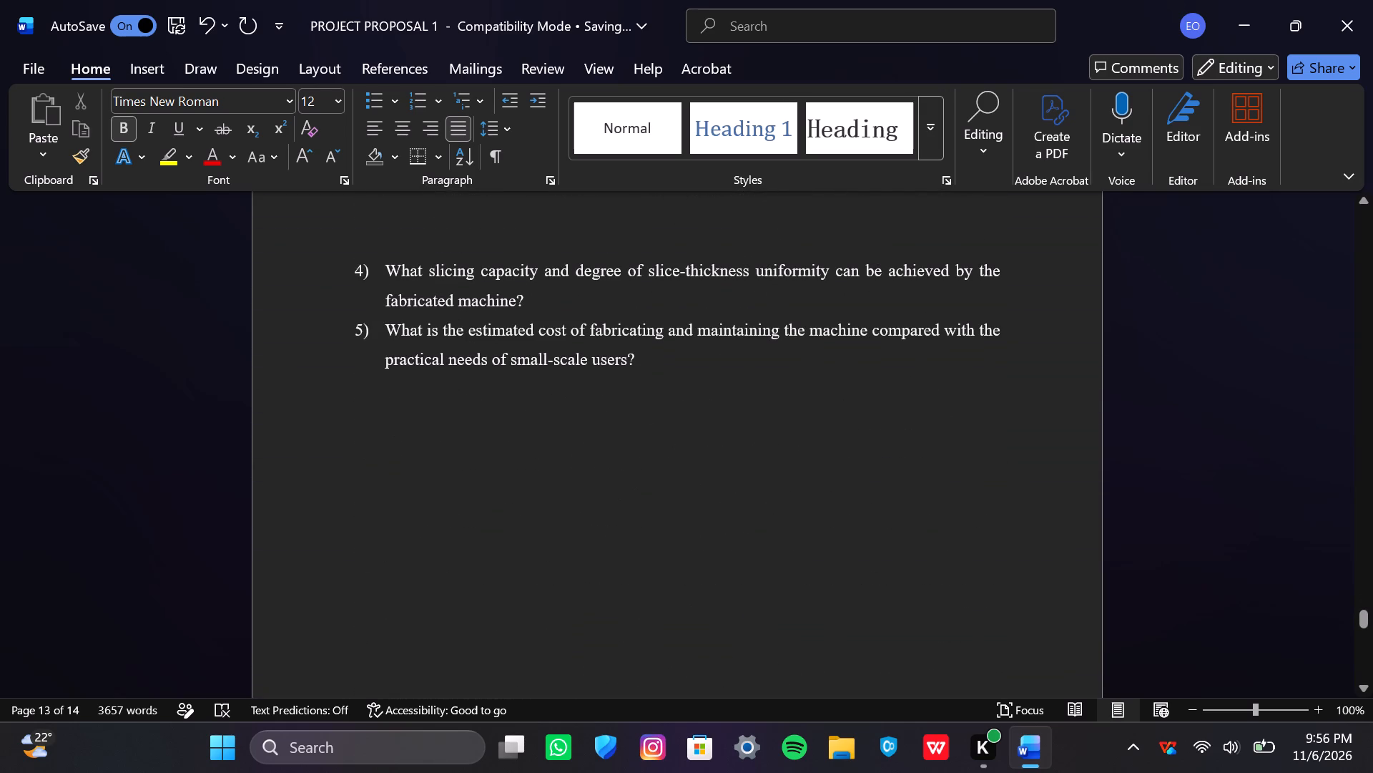
{"action": "left_click", "coordinate": [654, 358]}
{"action": "key", "text": "BackSpace"}
{"action": "key", "text": "BackSpace"}
{"action": "key", "text": "BackSpace"}
{"action": "key", "text": "BackSpace"}
{"action": "key", "text": "BackSpace"}
{"action": "key", "text": "BackSpace"}
{"action": "key", "text": "BackSpace"}
{"action": "key", "text": "BackSpace"}
{"action": "key", "text": "BackSpace"}
{"action": "key", "text": "BackSpace"}
{"action": "key", "text": "BackSpace"}
{"action": "key", "text": "BackSpace"}
{"action": "key", "text": "BackSpace"}
{"action": "key", "text": "BackSpace"}
{"action": "key", "text": "BackSpace"}
{"action": "key", "text": "BackSpace"}
{"action": "key", "text": "BackSpace"}
{"action": "key", "text": "BackSpace"}
{"action": "key", "text": "BackSpace"}
{"action": "key", "text": "BackSpace"}
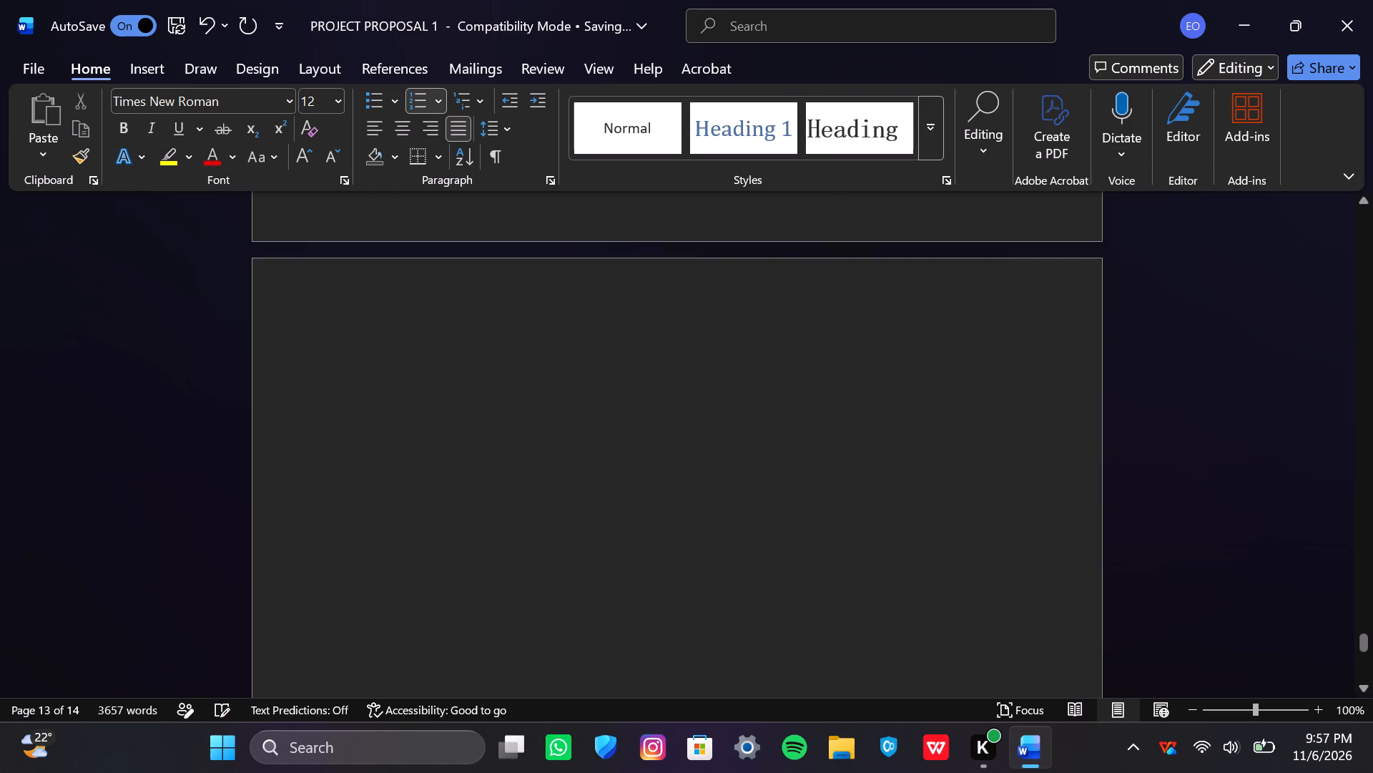
Delete the rest of research question 3 and questions 2 and 1 from section 1.5.
{"action": "scroll", "coordinate": [654, 358], "scroll_direction": "up", "scroll_amount": 2}
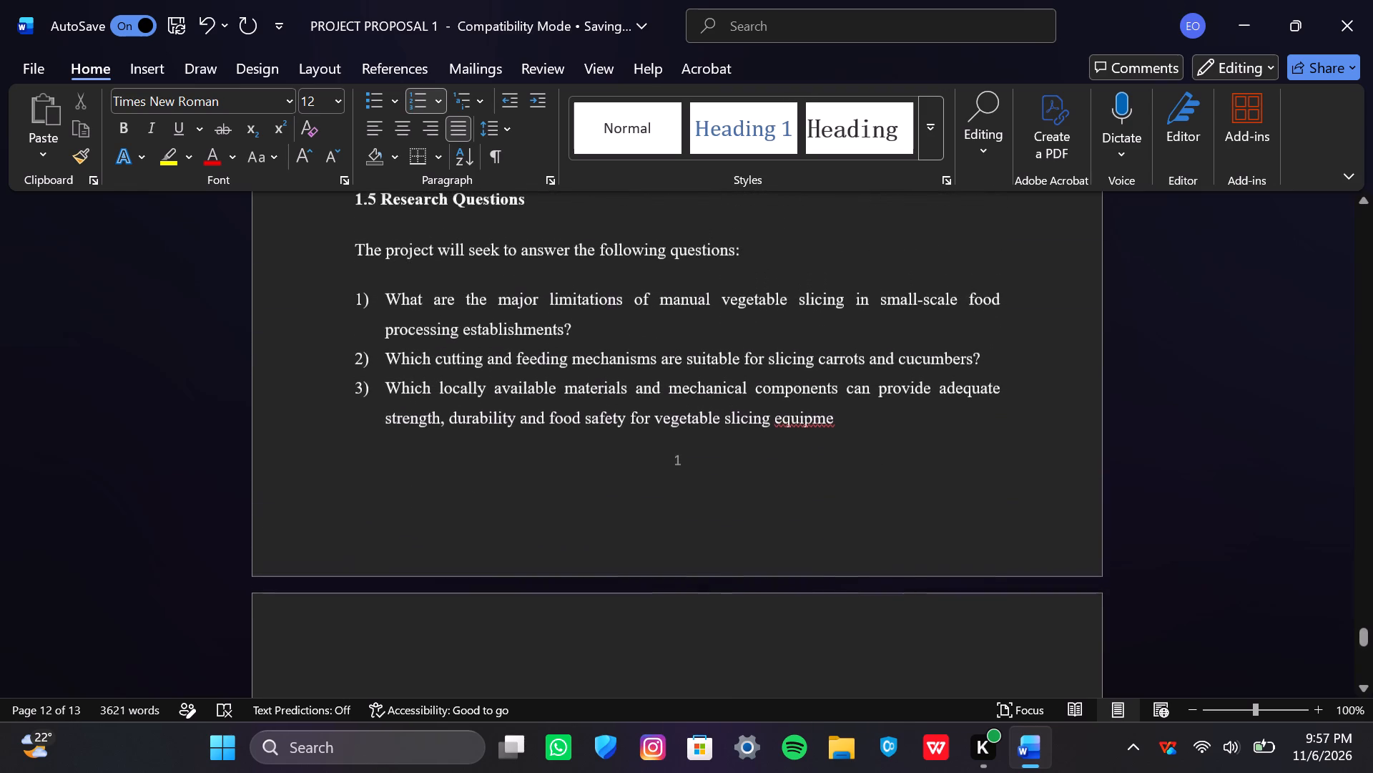
{"action": "key", "text": "BackSpace"}
{"action": "key", "text": "BackSpace"}
{"action": "key", "text": "BackSpace"}
{"action": "key", "text": "BackSpace"}
{"action": "key", "text": "BackSpace"}
{"action": "key", "text": "BackSpace"}
{"action": "key", "text": "BackSpace"}
{"action": "key", "text": "BackSpace"}
{"action": "key", "text": "BackSpace"}
{"action": "key", "text": "BackSpace"}
{"action": "key", "text": "BackSpace"}
{"action": "key", "text": "BackSpace"}
{"action": "key", "text": "BackSpace"}
{"action": "key", "text": "BackSpace"}
{"action": "key", "text": "BackSpace"}
{"action": "key", "text": "BackSpace"}
{"action": "key", "text": "BackSpace"}
{"action": "key", "text": "BackSpace"}
{"action": "key", "text": "BackSpace"}
{"action": "key", "text": "BackSpace"}
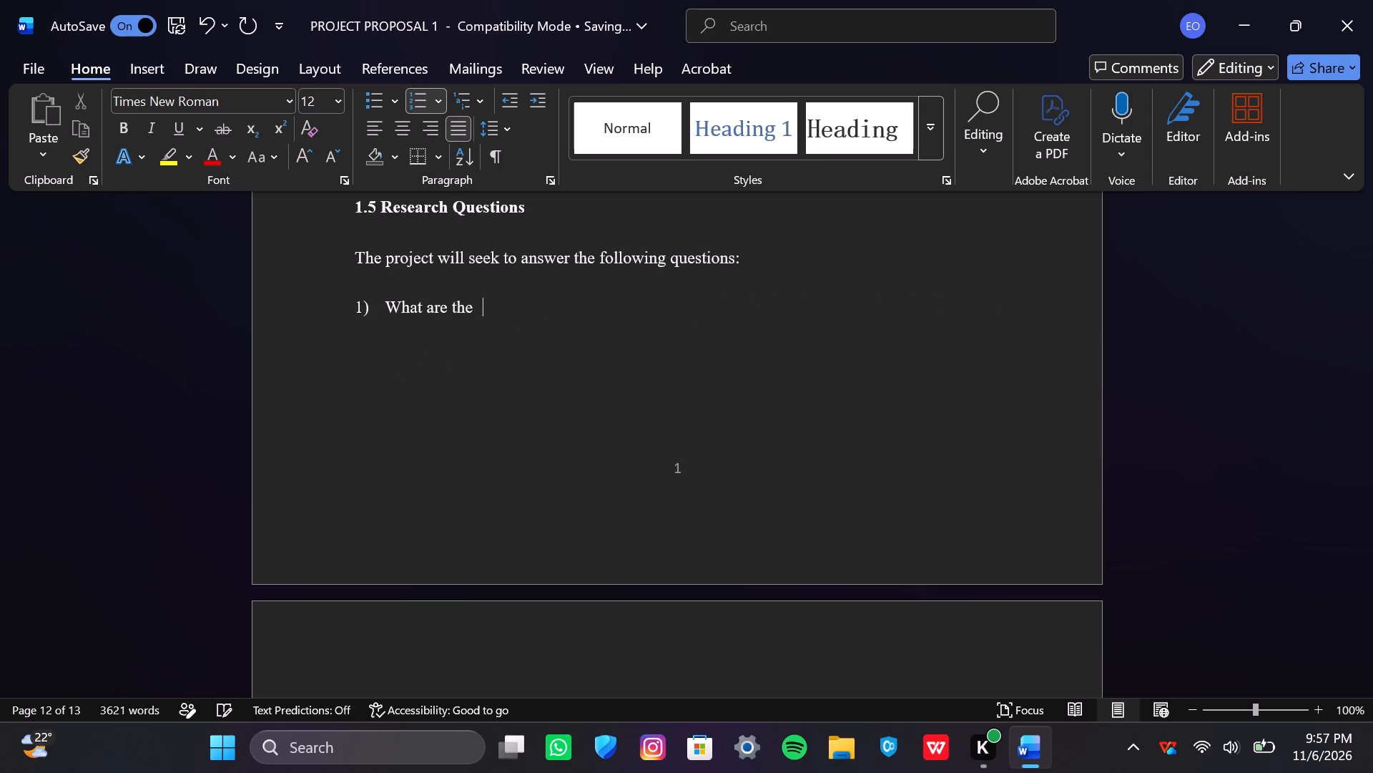
{"action": "key", "text": "BackSpace"}
{"action": "key", "text": "BackSpace"}
{"action": "key", "text": "BackSpace"}
{"action": "key", "text": "BackSpace"}
{"action": "key", "text": "BackSpace"}
{"action": "key", "text": "BackSpace"}
Delete the remaining start of research question 1 and the sentence "The project will seek to answer the following questions:" in section 1.5.
{"action": "key", "text": "BackSpace"}
{"action": "key", "text": "BackSpace"}
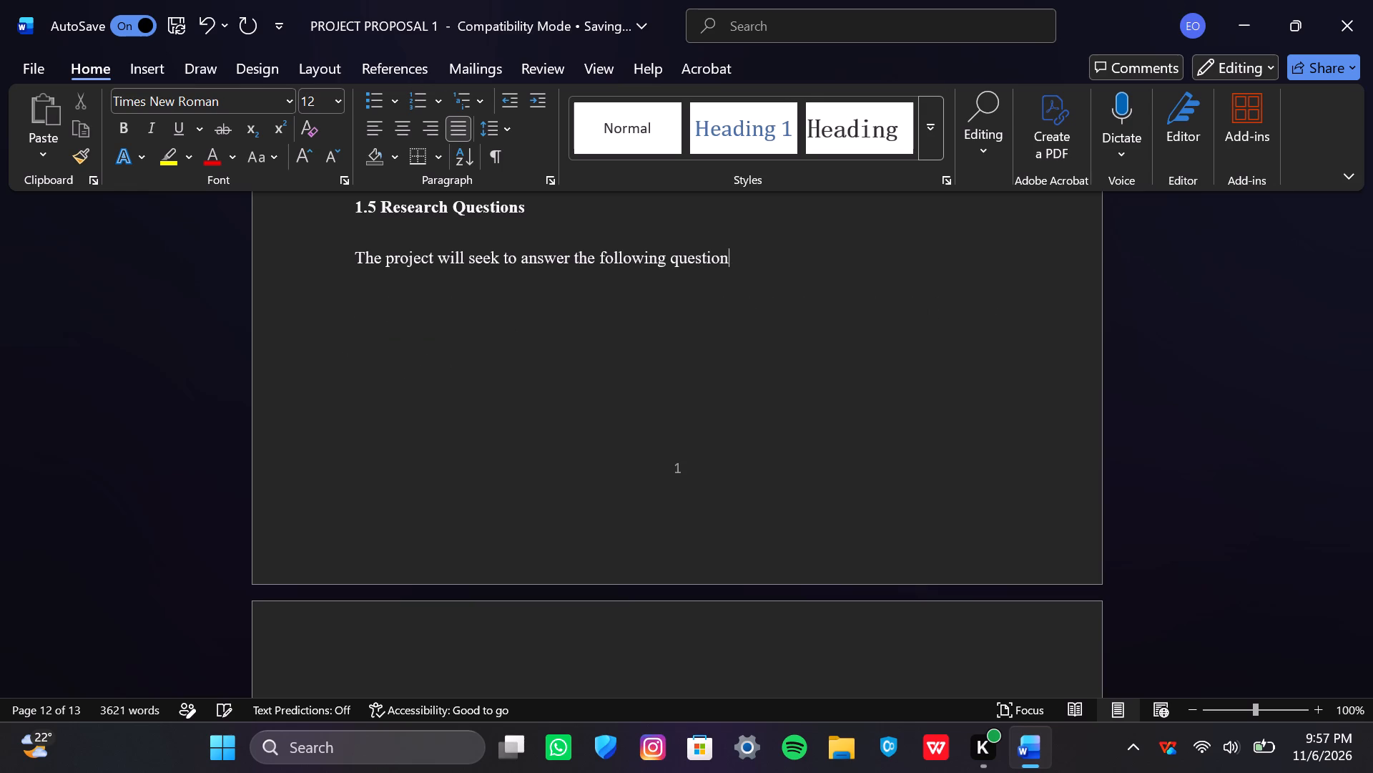
{"action": "key", "text": "BackSpace"}
{"action": "key", "text": "BackSpace"}
{"action": "key", "text": "BackSpace"}
{"action": "key", "text": "BackSpace"}
{"action": "key", "text": "BackSpace"}
{"action": "key", "text": "BackSpace"}
{"action": "key", "text": "BackSpace"}
{"action": "key", "text": "BackSpace"}
{"action": "key", "text": "BackSpace"}
{"action": "key", "text": "BackSpace"}
{"action": "key", "text": "BackSpace"}
{"action": "key", "text": "BackSpace"}
{"action": "key", "text": "BackSpace"}
{"action": "key", "text": "BackSpace"}
{"action": "key", "text": "BackSpace"}
{"action": "key", "text": "BackSpace"}
{"action": "key", "text": "BackSpace"}
{"action": "key", "text": "BackSpace"}
{"action": "key", "text": "BackSpace"}
{"action": "key", "text": "BackSpace"}
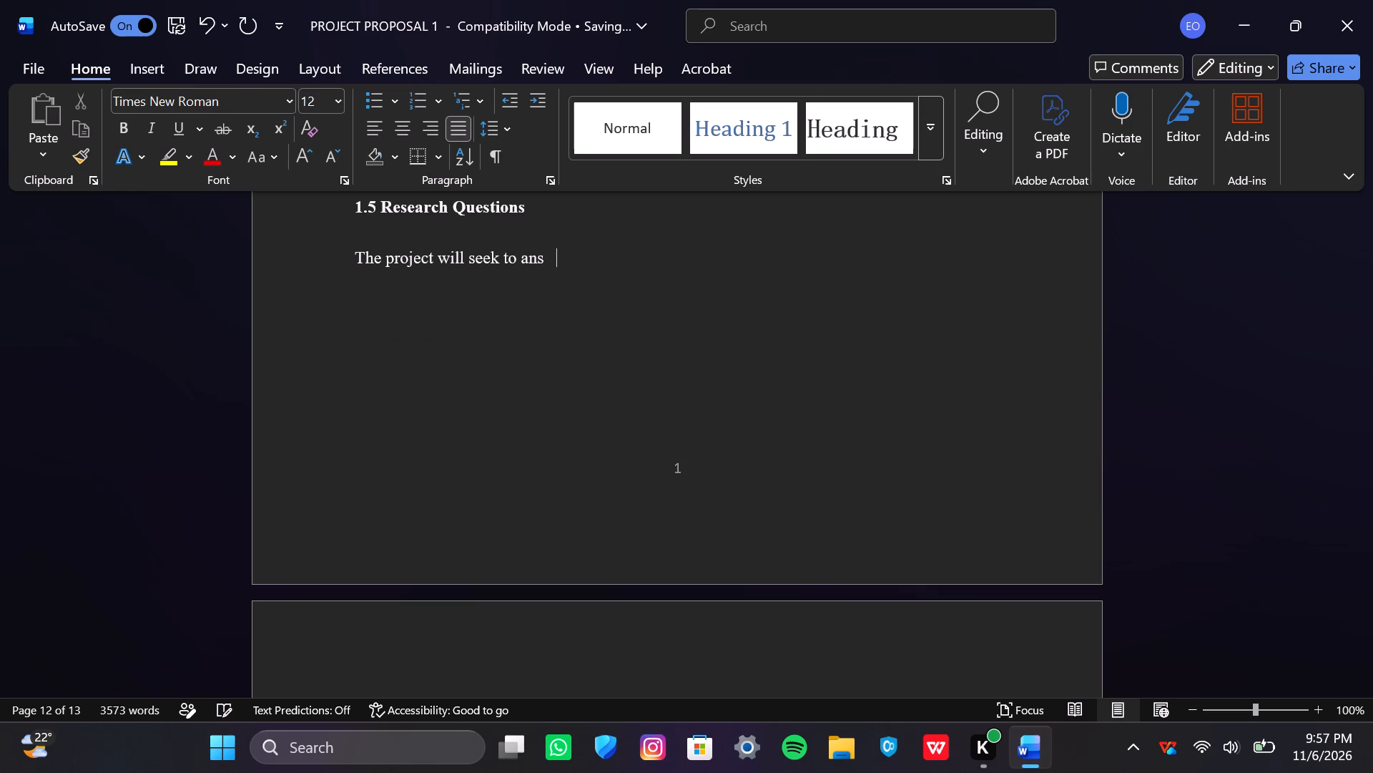
{"action": "key", "text": "BackSpace"}
{"action": "key", "text": "BackSpace"}
{"action": "key", "text": "BackSpace"}
Delete the heading "1.5 Research Questions" and the empty line it leaves below the specific objectives.
{"action": "key", "text": "BackSpace"}
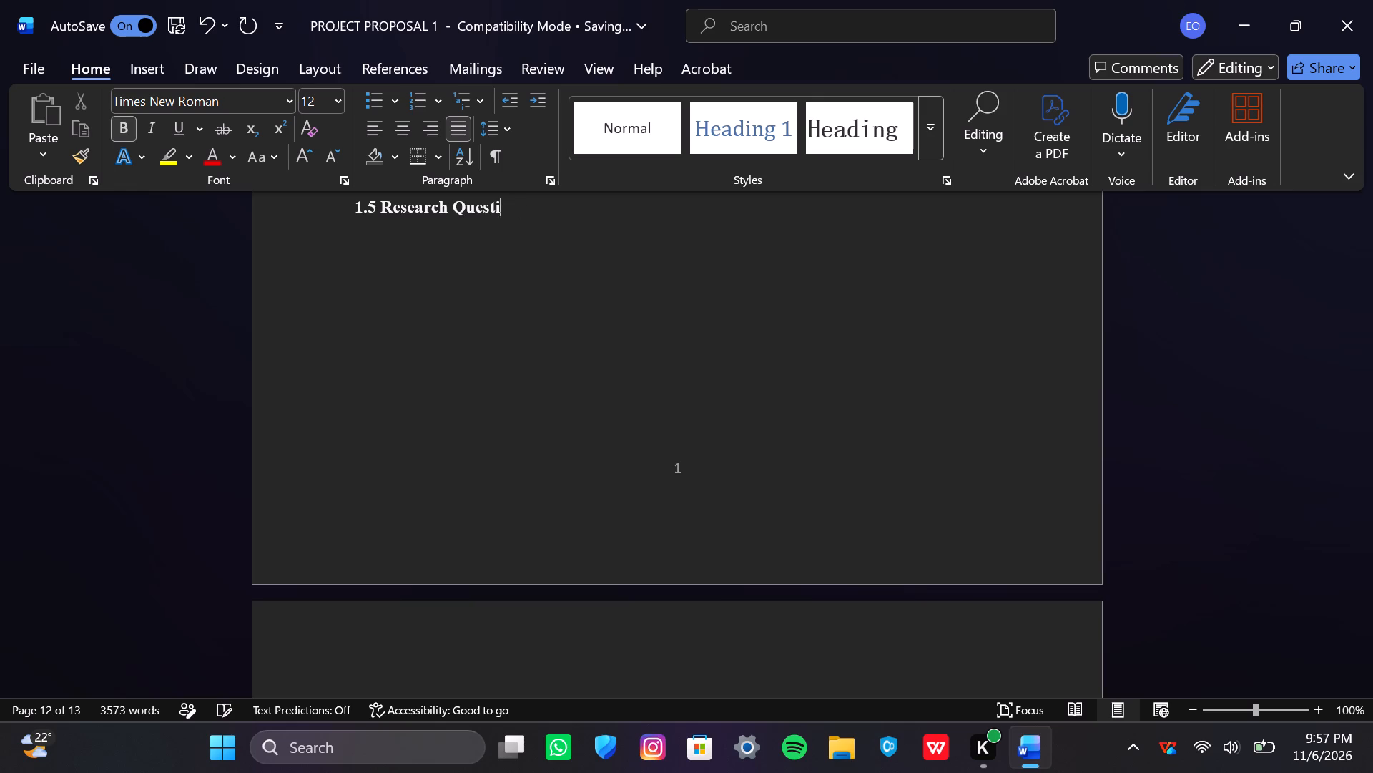
{"action": "key", "text": "BackSpace"}
{"action": "key", "text": "BackSpace"}
{"action": "key", "text": "BackSpace"}
{"action": "key", "text": "BackSpace"}
{"action": "key", "text": "BackSpace"}
{"action": "key", "text": "BackSpace"}
{"action": "key", "text": "BackSpace"}
{"action": "key", "text": "BackSpace"}
{"action": "key", "text": "BackSpace"}
{"action": "key", "text": "BackSpace"}
{"action": "key", "text": "BackSpace"}
{"action": "key", "text": "BackSpace"}
{"action": "key", "text": "BackSpace"}
{"action": "key", "text": "BackSpace"}
{"action": "key", "text": "BackSpace"}
{"action": "key", "text": "BackSpace"}
{"action": "key", "text": "BackSpace"}
{"action": "key", "text": "BackSpace"}
{"action": "key", "text": "BackSpace"}
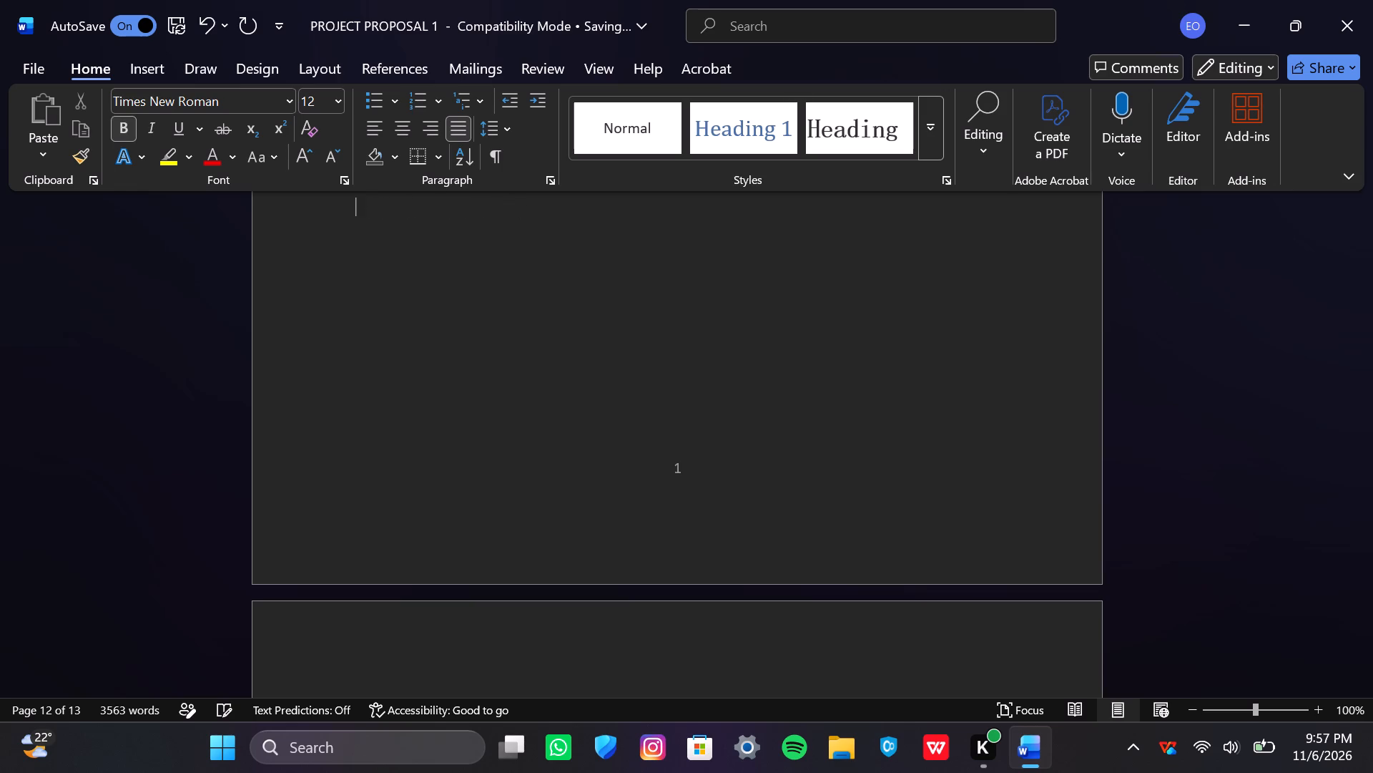
{"action": "key", "text": "BackSpace"}
Look through the proposal from the specific objectives back to the cover page, and on through the table of contents to Chapter One.
{"action": "scroll", "coordinate": [654, 358], "scroll_direction": "up", "scroll_amount": 6}
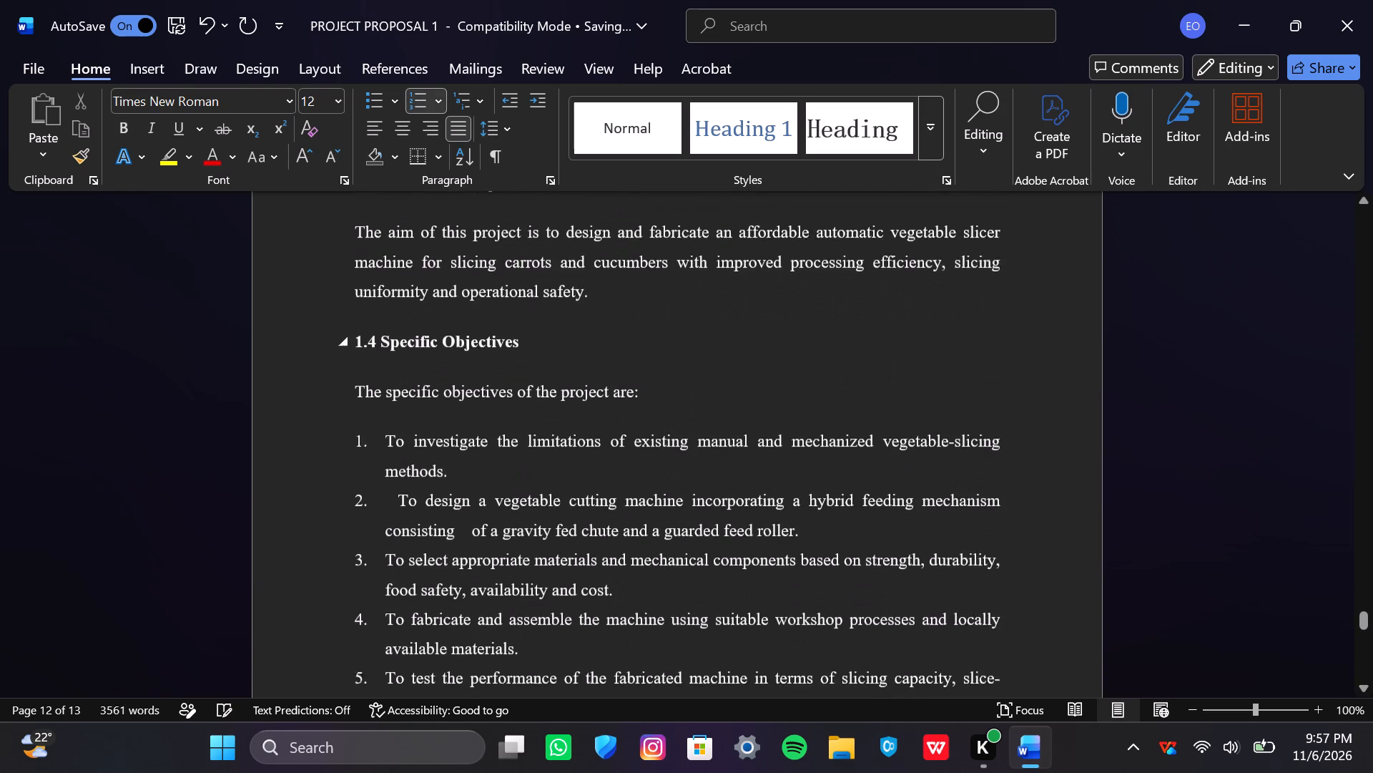
{"action": "scroll", "coordinate": [654, 358], "scroll_direction": "up", "scroll_amount": 2}
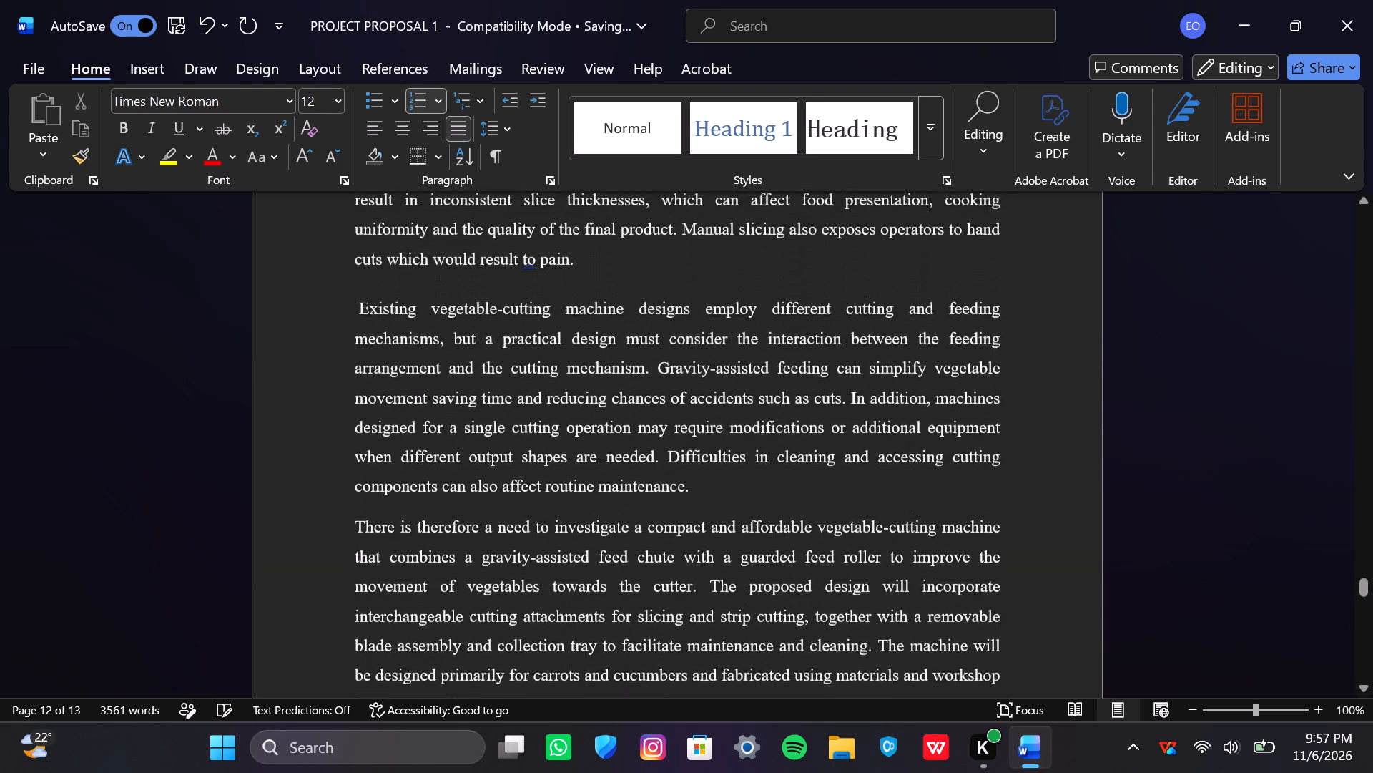
{"action": "scroll", "coordinate": [654, 358], "scroll_direction": "up", "scroll_amount": 12}
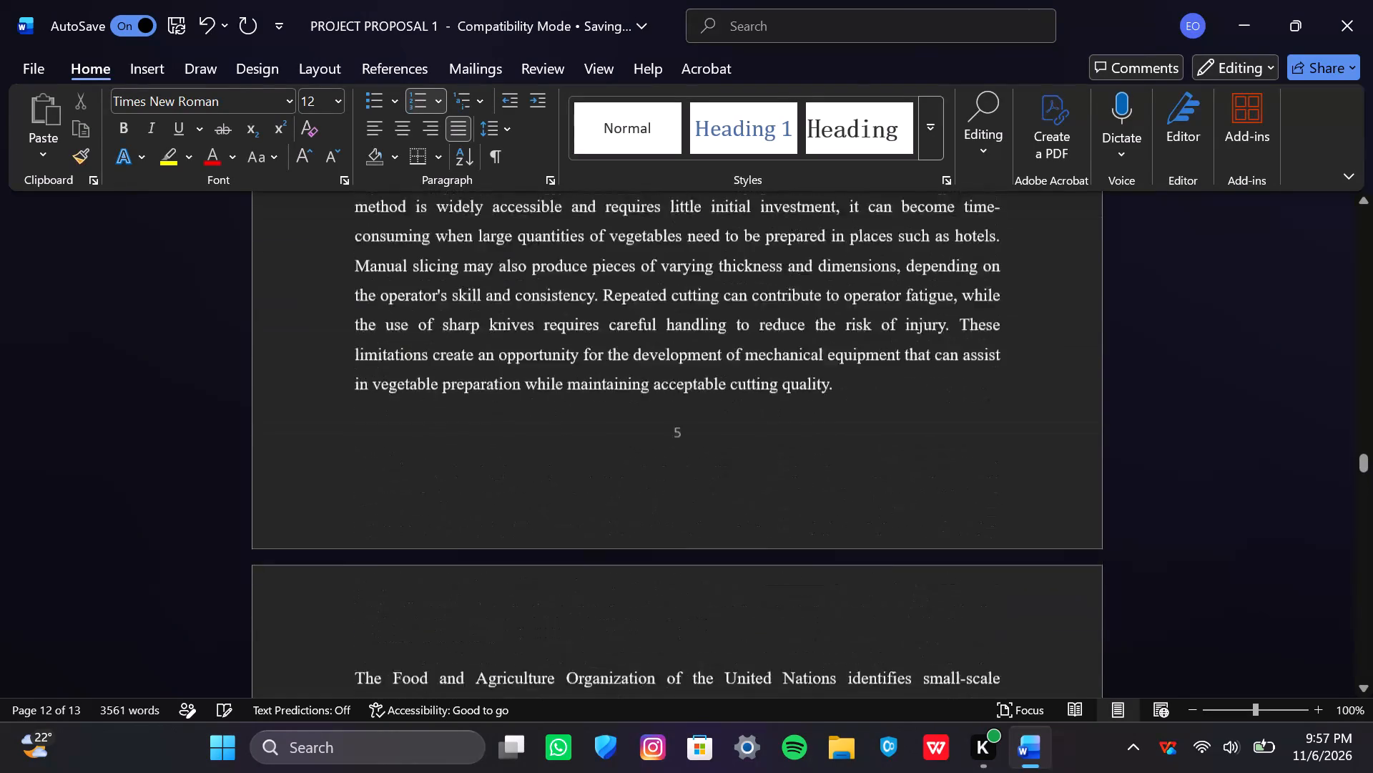
{"action": "scroll", "coordinate": [654, 358], "scroll_direction": "up", "scroll_amount": 15}
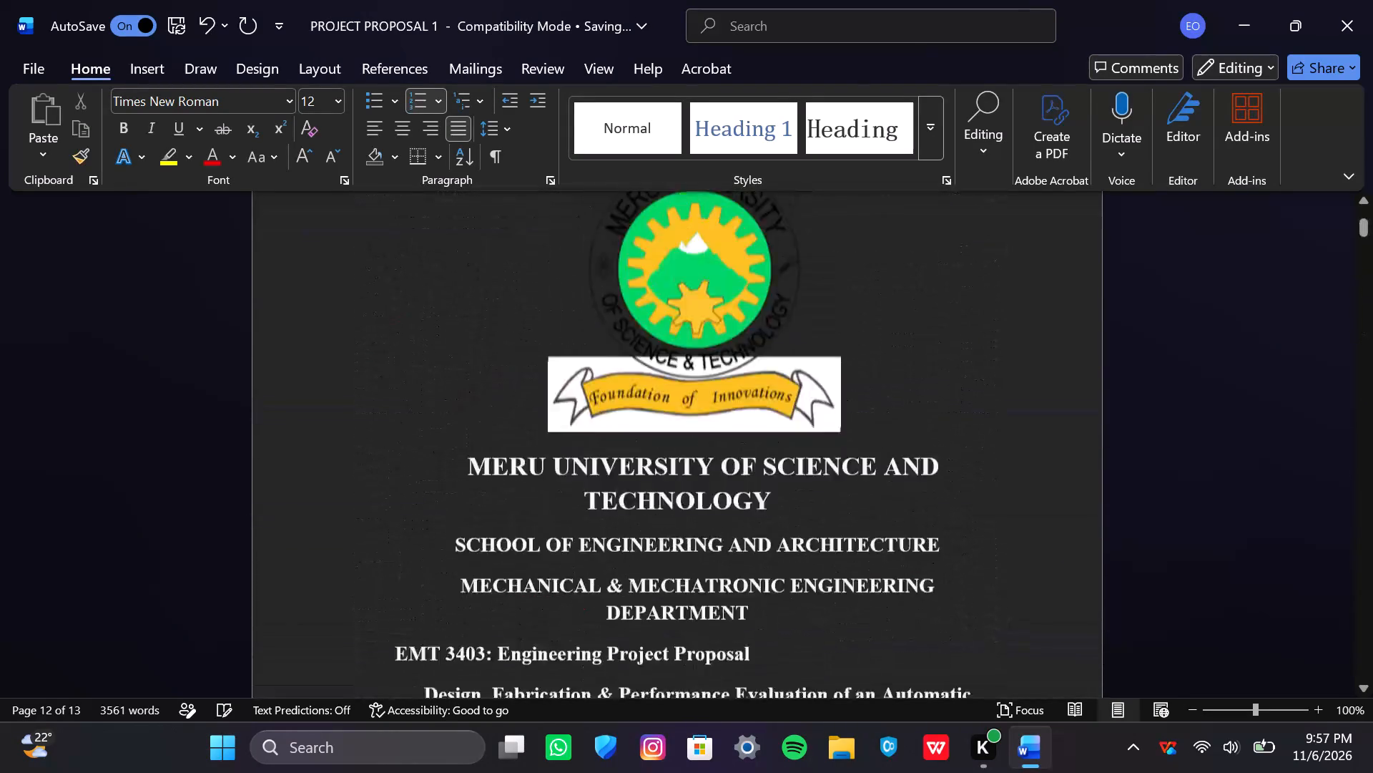
{"action": "scroll", "coordinate": [654, 358], "scroll_direction": "down", "scroll_amount": 16}
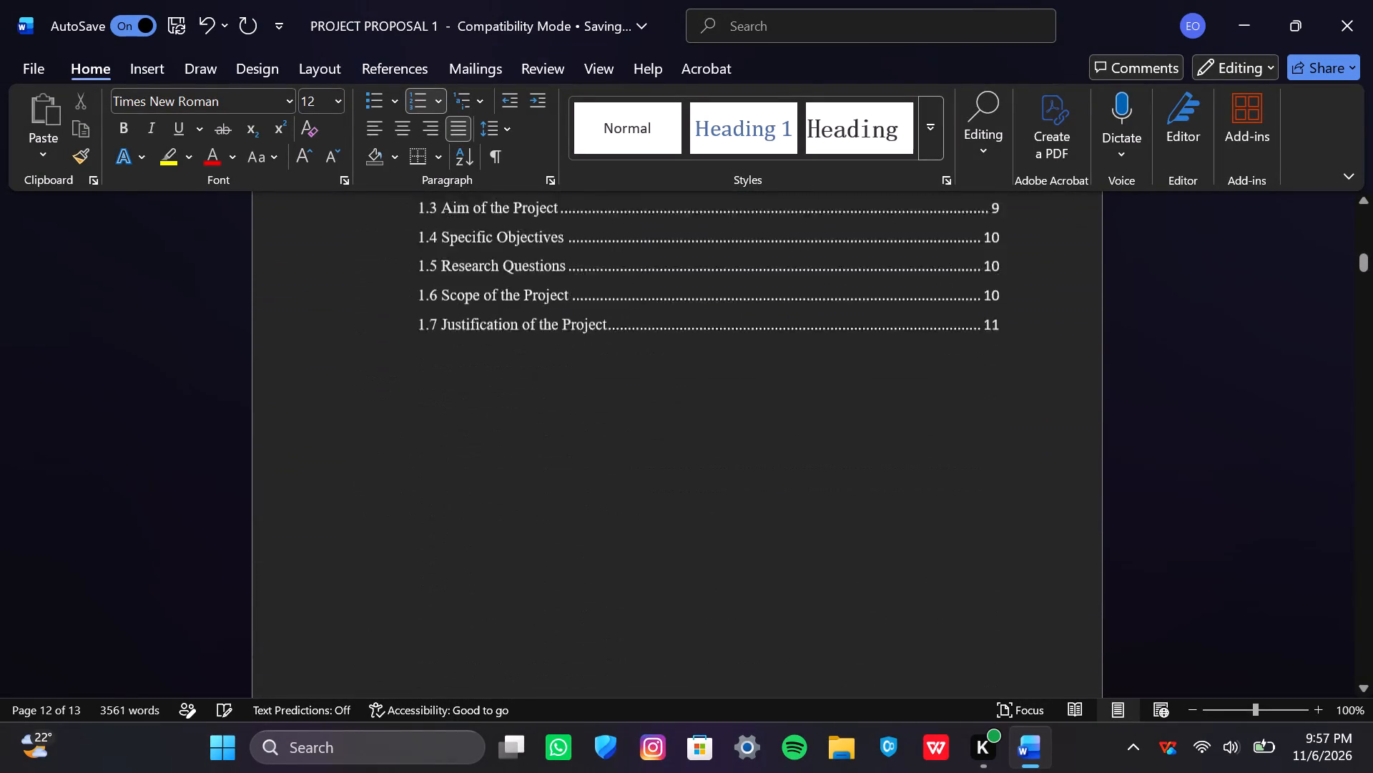
{"action": "scroll", "coordinate": [654, 358], "scroll_direction": "down", "scroll_amount": 3}
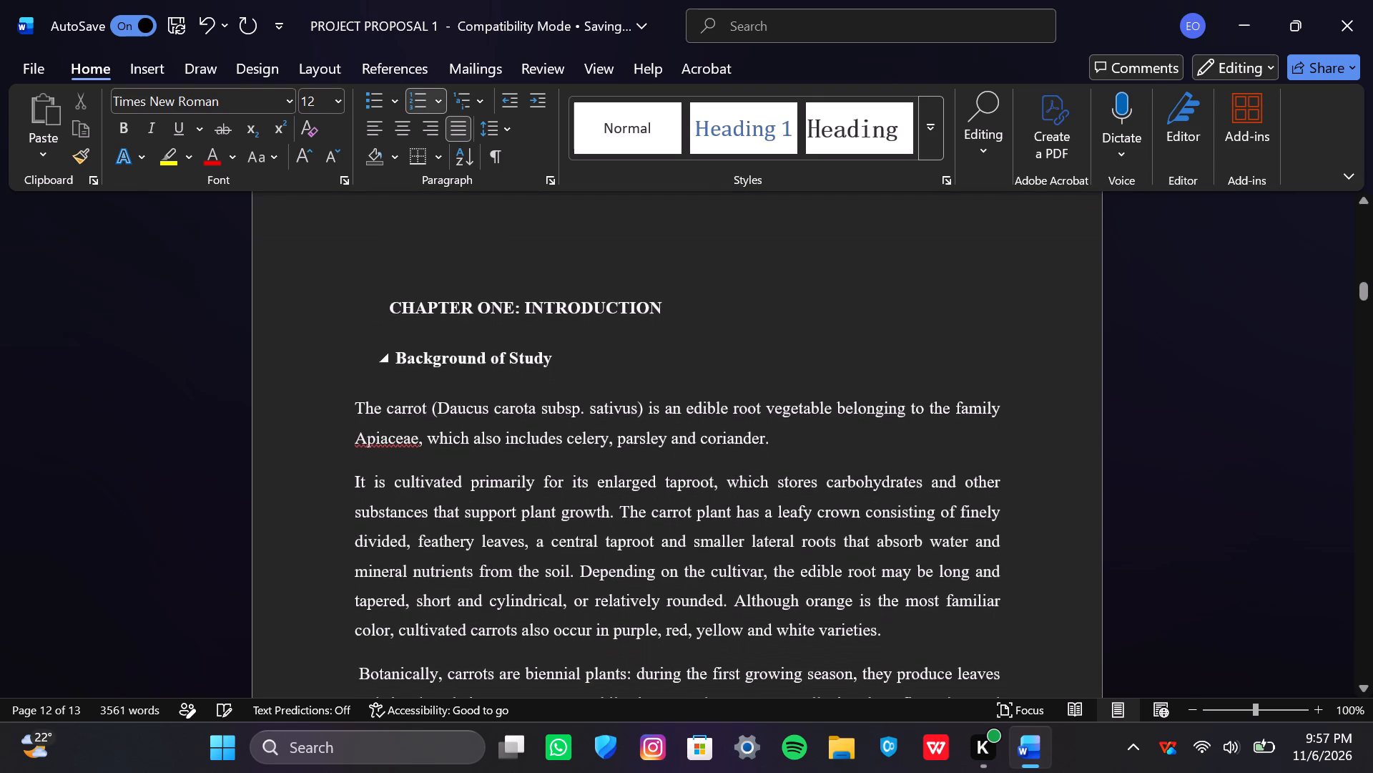
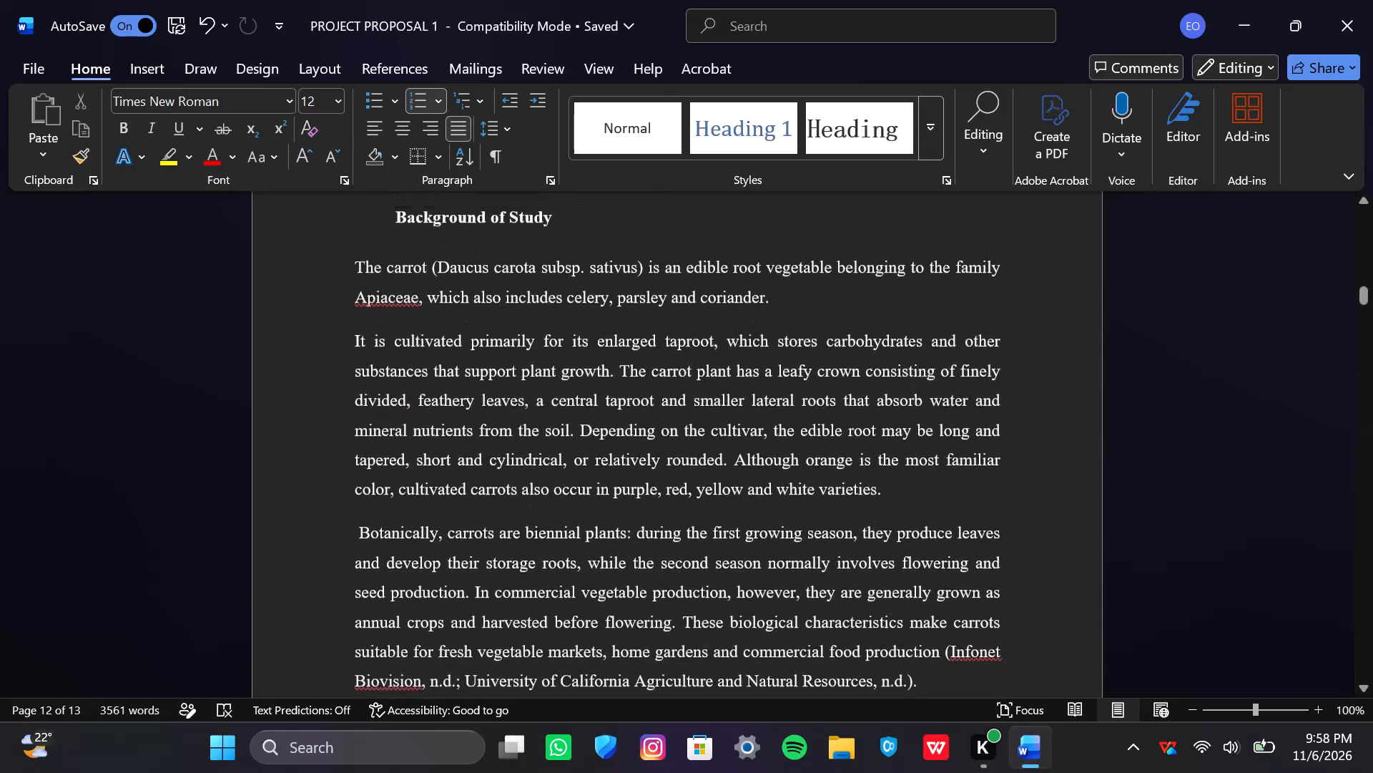
Delete the paragraph stating the project's aim under the heading "1.3 Aim of the Project" in Chapter One.
{"action": "scroll", "coordinate": [654, 358], "scroll_direction": "down", "scroll_amount": 7}
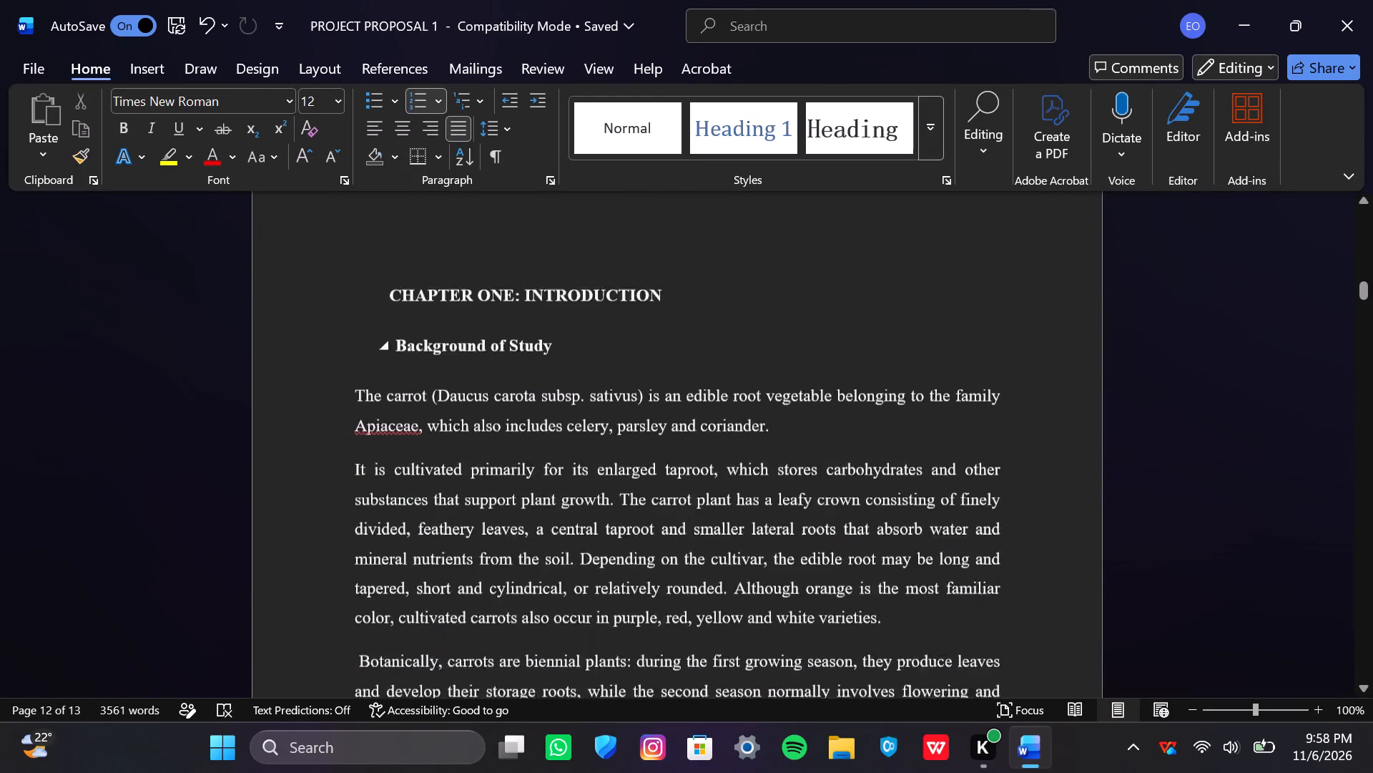
{"action": "scroll", "coordinate": [654, 358], "scroll_direction": "down", "scroll_amount": 9}
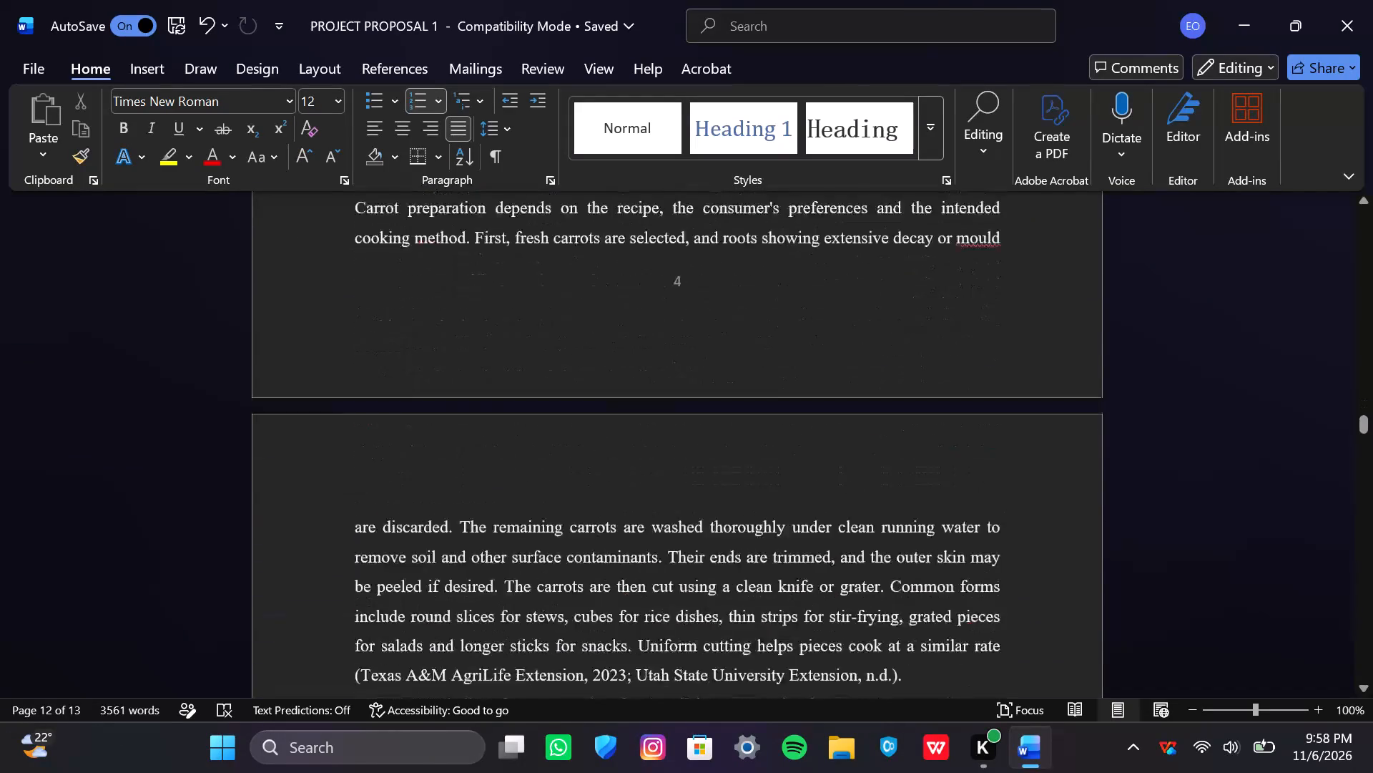
{"action": "scroll", "coordinate": [654, 358], "scroll_direction": "down", "scroll_amount": 6}
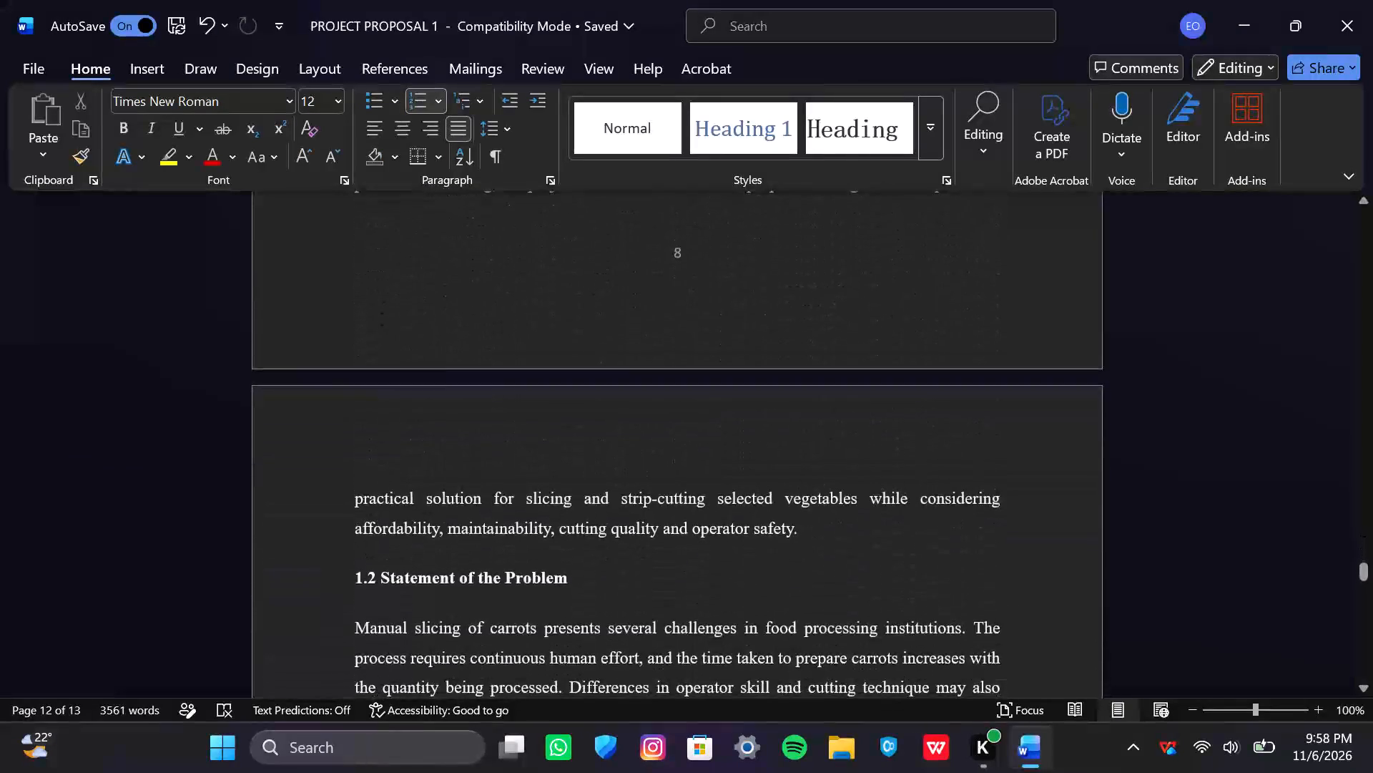
{"action": "scroll", "coordinate": [654, 358], "scroll_direction": "down", "scroll_amount": 4}
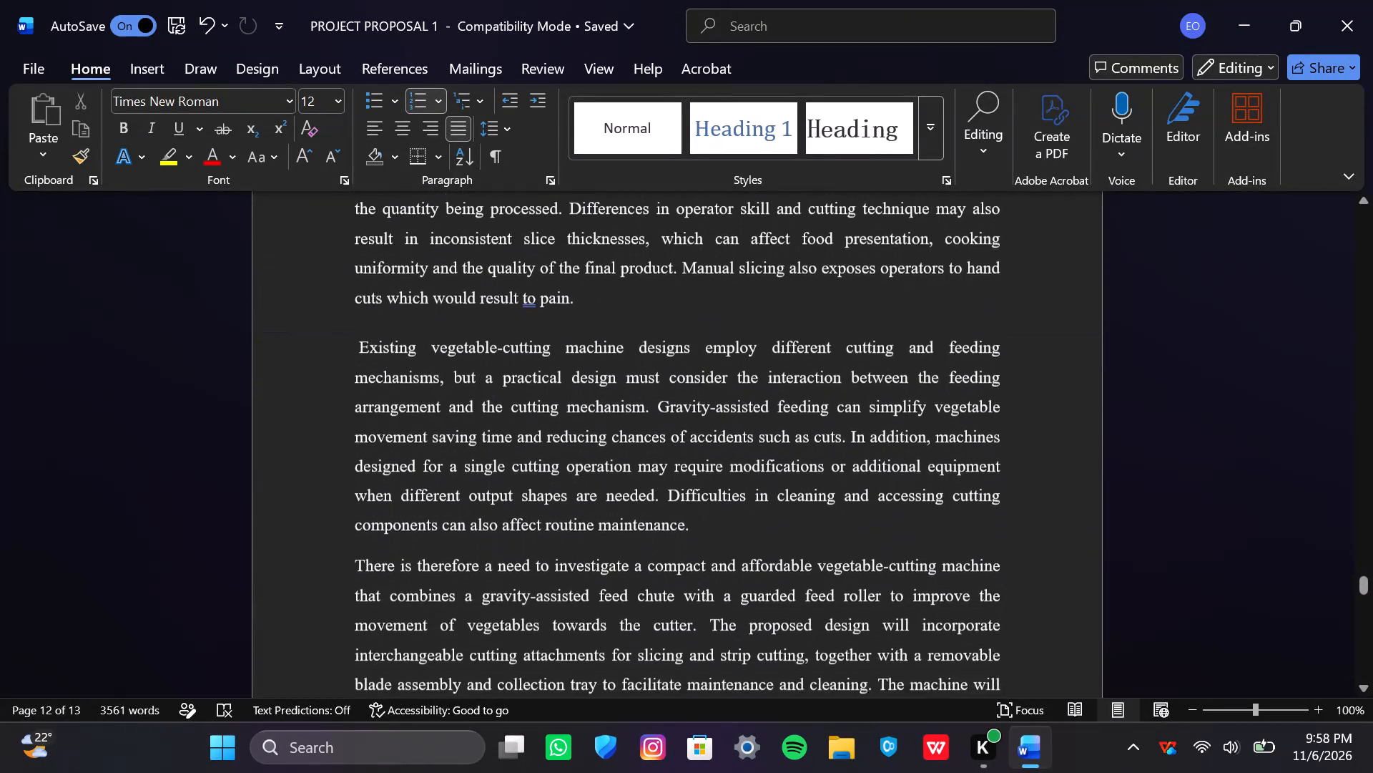
{"action": "scroll", "coordinate": [654, 358], "scroll_direction": "down", "scroll_amount": 6}
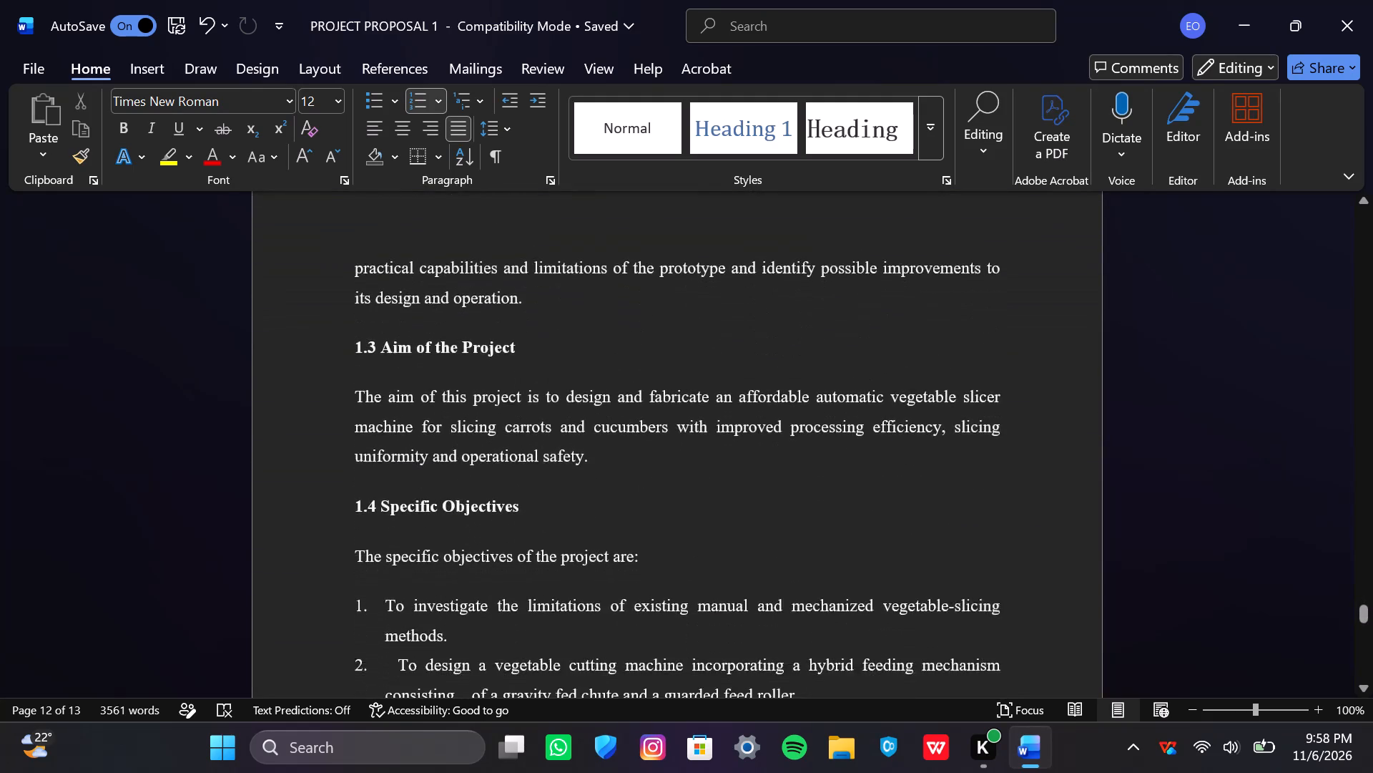
{"action": "scroll", "coordinate": [654, 358], "scroll_direction": "down", "scroll_amount": 2}
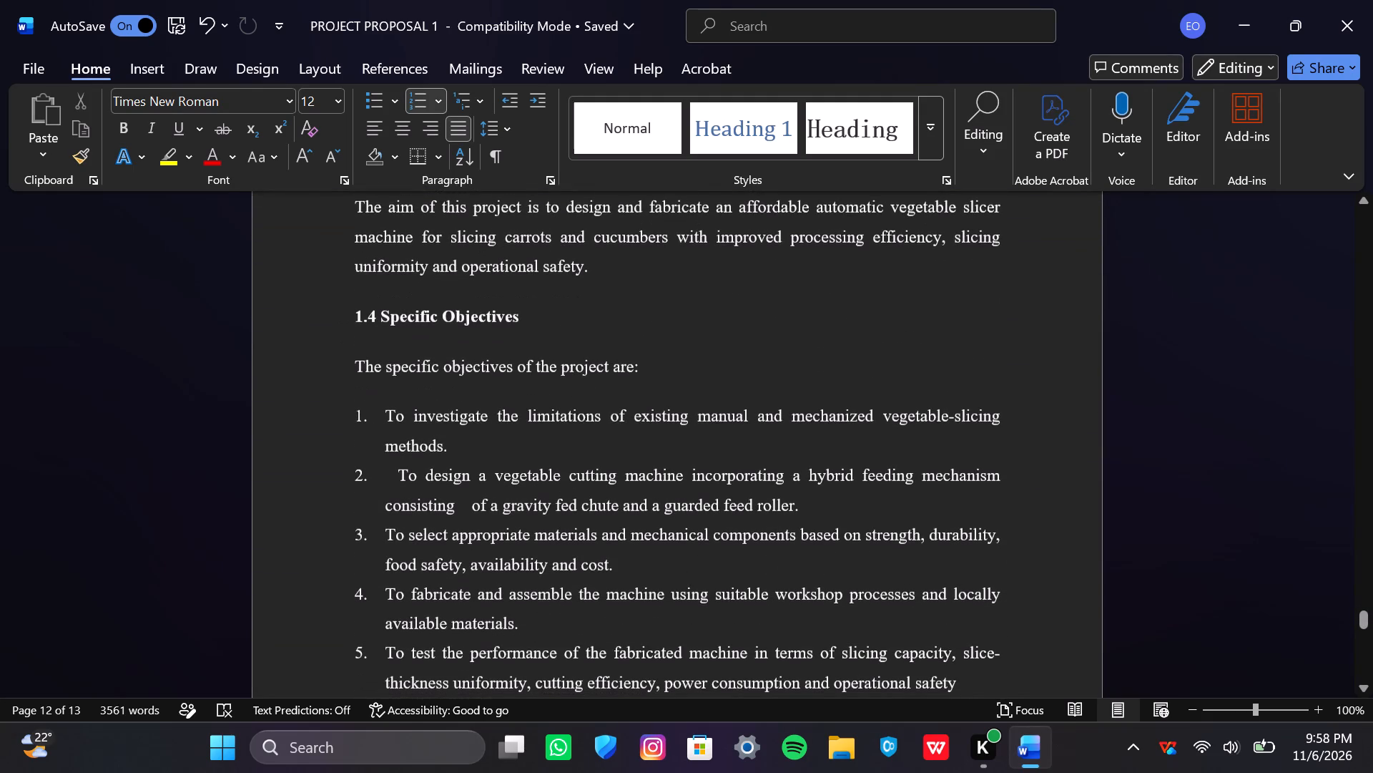
{"action": "left_click", "coordinate": [610, 261]}
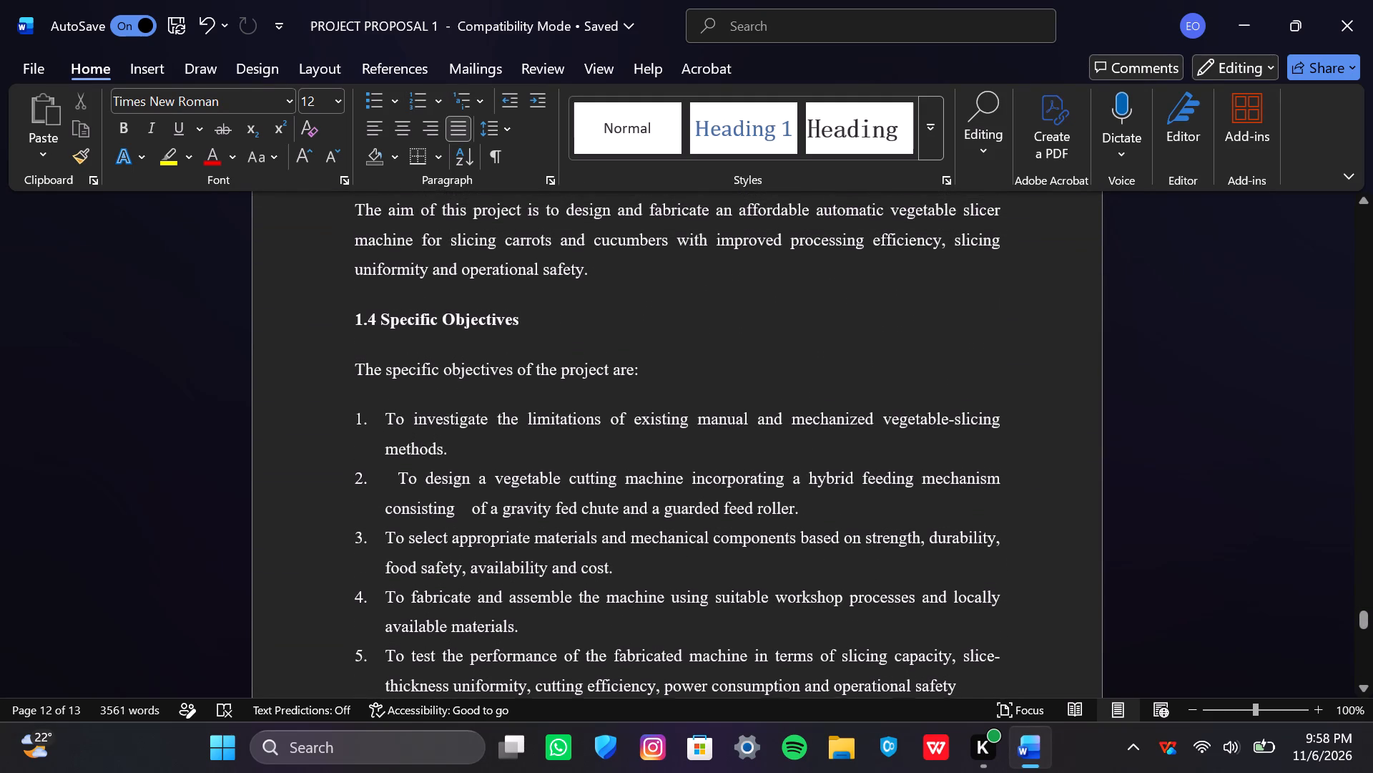
{"action": "left_click", "coordinate": [610, 272]}
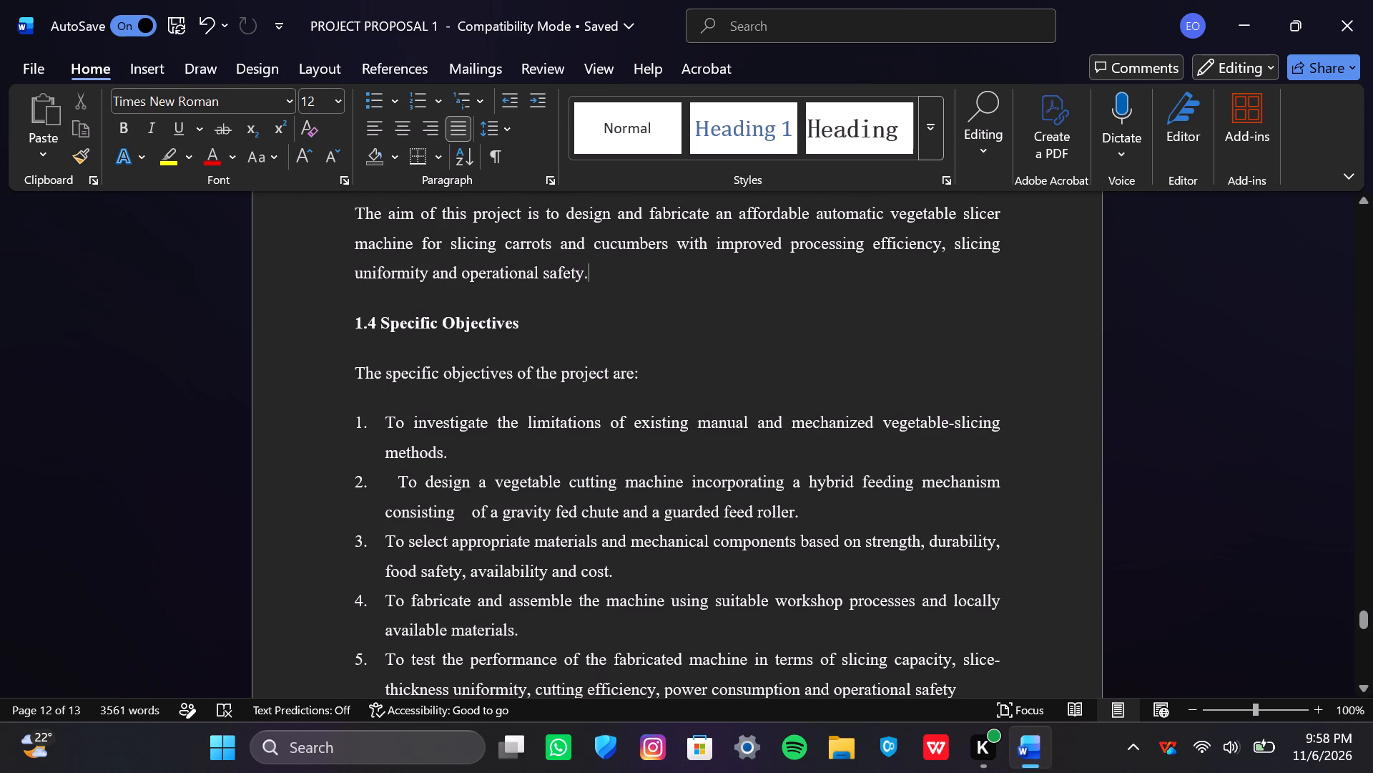
{"action": "key", "text": "BackSpace"}
{"action": "key", "text": "BackSpace"}
{"action": "key", "text": "BackSpace"}
{"action": "key", "text": "BackSpace"}
{"action": "key", "text": "BackSpace"}
{"action": "key", "text": "BackSpace"}
{"action": "key", "text": "BackSpace"}
{"action": "key", "text": "BackSpace"}
{"action": "key", "text": "BackSpace"}
{"action": "key", "text": "BackSpace"}
{"action": "key", "text": "BackSpace"}
{"action": "key", "text": "BackSpace"}
{"action": "key", "text": "BackSpace"}
{"action": "key", "text": "BackSpace"}
{"action": "key", "text": "BackSpace"}
{"action": "key", "text": "BackSpace"}
{"action": "key", "text": "BackSpace"}
{"action": "key", "text": "BackSpace"}
{"action": "key", "text": "BackSpace"}
{"action": "key", "text": "BackSpace"}
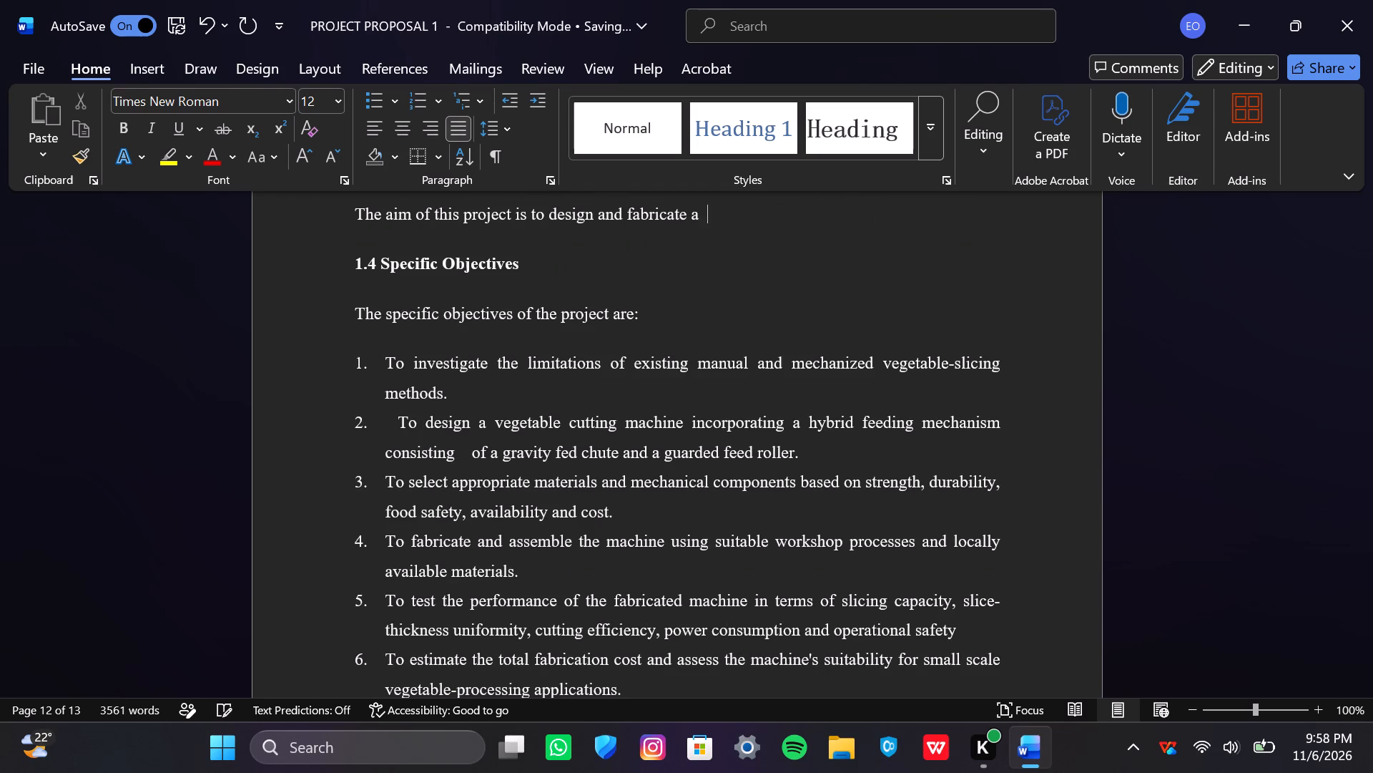
{"action": "key", "text": "BackSpace"}
{"action": "key", "text": "BackSpace"}
{"action": "key", "text": "BackSpace"}
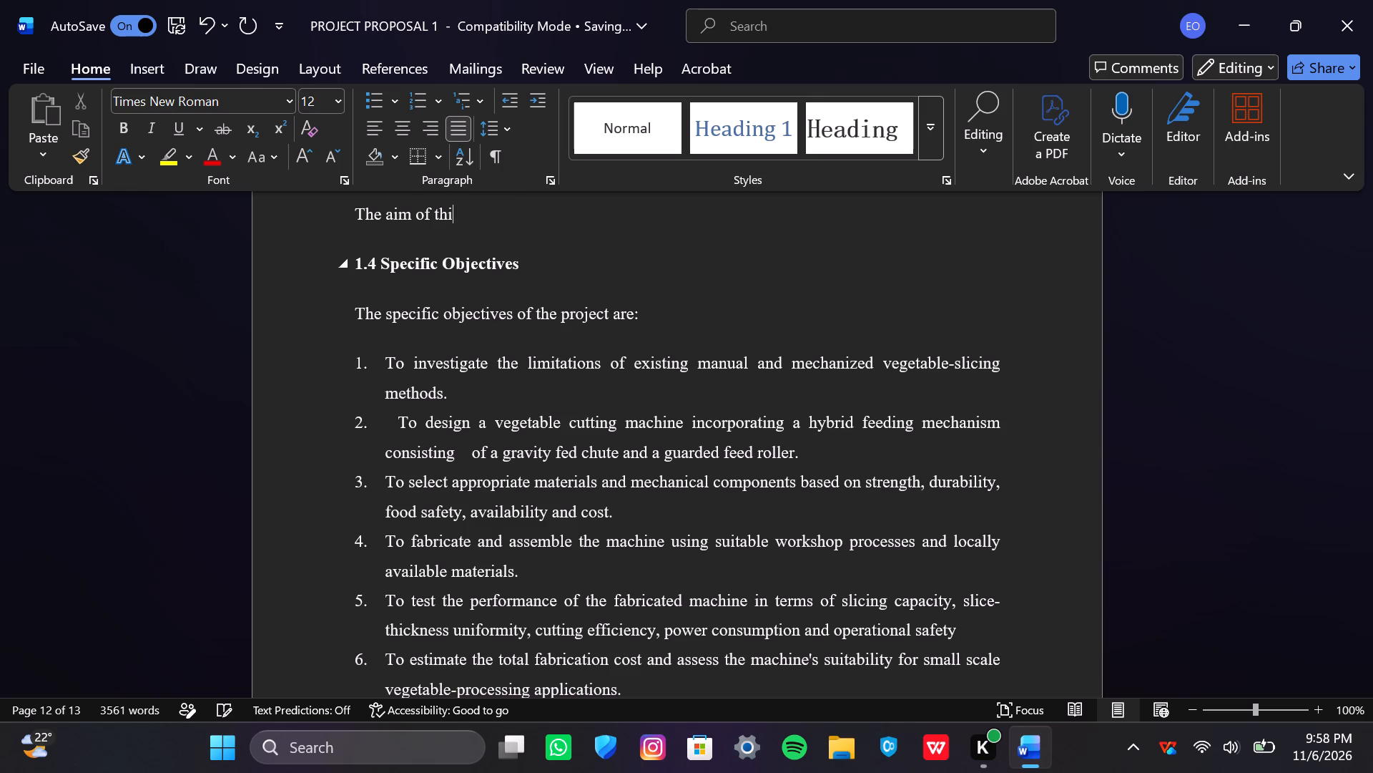
{"action": "key", "text": "BackSpace"}
{"action": "key", "text": "BackSpace"}
{"action": "key", "text": "BackSpace"}
{"action": "key", "text": "BackSpace"}
{"action": "key", "text": "BackSpace"}
{"action": "key", "text": "BackSpace"}
{"action": "key", "text": "BackSpace"}
{"action": "key", "text": "BackSpace"}
{"action": "key", "text": "BackSpace"}
{"action": "key", "text": "BackSpace"}
{"action": "key", "text": "BackSpace"}
{"action": "key", "text": "BackSpace"}
{"action": "key", "text": "BackSpace"}
{"action": "key", "text": "BackSpace"}
{"action": "key", "text": "BackSpace"}
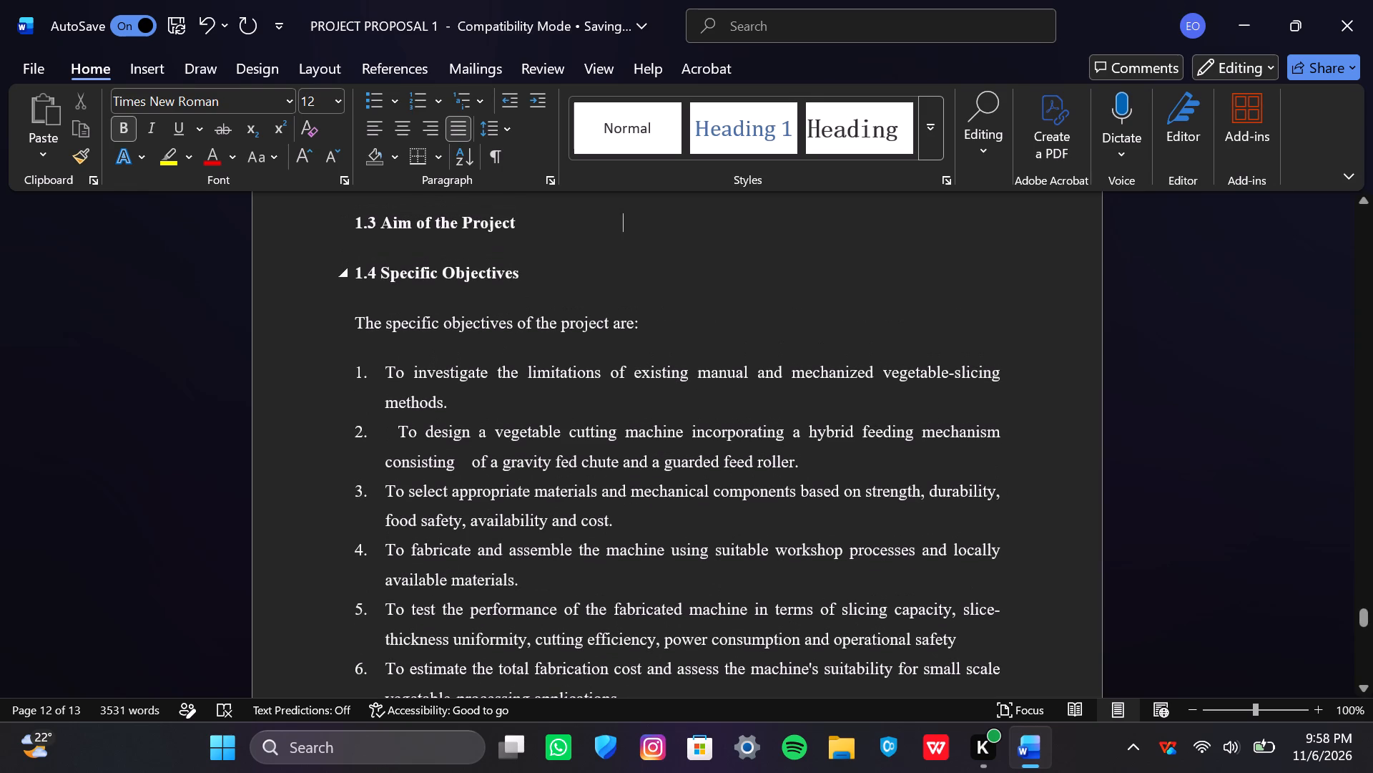
Delete the heading "1.3 Aim of the Project" above section 1.4, including its trailing spaces.
{"action": "key", "text": "BackSpace"}
{"action": "key", "text": "BackSpace"}
{"action": "key", "text": "BackSpace"}
{"action": "key", "text": "BackSpace"}
{"action": "key", "text": "BackSpace"}
{"action": "key", "text": "BackSpace"}
{"action": "key", "text": "BackSpace"}
{"action": "key", "text": "BackSpace"}
{"action": "key", "text": "BackSpace"}
{"action": "key", "text": "BackSpace"}
{"action": "key", "text": "BackSpace"}
{"action": "key", "text": "BackSpace"}
{"action": "key", "text": "BackSpace"}
{"action": "key", "text": "BackSpace"}
{"action": "key", "text": "BackSpace"}
{"action": "key", "text": "BackSpace"}
{"action": "key", "text": "BackSpace"}
{"action": "key", "text": "BackSpace"}
{"action": "key", "text": "BackSpace"}
{"action": "key", "text": "BackSpace"}
{"action": "key", "text": "BackSpace"}
{"action": "key", "text": "BackSpace"}
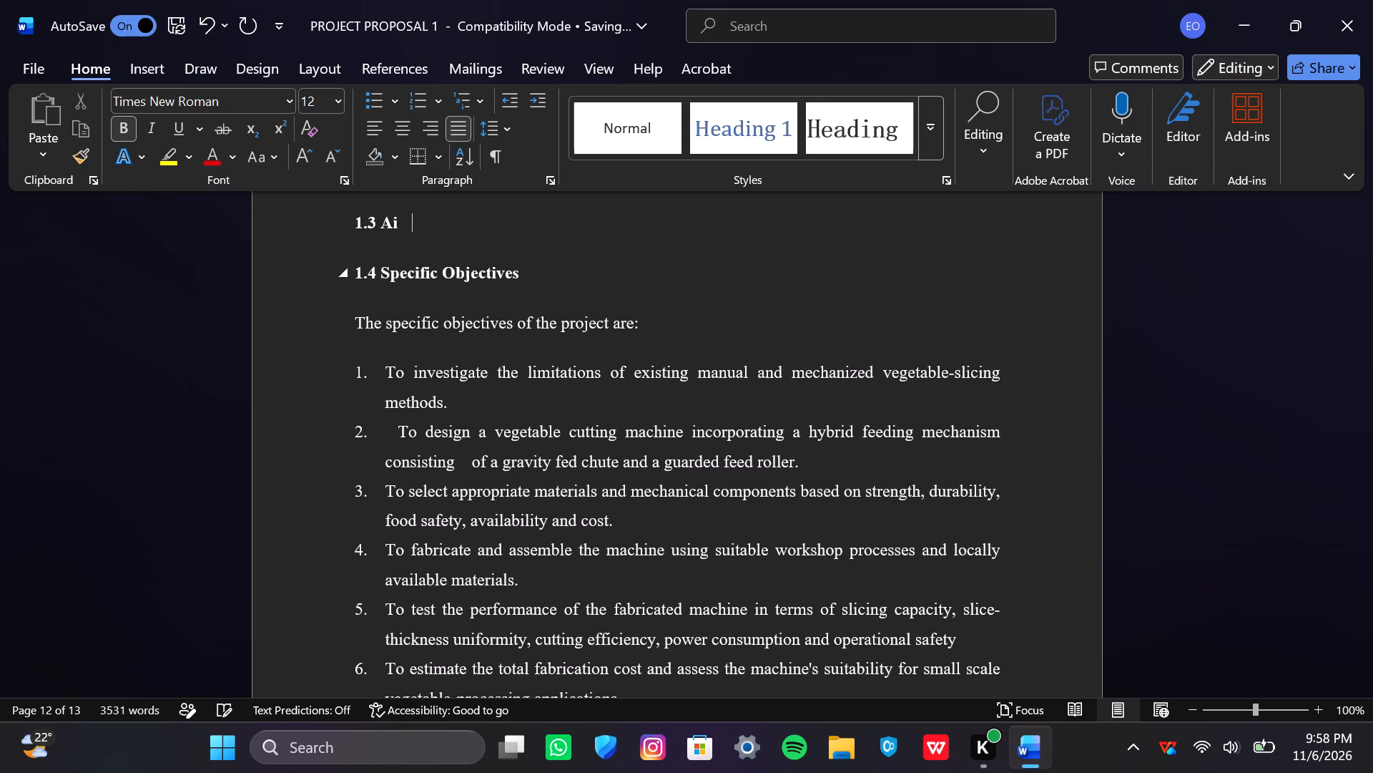
{"action": "key", "text": "BackSpace"}
{"action": "key", "text": "BackSpace"}
{"action": "key", "text": "BackSpace"}
{"action": "key", "text": "BackSpace"}
{"action": "key", "text": "BackSpace"}
{"action": "key", "text": "BackSpace"}
{"action": "key", "text": "BackSpace"}
Look through the proposal from section 1.4 back to the cover page, on to the document's end, and back to the specific objectives.
{"action": "scroll", "coordinate": [610, 272], "scroll_direction": "up", "scroll_amount": 2}
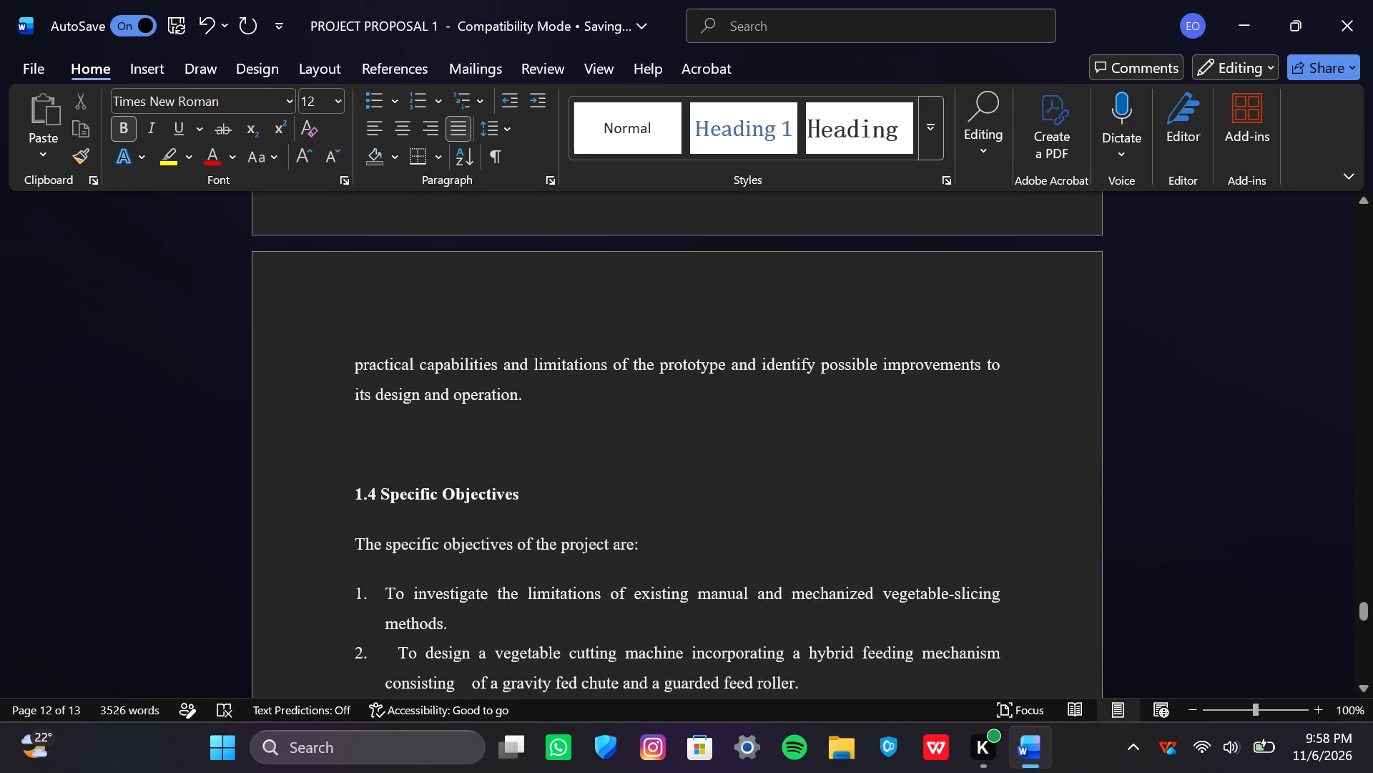
{"action": "scroll", "coordinate": [610, 272], "scroll_direction": "up", "scroll_amount": 1}
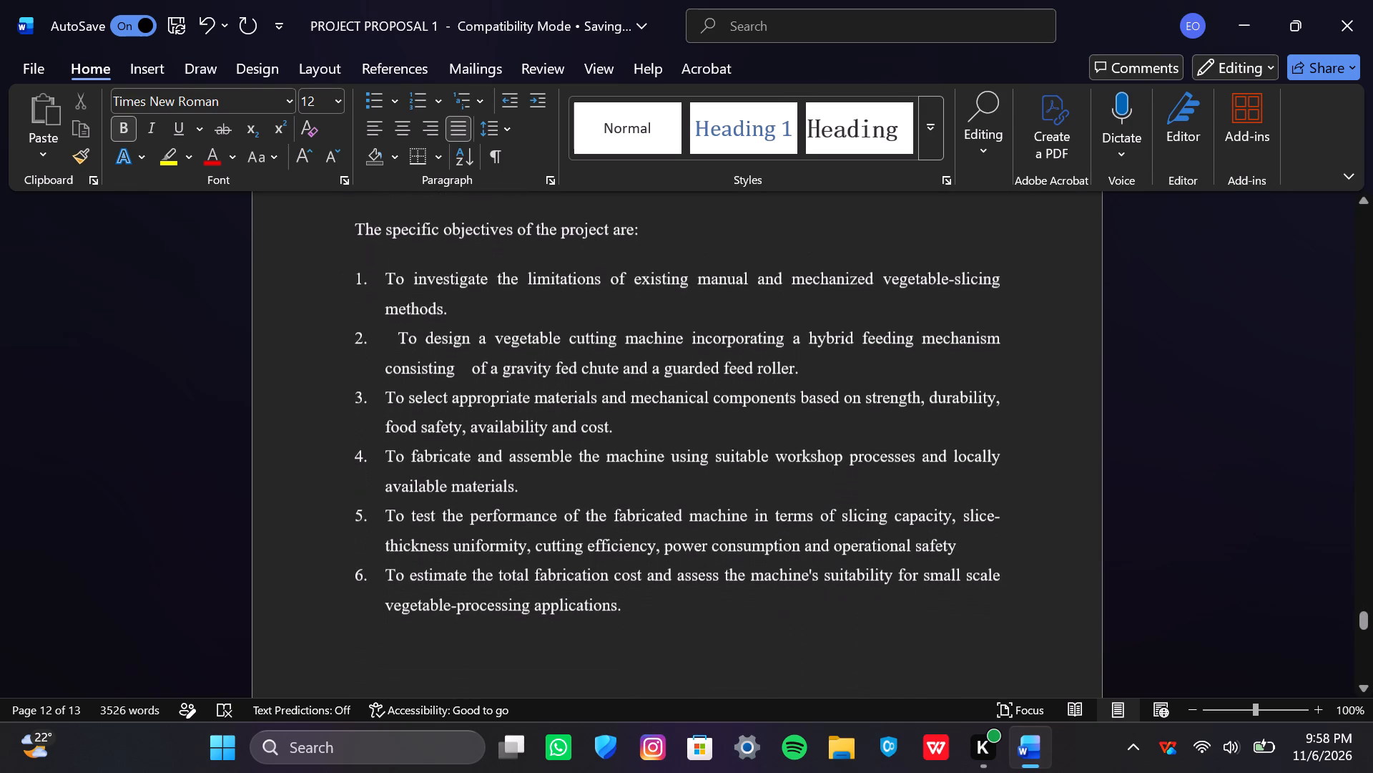
{"action": "scroll", "coordinate": [610, 272], "scroll_direction": "up", "scroll_amount": 19}
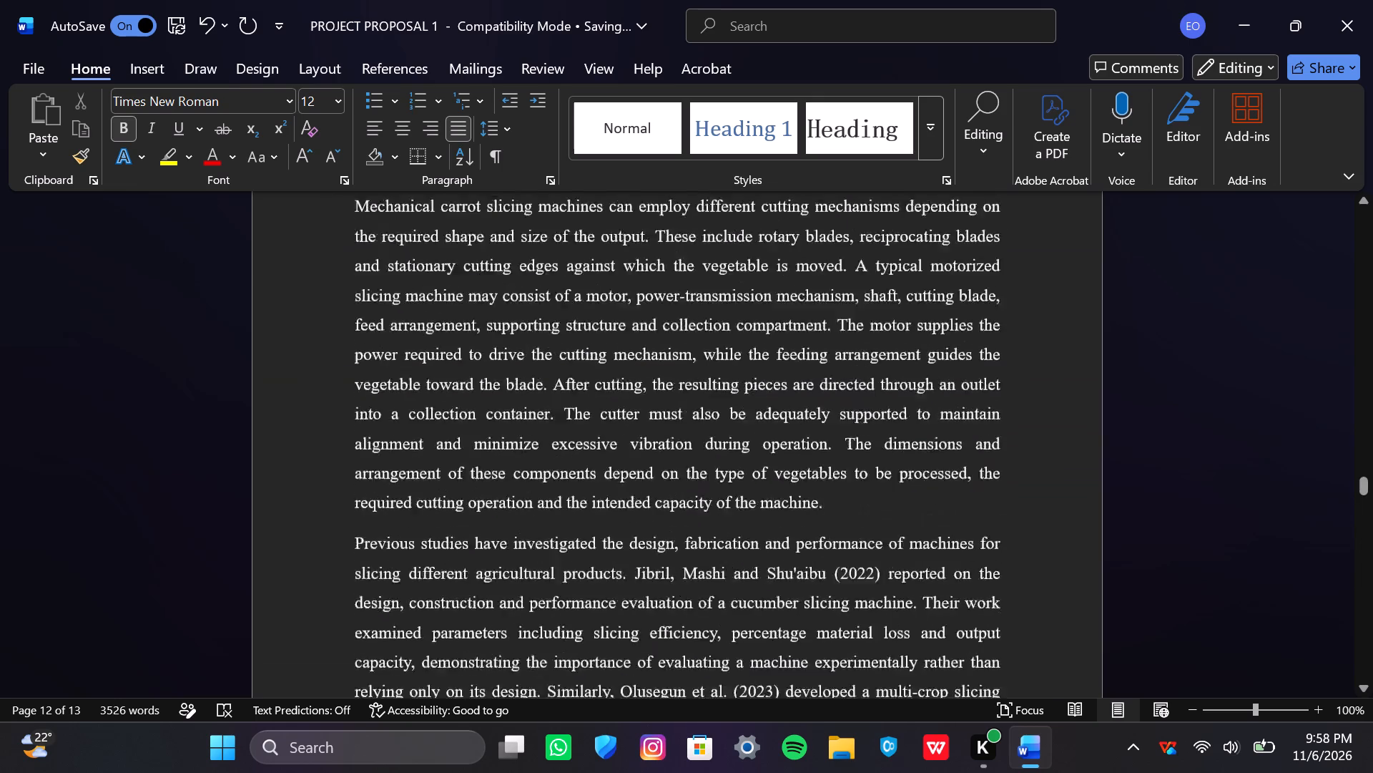
{"action": "scroll", "coordinate": [610, 272], "scroll_direction": "up", "scroll_amount": 13}
{"action": "scroll", "coordinate": [610, 272], "scroll_direction": "down", "scroll_amount": 2}
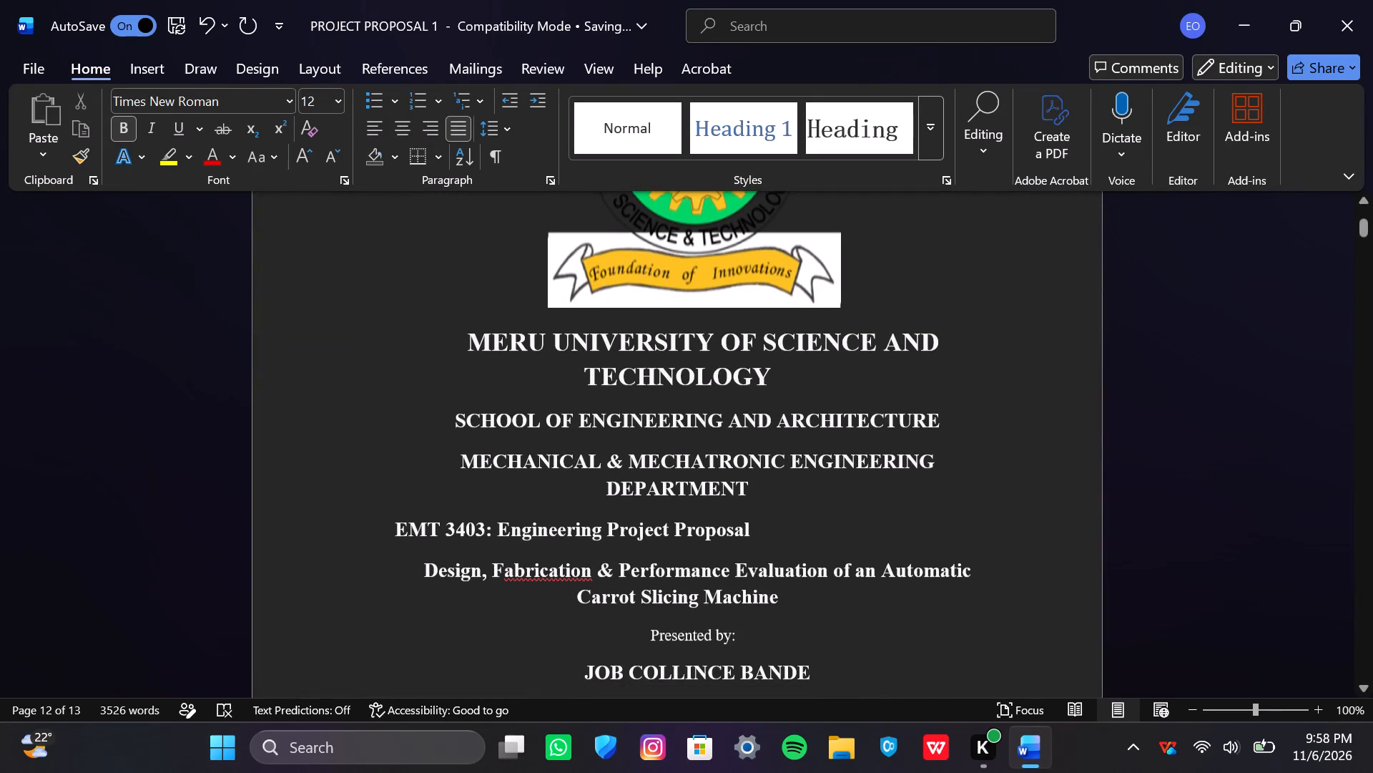
{"action": "scroll", "coordinate": [610, 272], "scroll_direction": "down", "scroll_amount": 1}
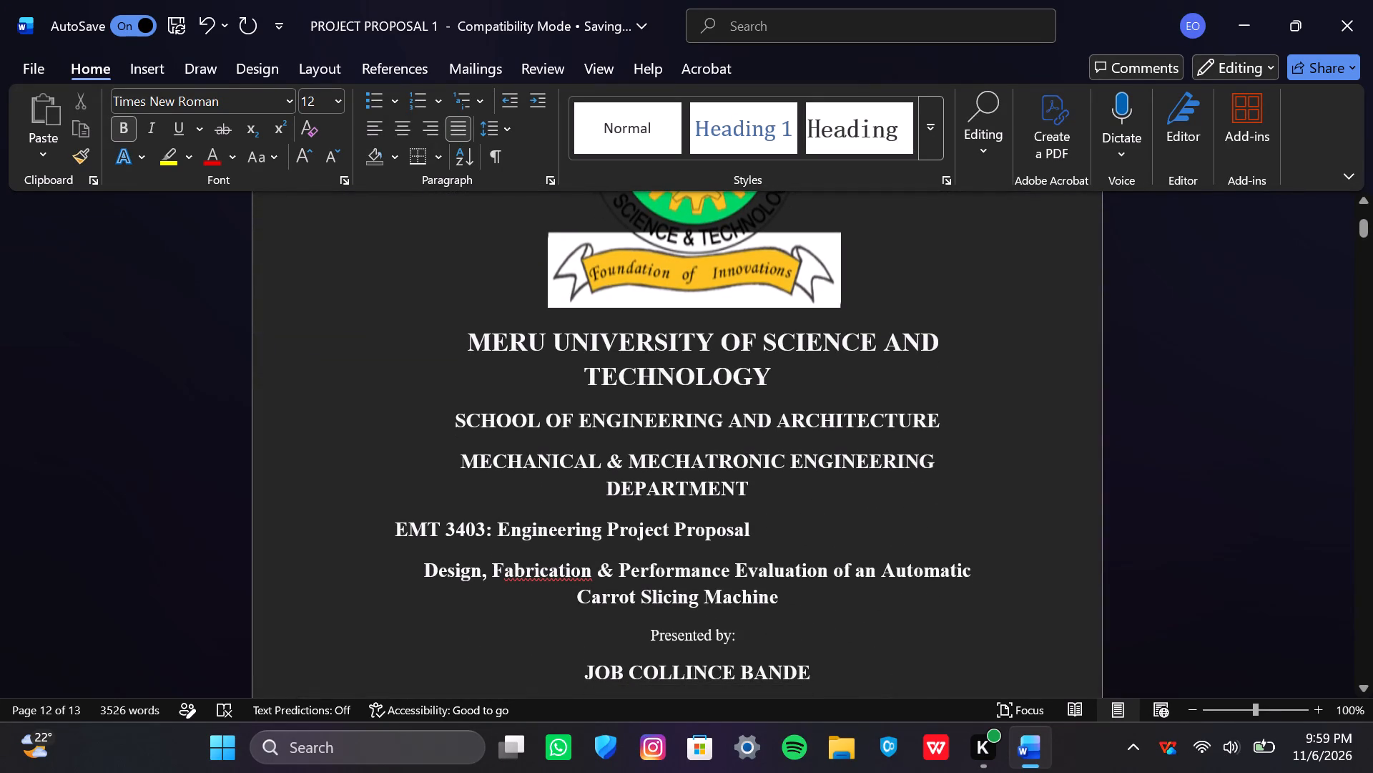
{"action": "scroll", "coordinate": [610, 272], "scroll_direction": "down", "scroll_amount": 1}
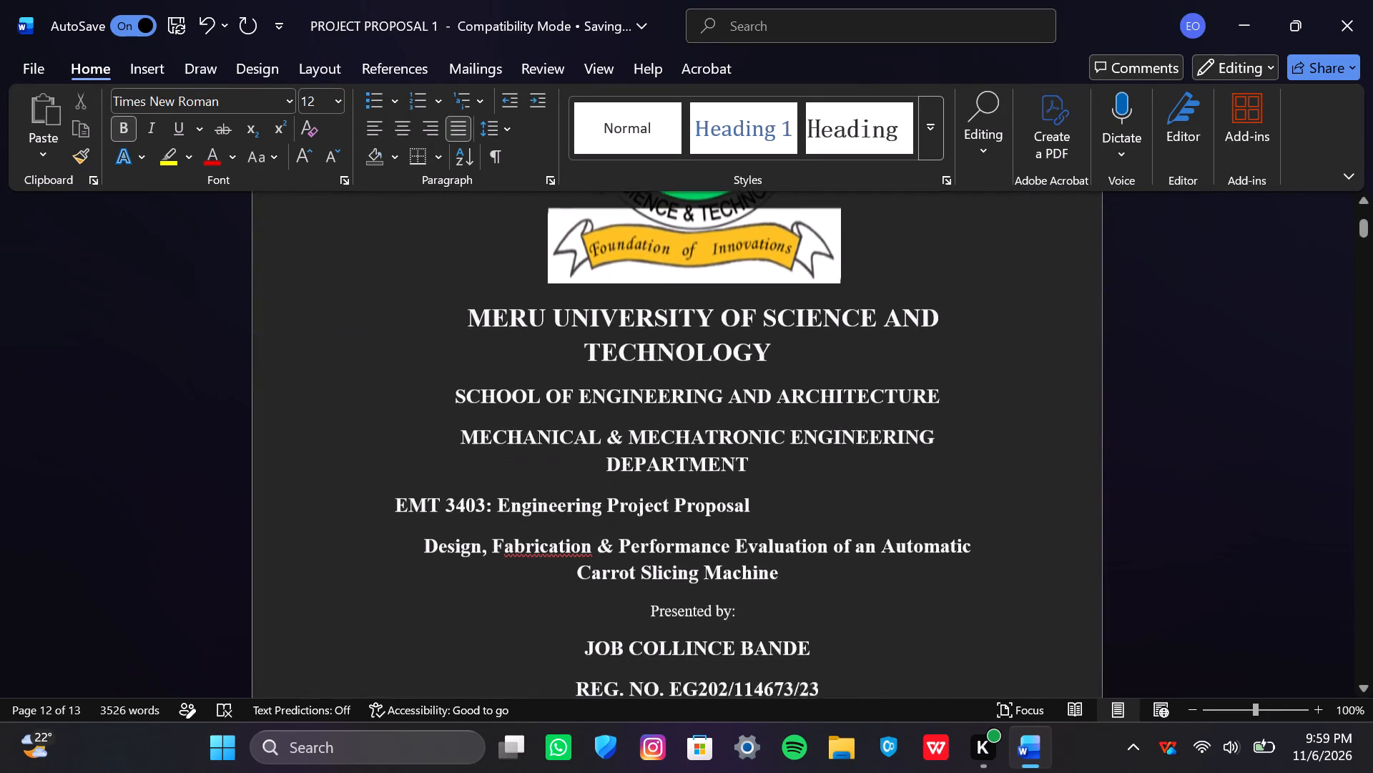
{"action": "scroll", "coordinate": [610, 272], "scroll_direction": "down", "scroll_amount": 1}
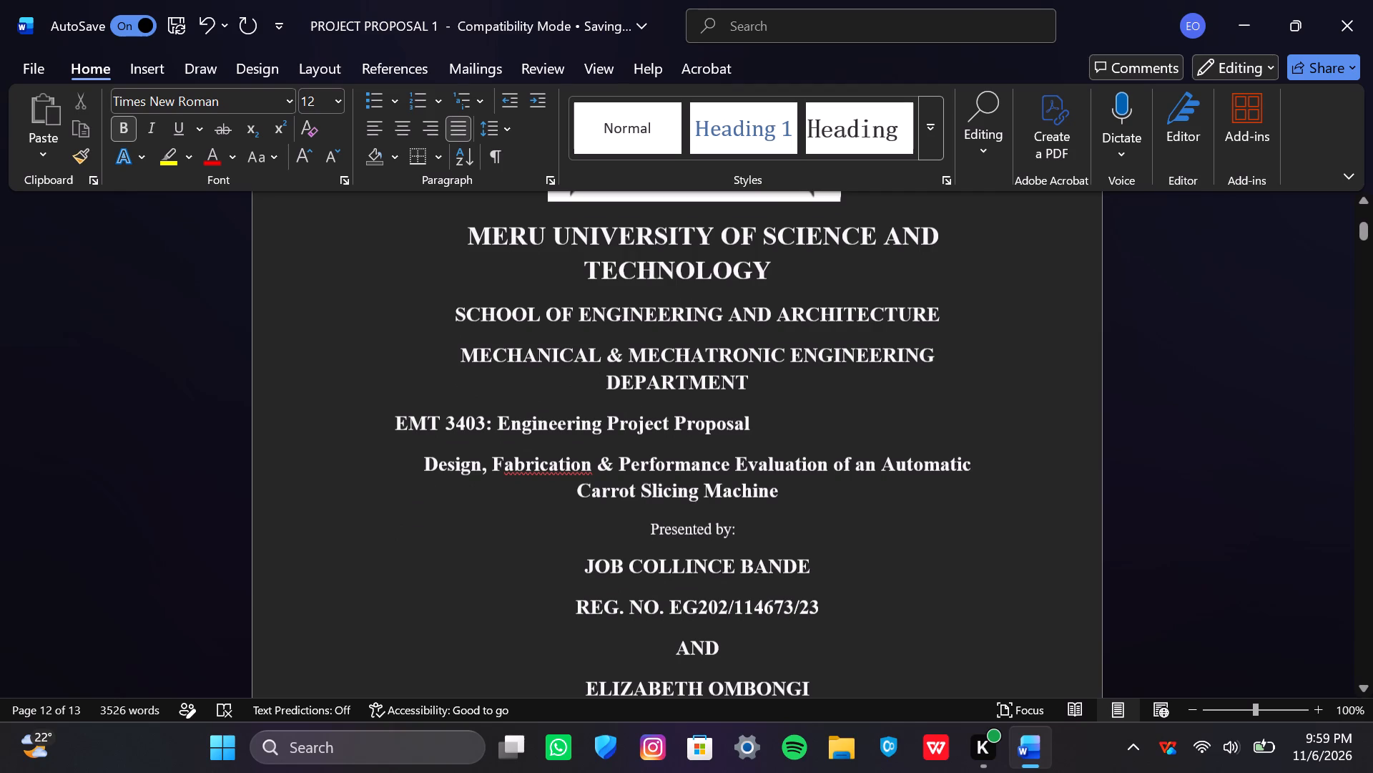
{"action": "scroll", "coordinate": [610, 272], "scroll_direction": "down", "scroll_amount": 6}
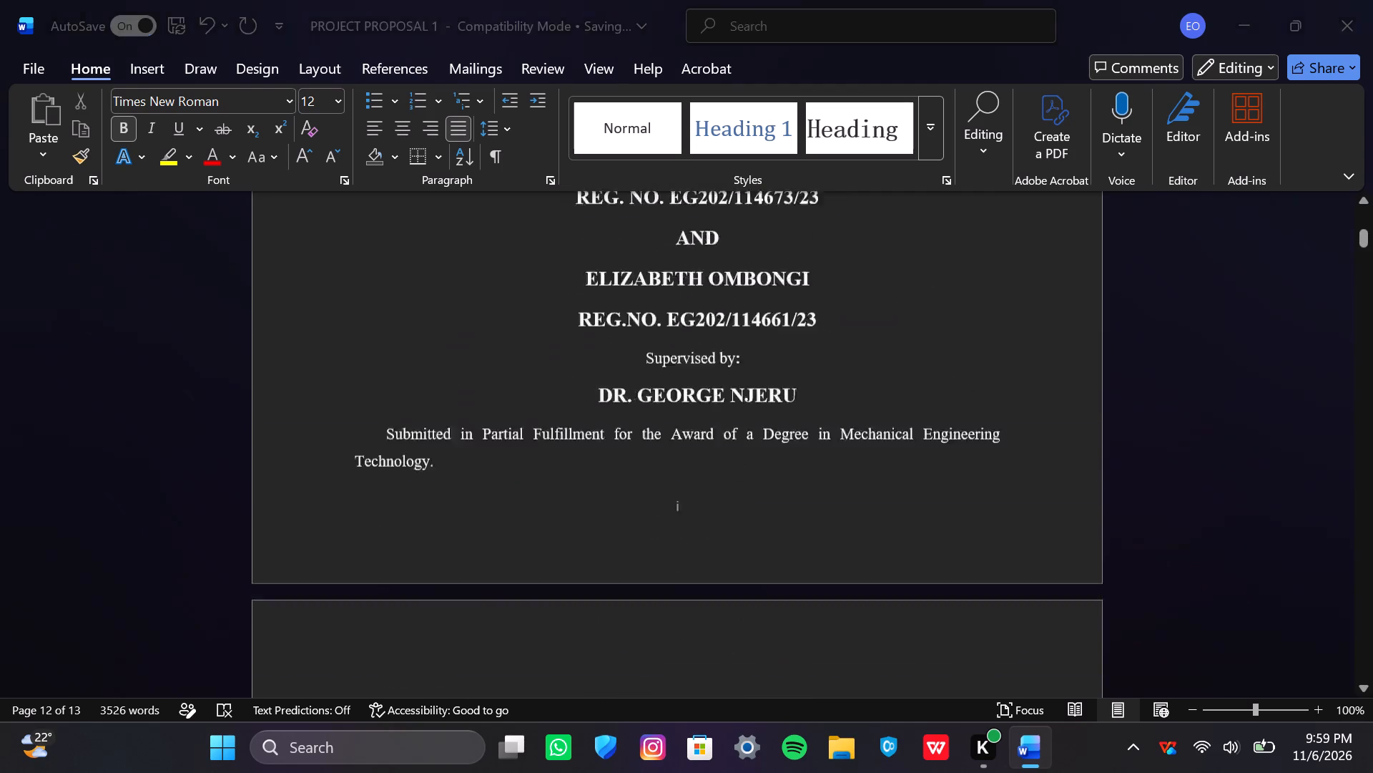
{"action": "scroll", "coordinate": [610, 272], "scroll_direction": "down", "scroll_amount": 7}
{"action": "left_click", "coordinate": [564, 301]}
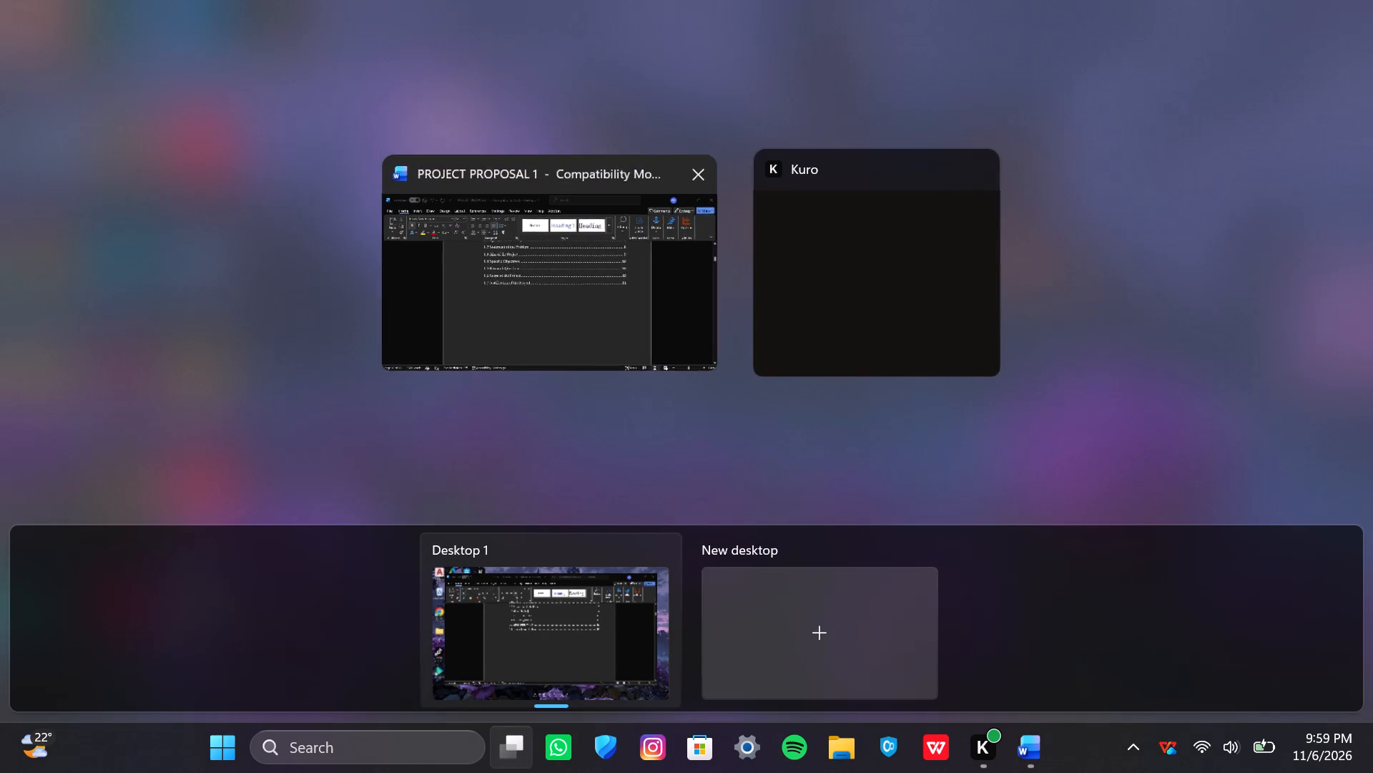
{"action": "scroll", "coordinate": [564, 301], "scroll_direction": "down", "scroll_amount": 18}
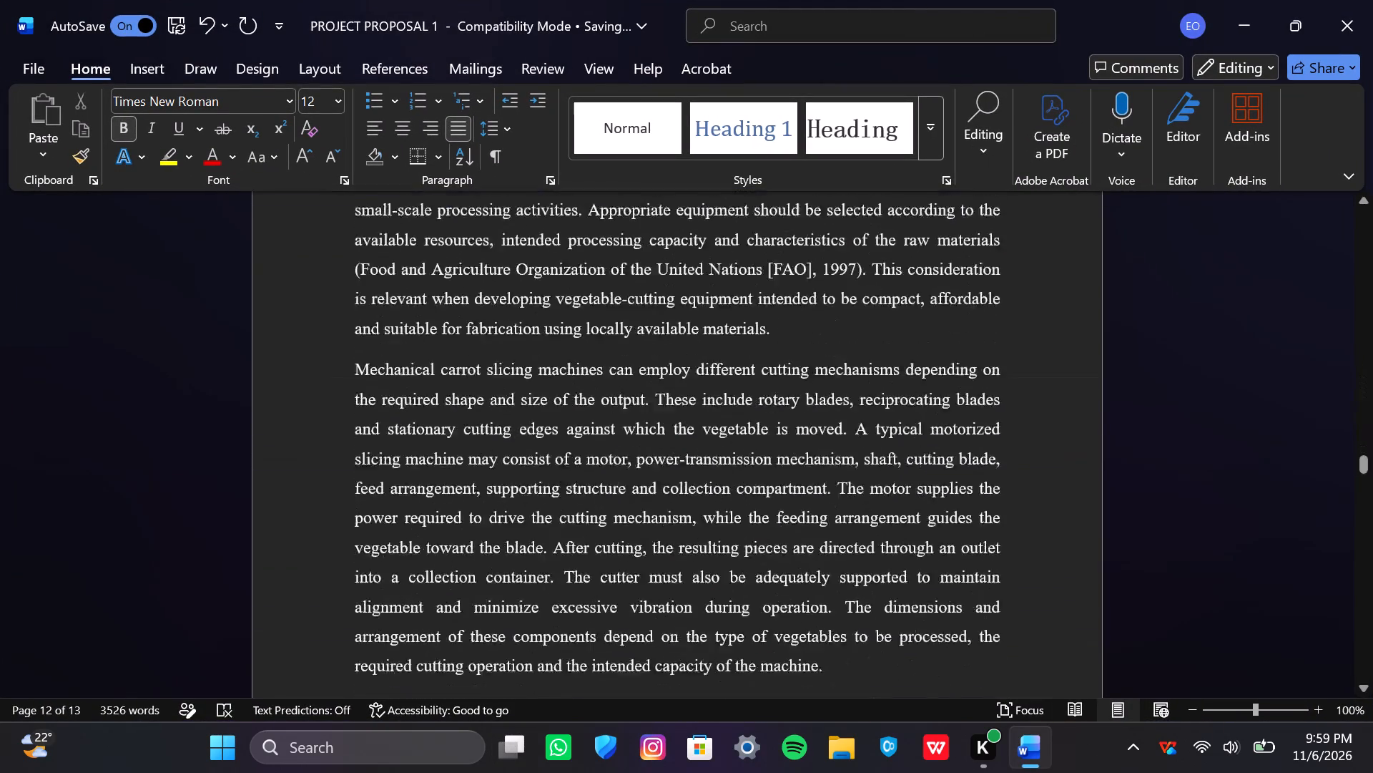
{"action": "scroll", "coordinate": [564, 301], "scroll_direction": "down", "scroll_amount": 7}
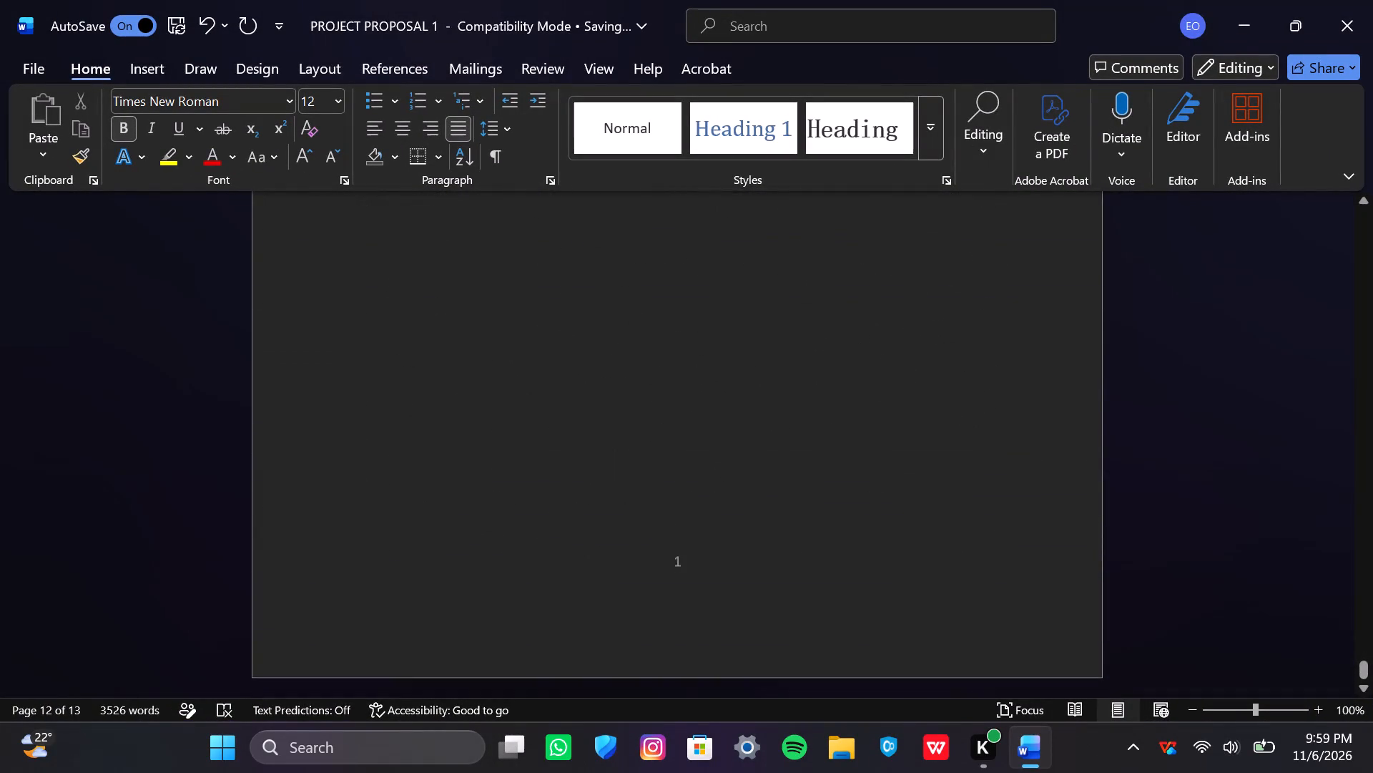
{"action": "scroll", "coordinate": [564, 301], "scroll_direction": "right", "scroll_amount": 1}
{"action": "scroll", "coordinate": [564, 301], "scroll_direction": "up", "scroll_amount": 2}
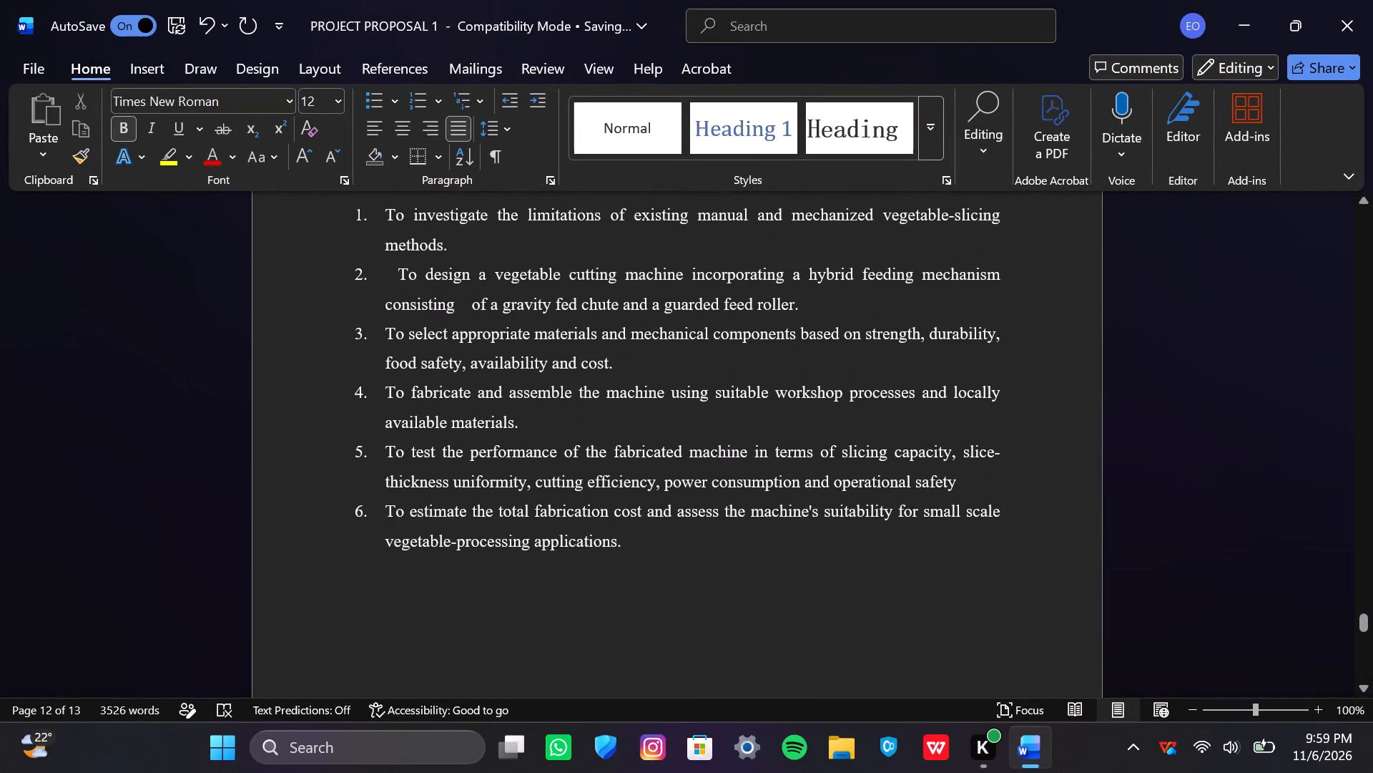
{"action": "scroll", "coordinate": [564, 301], "scroll_direction": "up", "scroll_amount": 2}
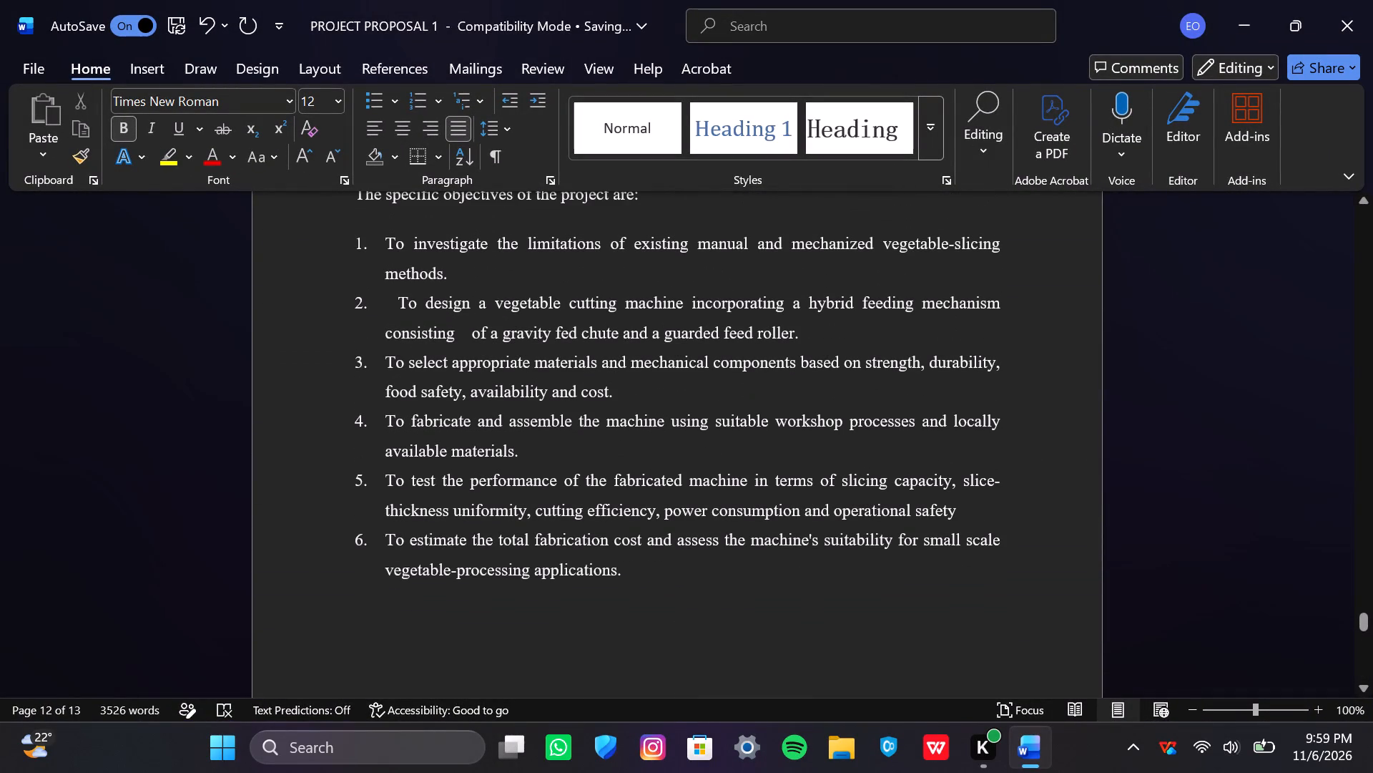
{"action": "scroll", "coordinate": [564, 301], "scroll_direction": "up", "scroll_amount": 2}
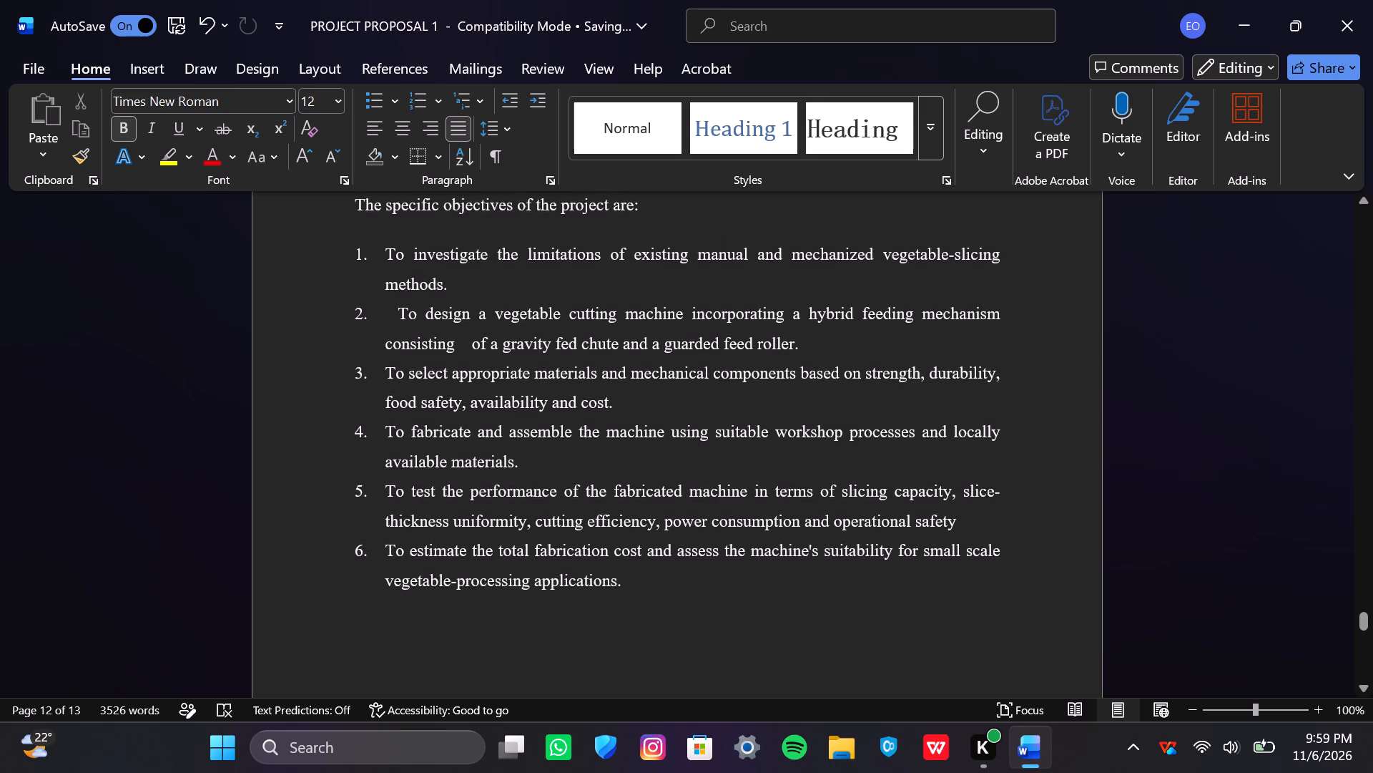
{"action": "left_click", "coordinate": [564, 301]}
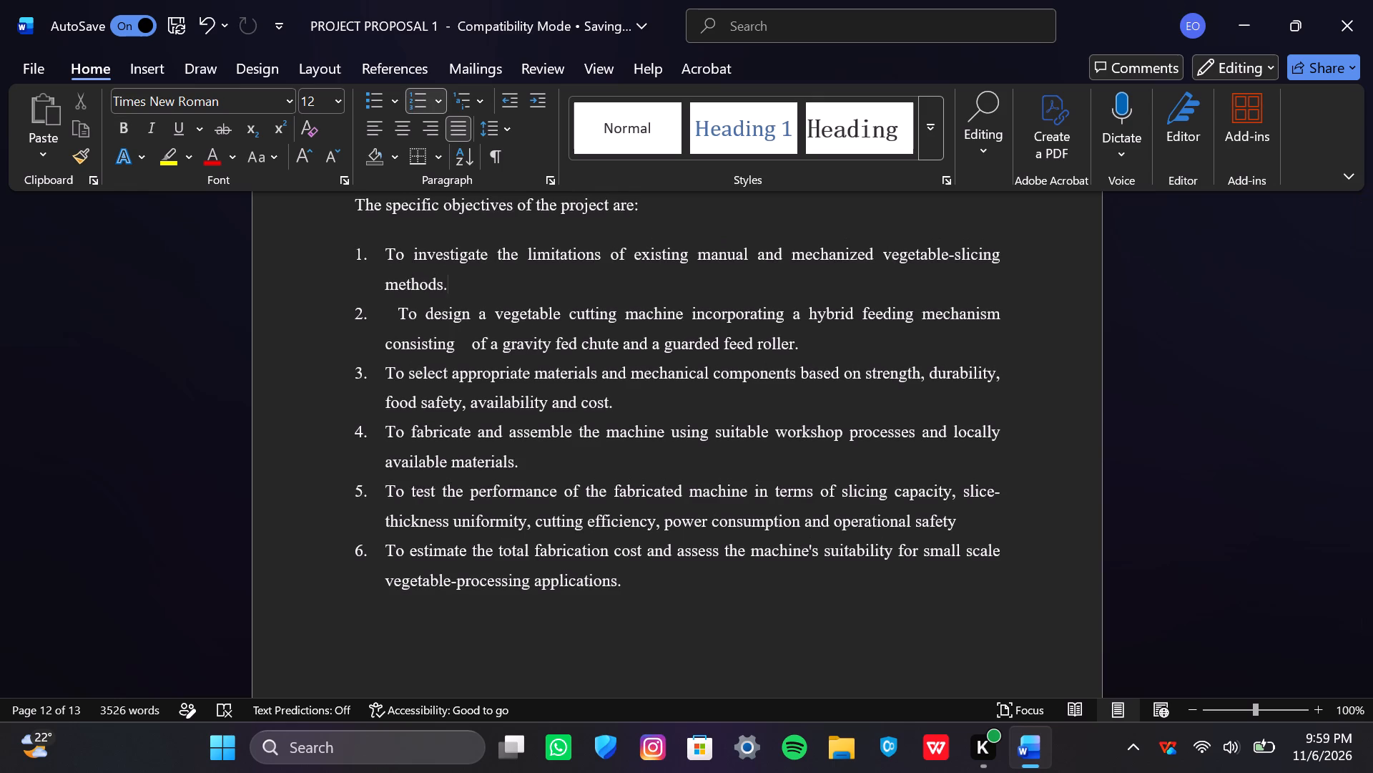
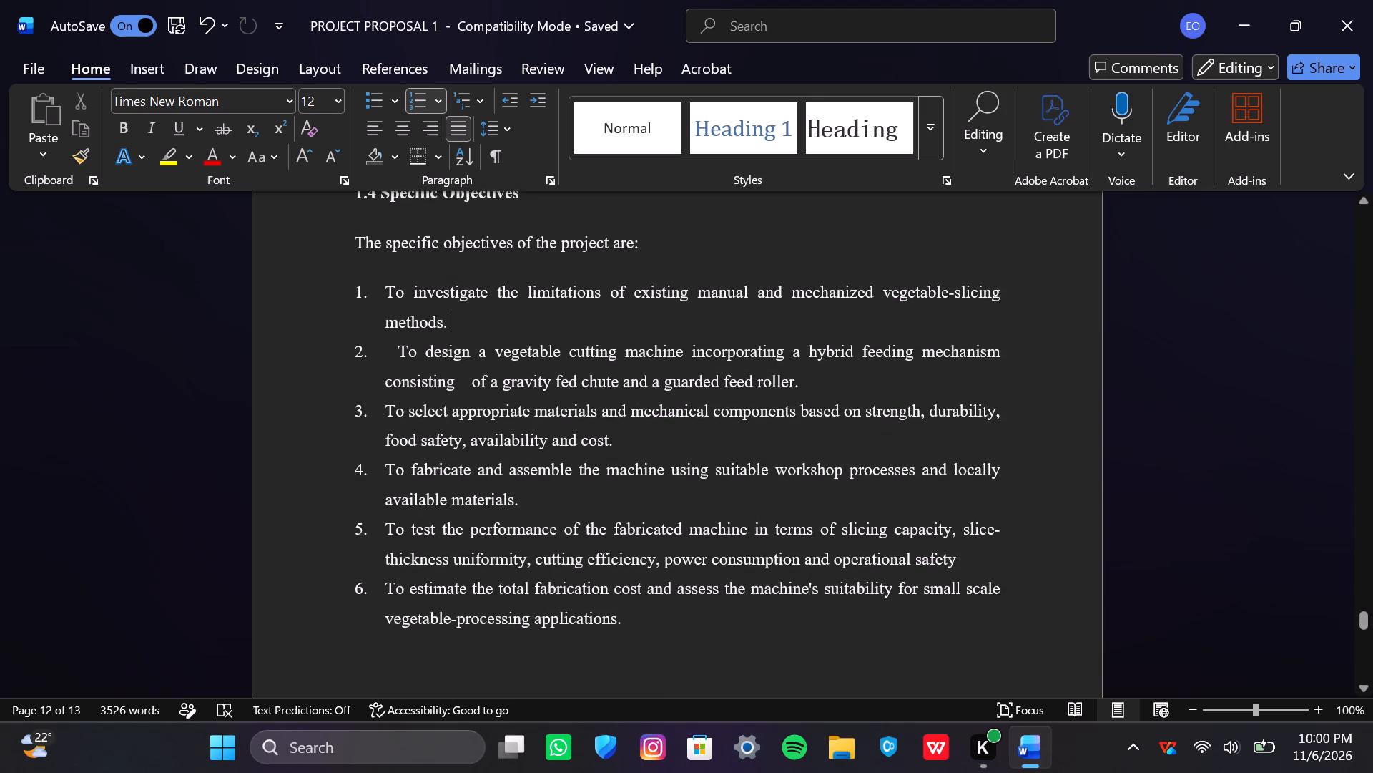
Delete the sixth specific objective, about estimating total fabrication cost and assessing suitability, including its list number and empty line.
{"action": "left_click", "coordinate": [663, 625]}
{"action": "key", "text": "BackSpace"}
{"action": "key", "text": "BackSpace"}
{"action": "key", "text": "BackSpace"}
{"action": "key", "text": "BackSpace"}
{"action": "key", "text": "BackSpace"}
{"action": "key", "text": "BackSpace"}
{"action": "key", "text": "BackSpace"}
{"action": "key", "text": "BackSpace"}
{"action": "key", "text": "BackSpace"}
{"action": "key", "text": "BackSpace"}
{"action": "key", "text": "BackSpace"}
{"action": "key", "text": "BackSpace"}
{"action": "key", "text": "BackSpace"}
{"action": "key", "text": "BackSpace"}
{"action": "key", "text": "BackSpace"}
{"action": "key", "text": "BackSpace"}
{"action": "key", "text": "BackSpace"}
{"action": "key", "text": "BackSpace"}
{"action": "key", "text": "BackSpace"}
{"action": "key", "text": "BackSpace"}
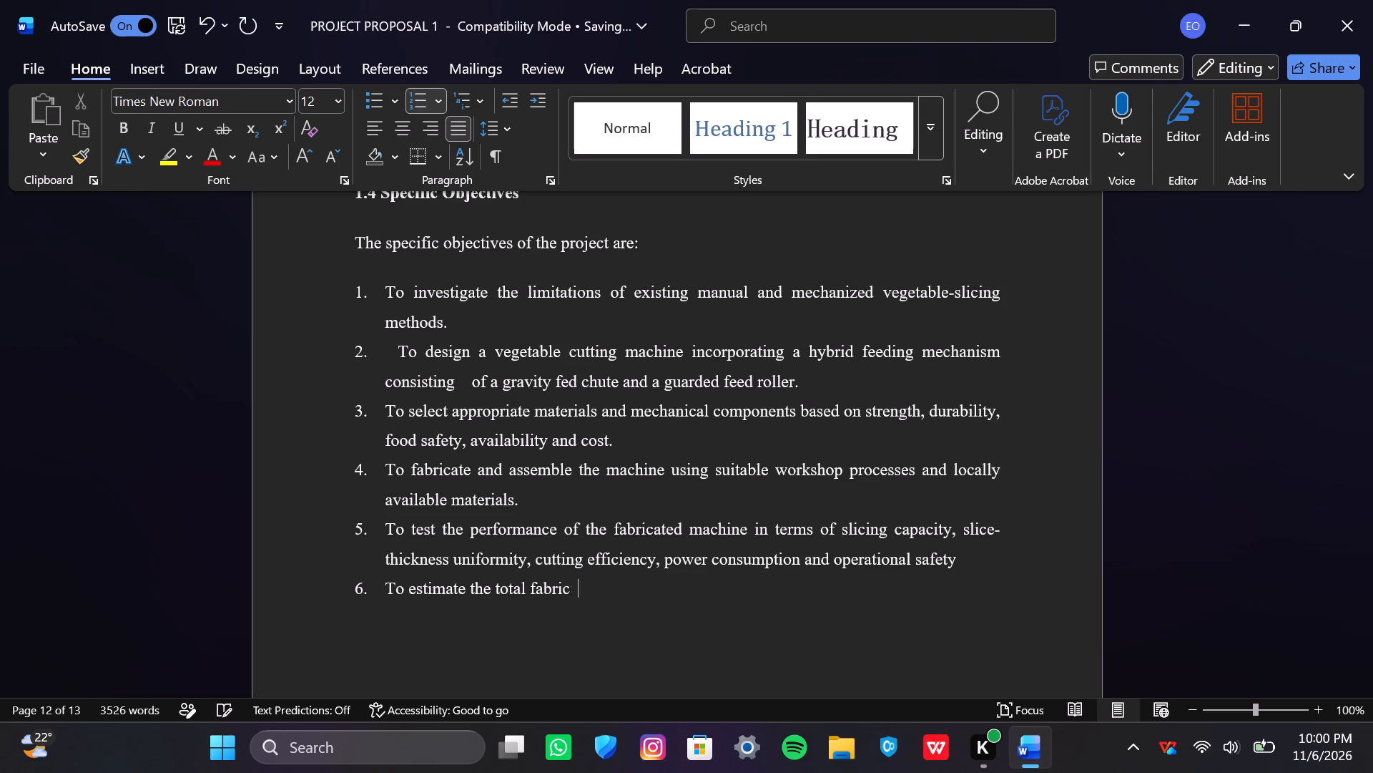
{"action": "key", "text": "BackSpace"}
{"action": "key", "text": "BackSpace"}
{"action": "key", "text": "BackSpace"}
{"action": "key", "text": "BackSpace"}
{"action": "key", "text": "BackSpace"}
{"action": "key", "text": "BackSpace"}
{"action": "key", "text": "BackSpace"}
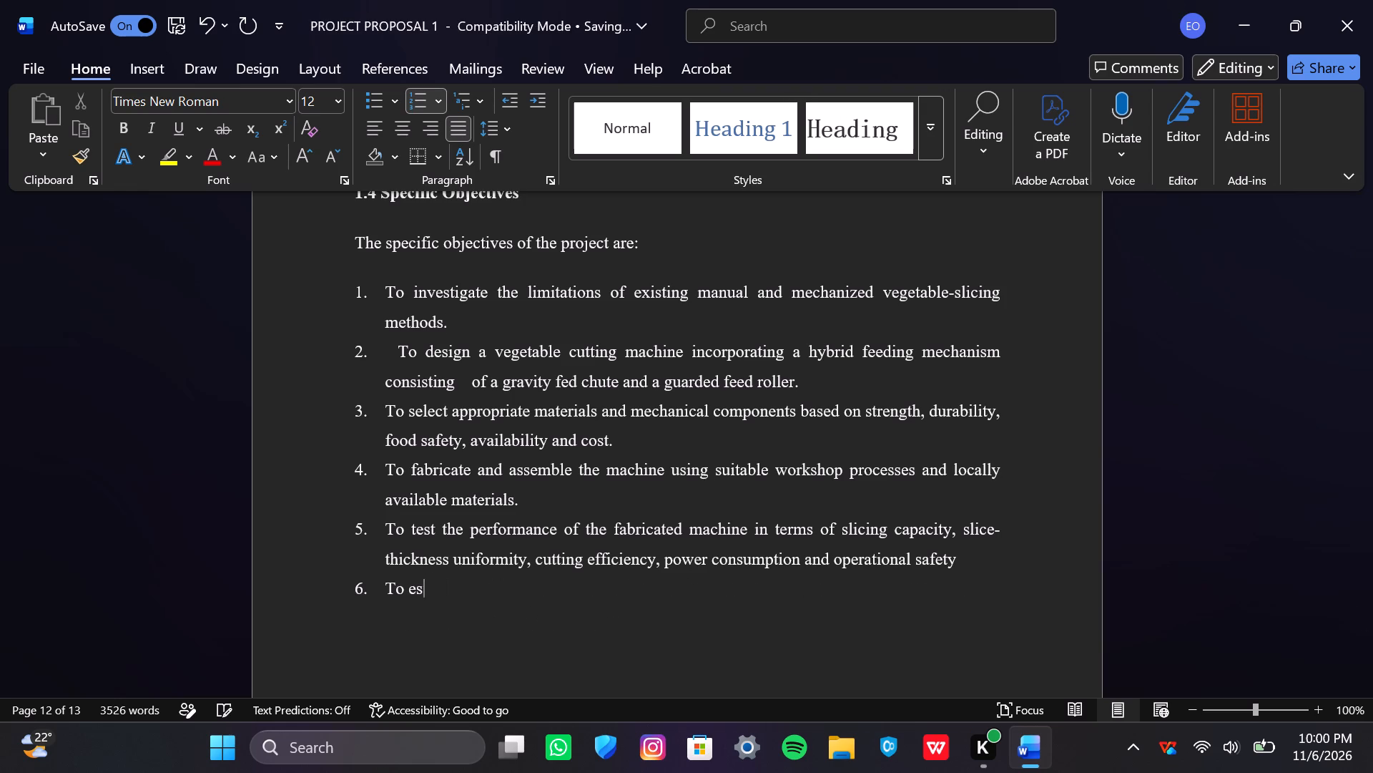
{"action": "key", "text": "BackSpace"}
{"action": "key", "text": "BackSpace"}
{"action": "key", "text": "BackSpace"}
{"action": "key", "text": "BackSpace"}
{"action": "key", "text": "BackSpace"}
{"action": "key", "text": "BackSpace"}
{"action": "key", "text": "BackSpace"}
{"action": "key", "text": "BackSpace"}
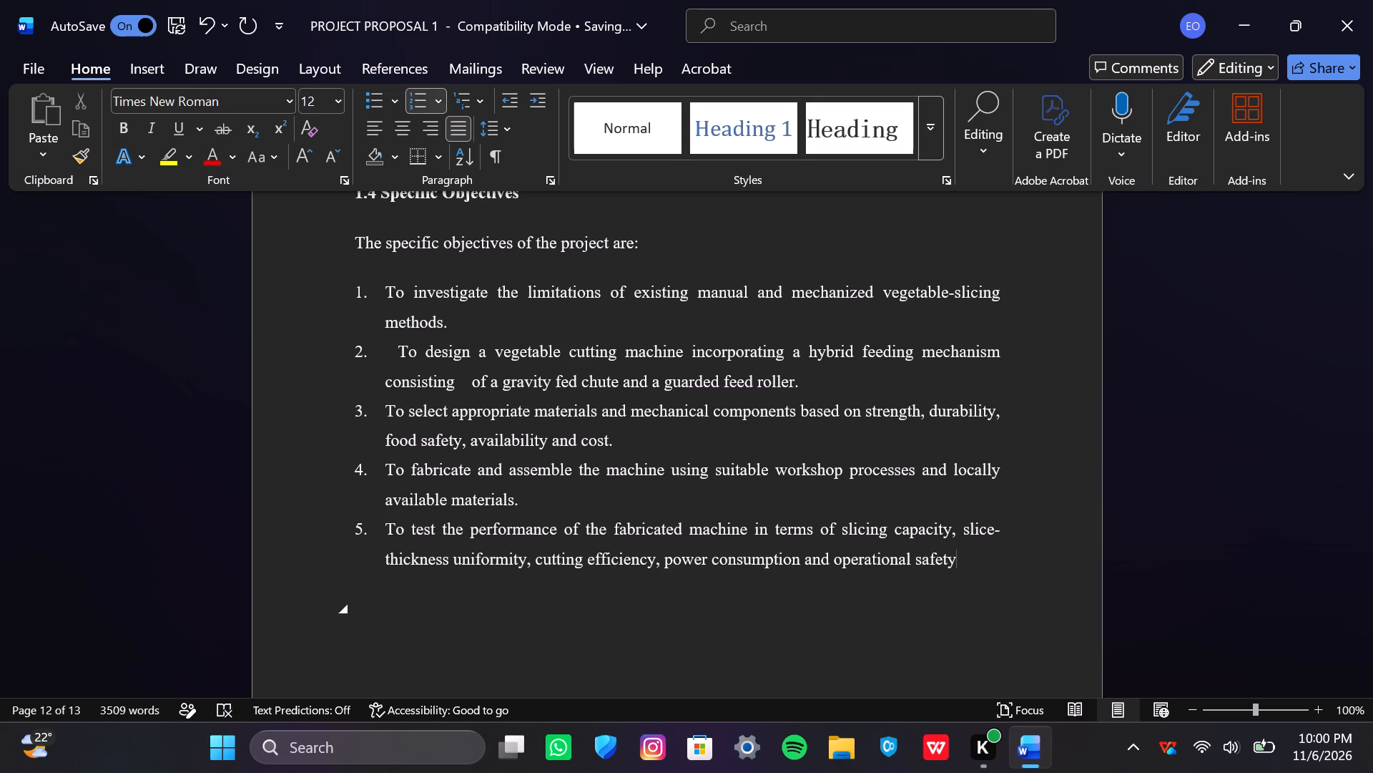
Add a full stop at the end of the fifth specific objective, after "operational safety".
{"action": "key", "text": "period"}
Look through the proposal from the specific objectives up to the cover page and back down through Chapter One to the objectives list.
{"action": "scroll", "coordinate": [663, 625], "scroll_direction": "up", "scroll_amount": 1}
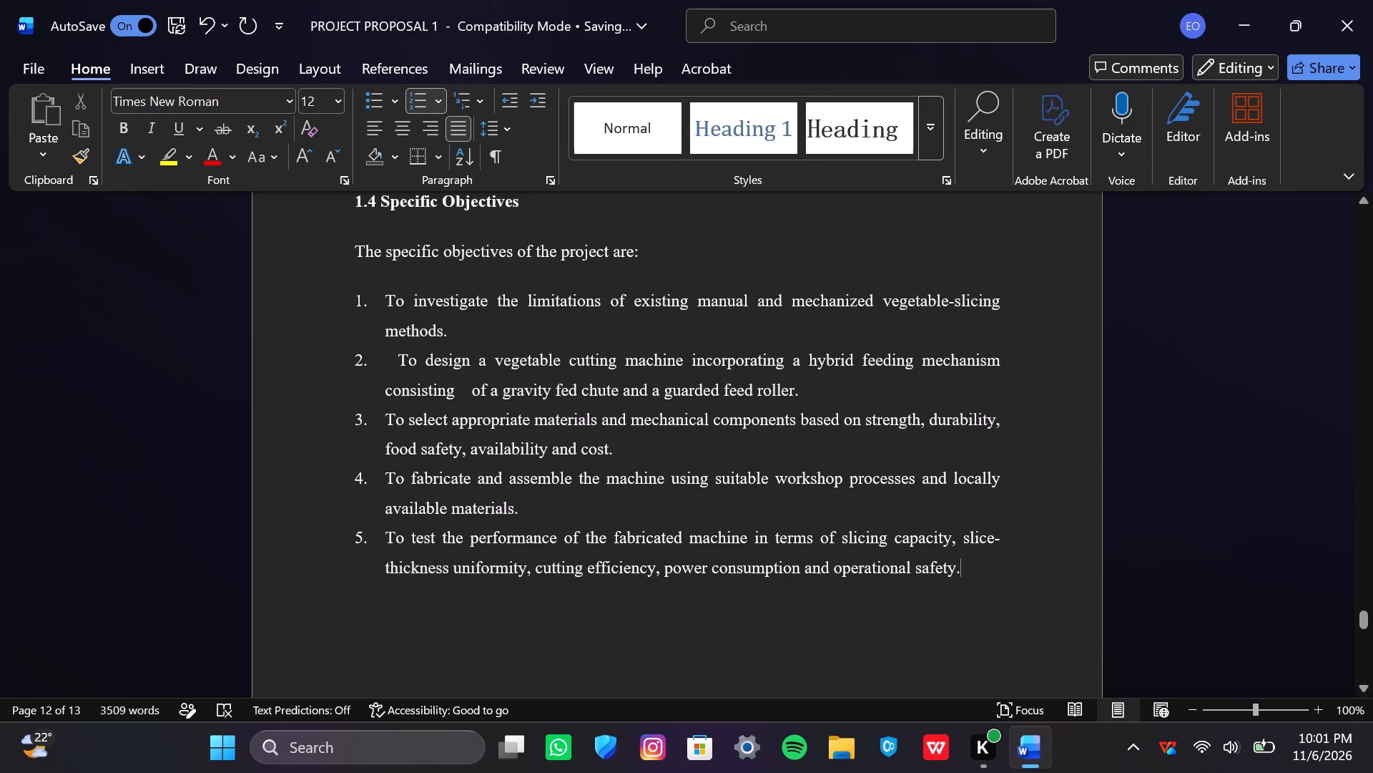
{"action": "scroll", "coordinate": [544, 321], "scroll_direction": "up", "scroll_amount": 4}
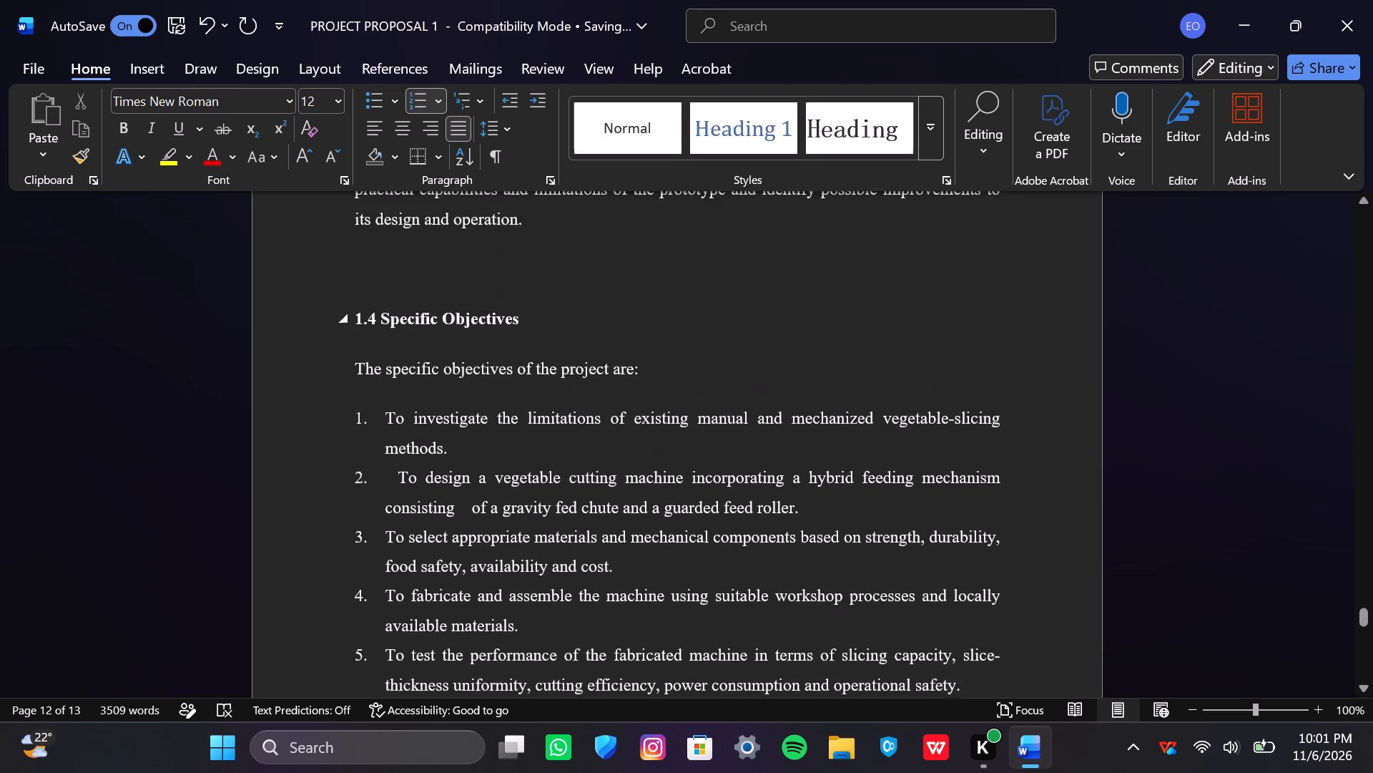
{"action": "scroll", "coordinate": [544, 321], "scroll_direction": "up", "scroll_amount": 16}
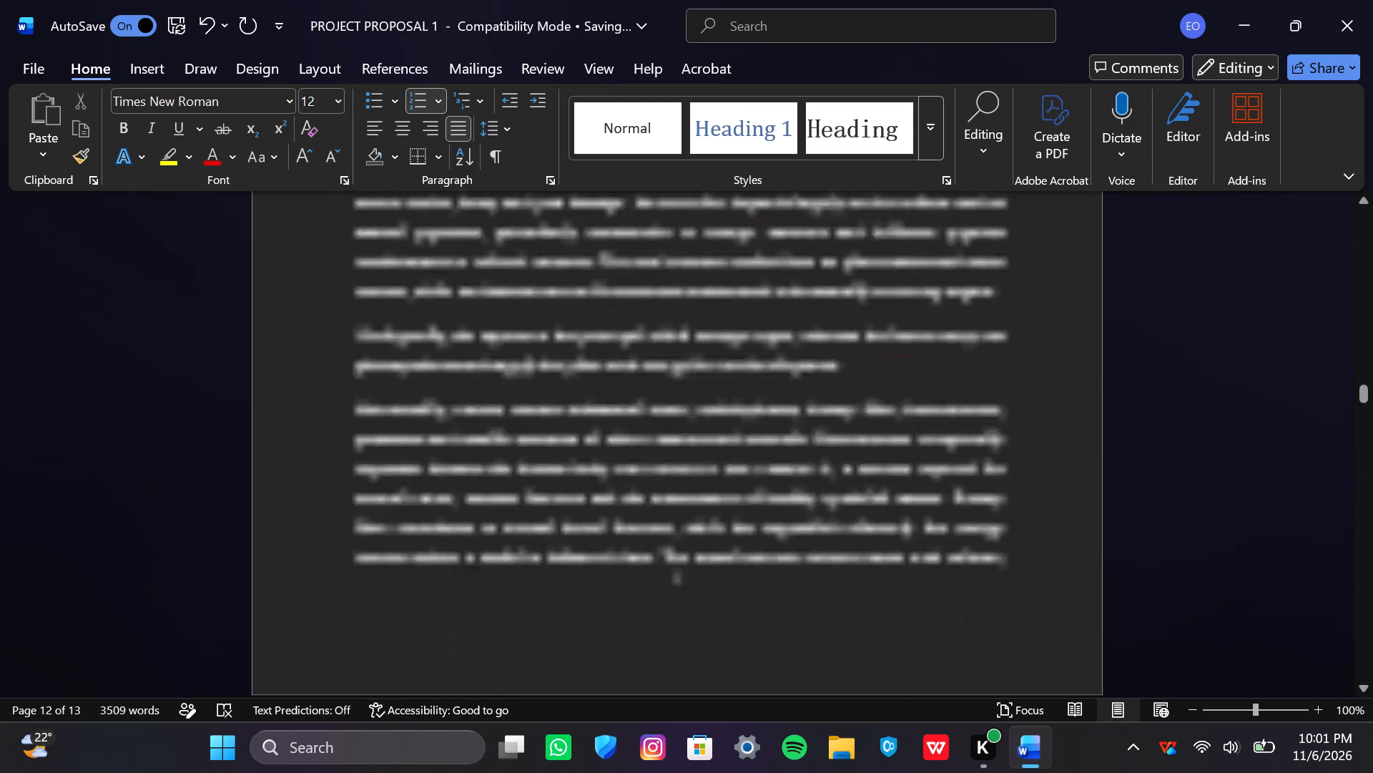
{"action": "scroll", "coordinate": [544, 321], "scroll_direction": "up", "scroll_amount": 2}
{"action": "scroll", "coordinate": [544, 321], "scroll_direction": "down", "scroll_amount": 2}
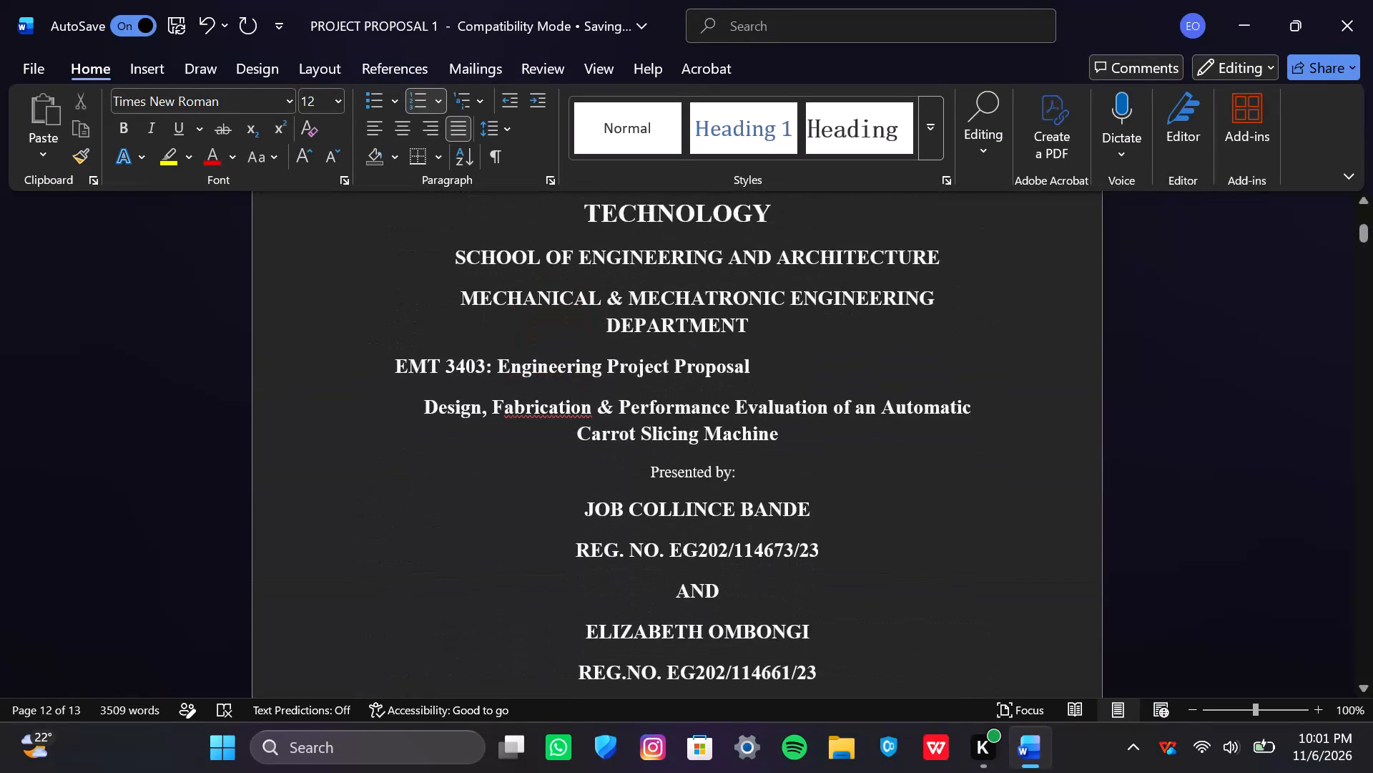
{"action": "scroll", "coordinate": [544, 321], "scroll_direction": "down", "scroll_amount": 1}
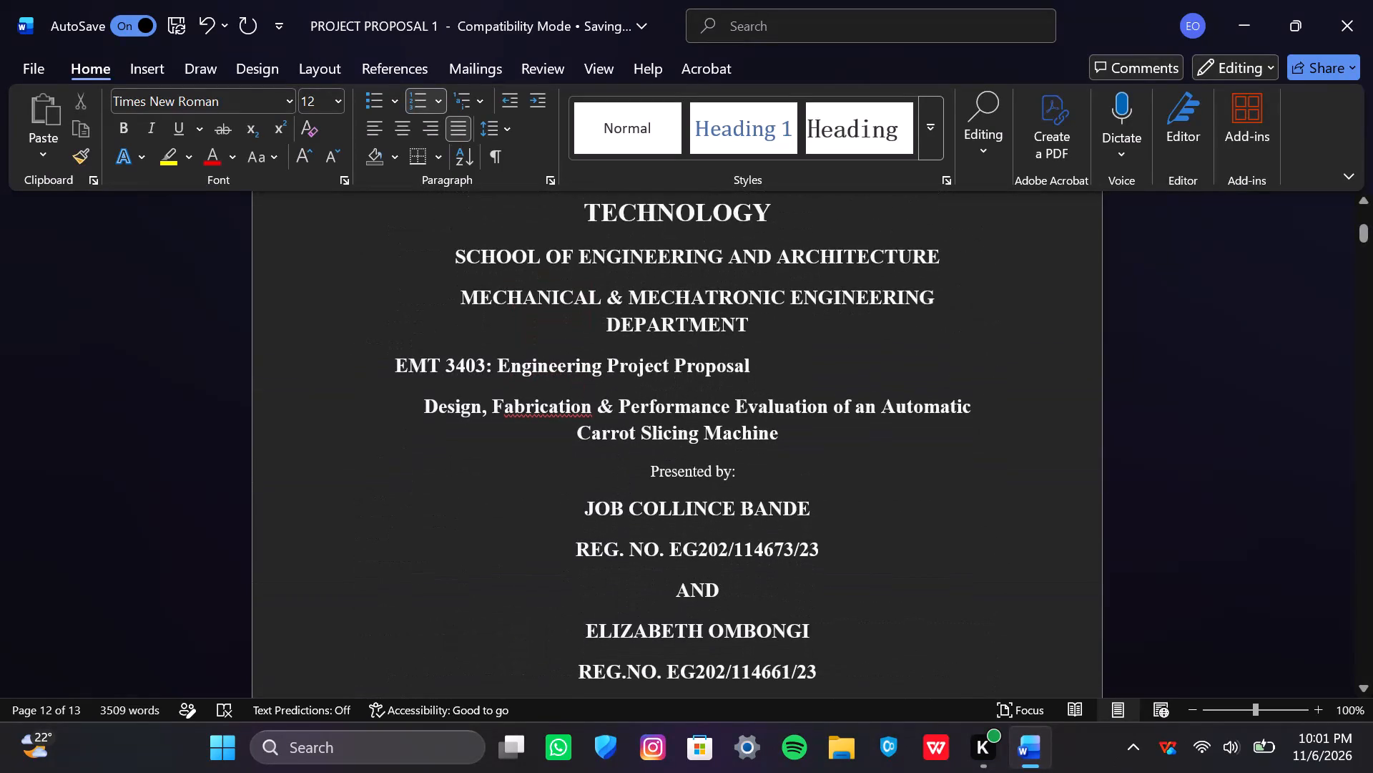
{"action": "scroll", "coordinate": [544, 321], "scroll_direction": "down", "scroll_amount": 7}
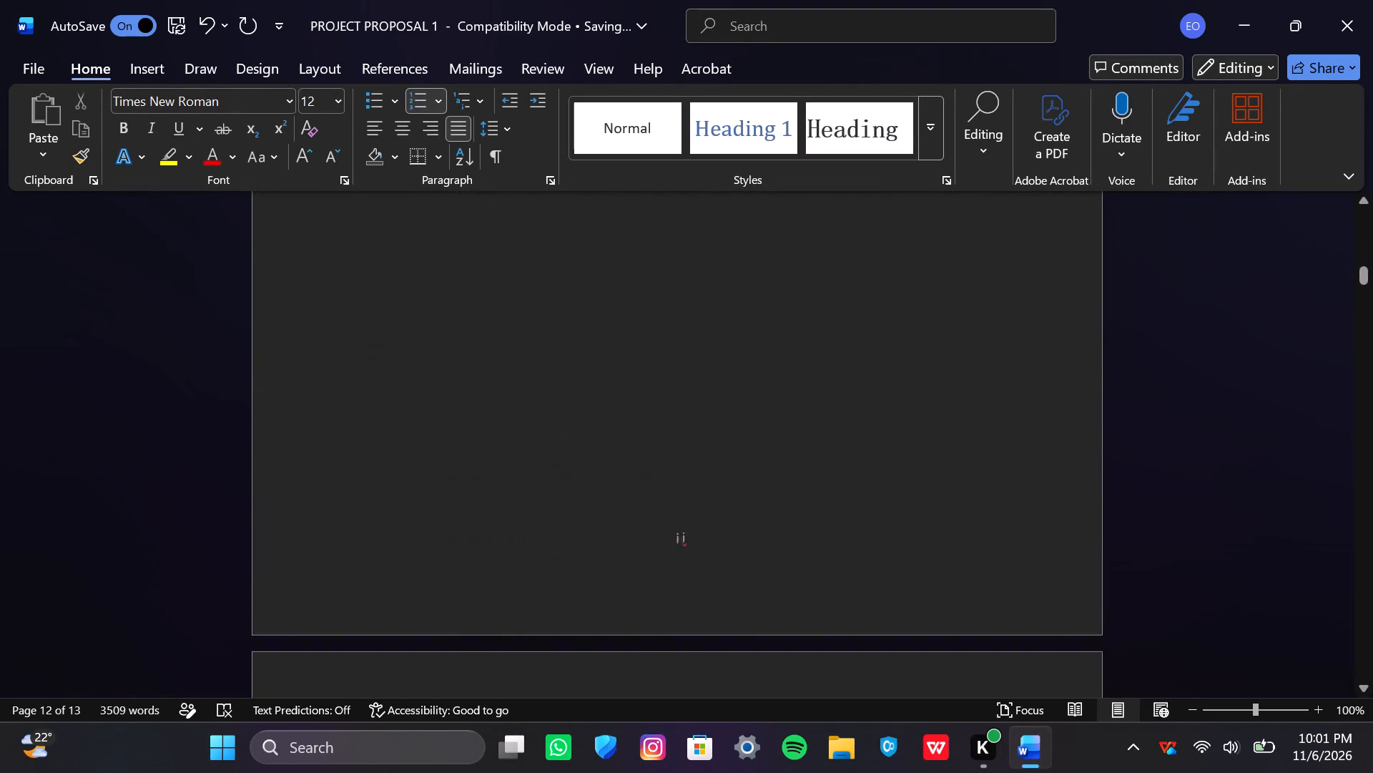
{"action": "scroll", "coordinate": [544, 321], "scroll_direction": "down", "scroll_amount": 6}
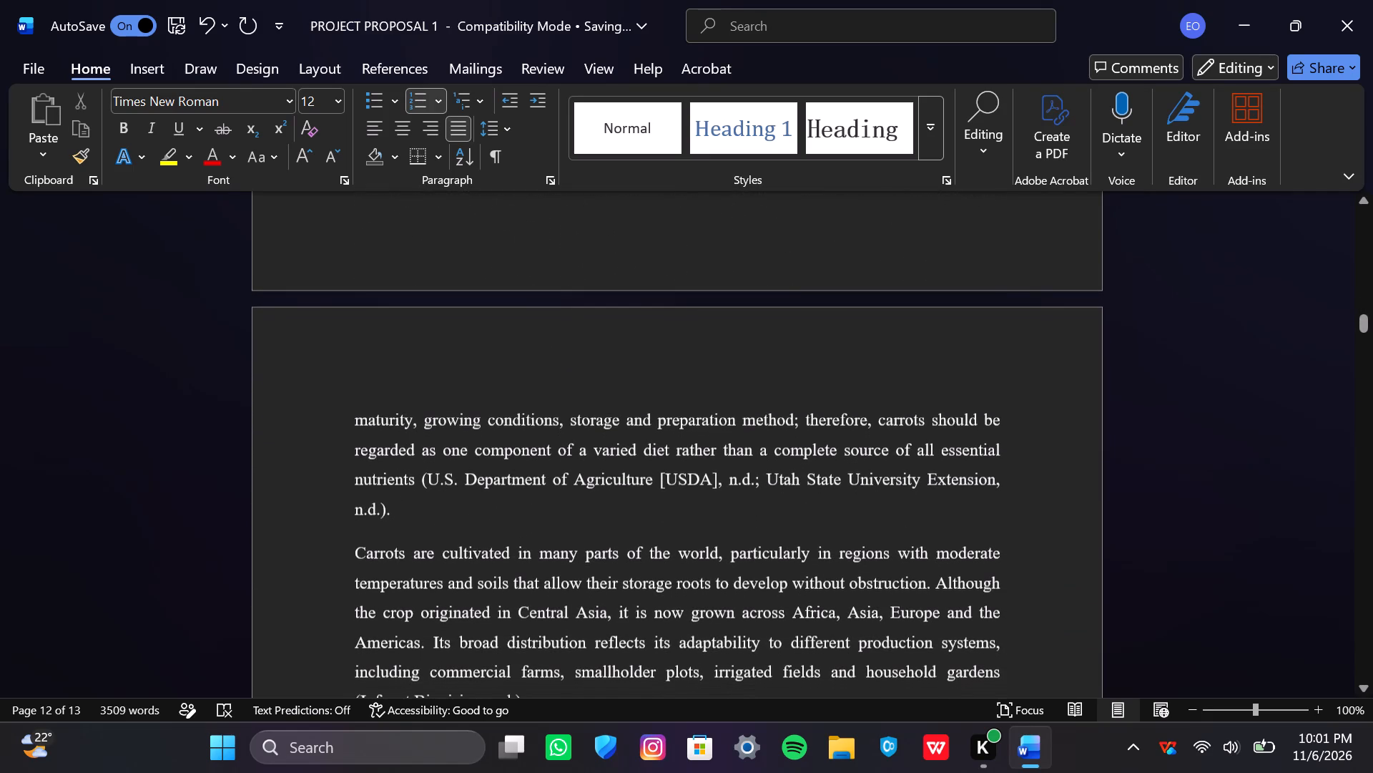
{"action": "scroll", "coordinate": [544, 321], "scroll_direction": "down", "scroll_amount": 9}
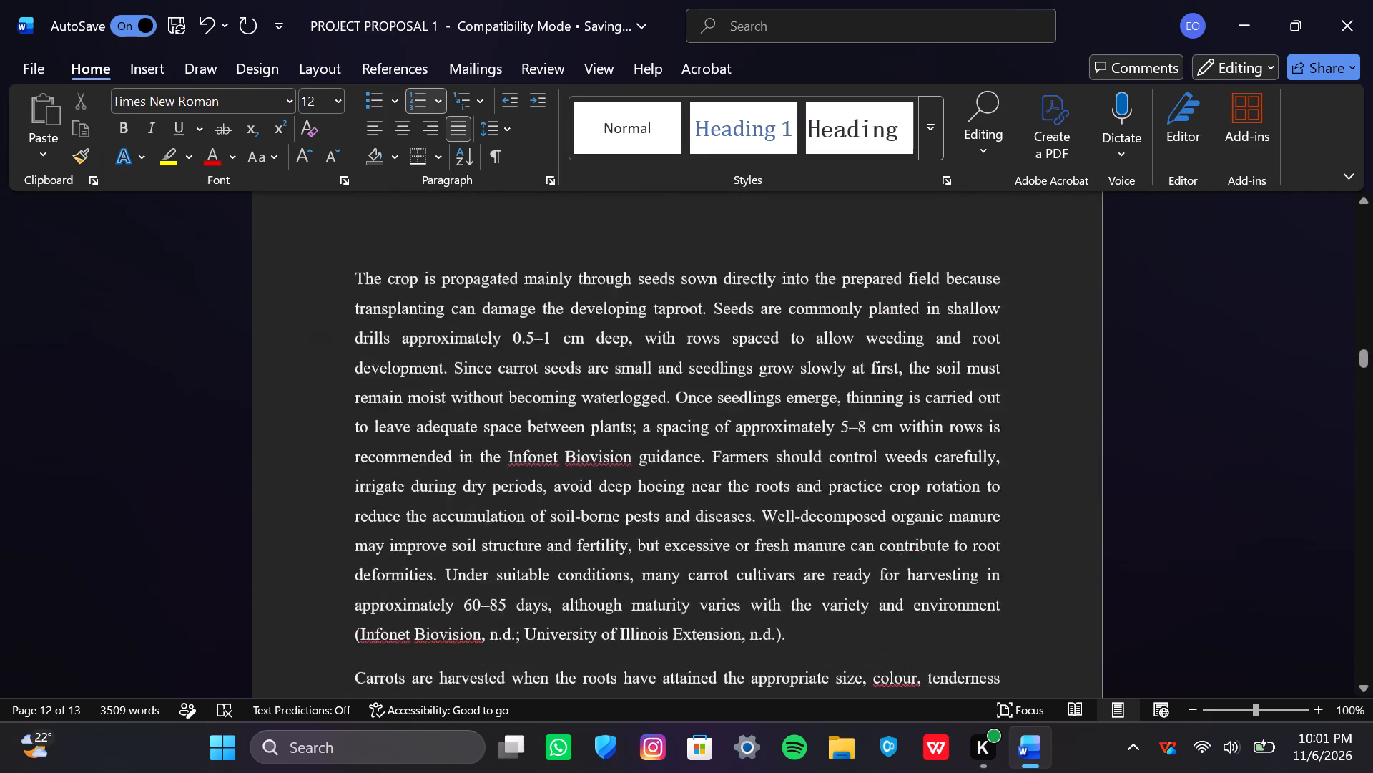
{"action": "scroll", "coordinate": [544, 321], "scroll_direction": "down", "scroll_amount": 4}
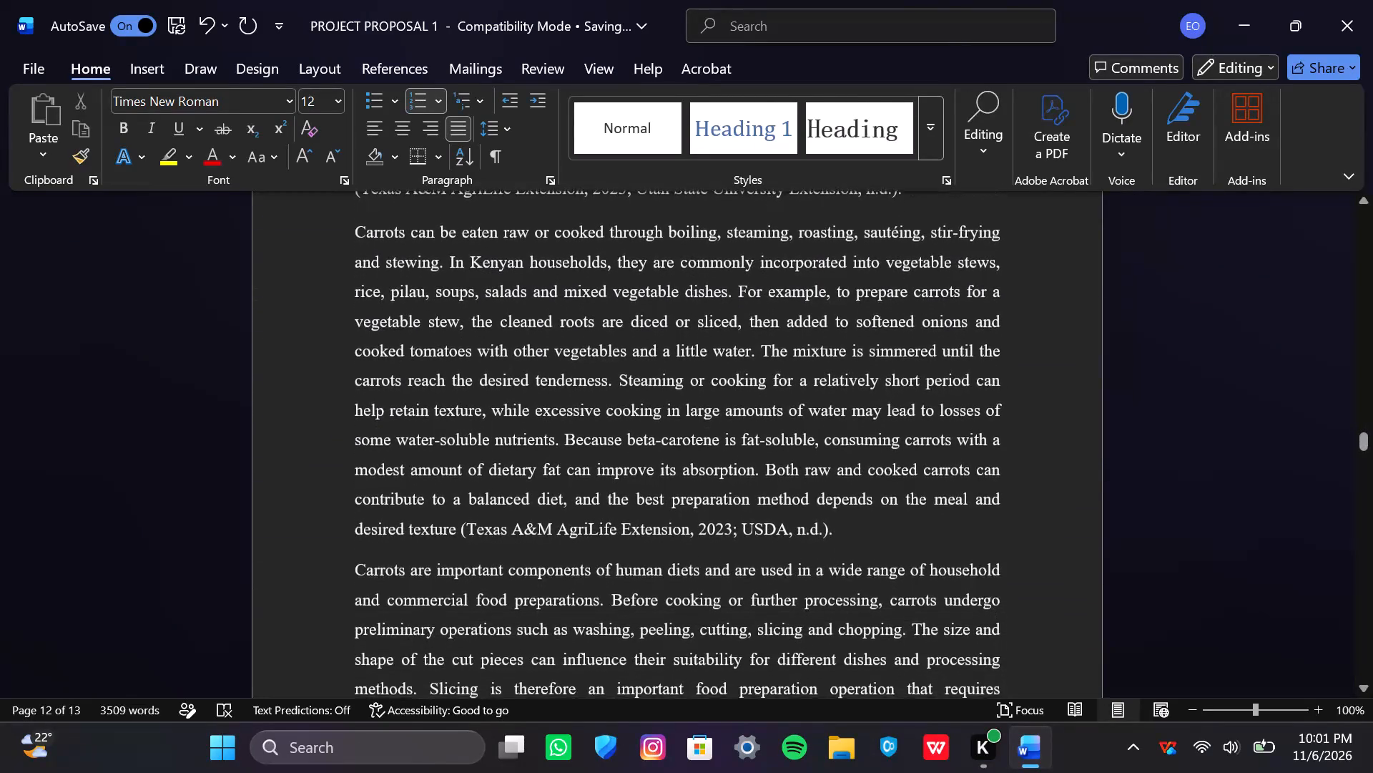
{"action": "scroll", "coordinate": [544, 321], "scroll_direction": "down", "scroll_amount": 1}
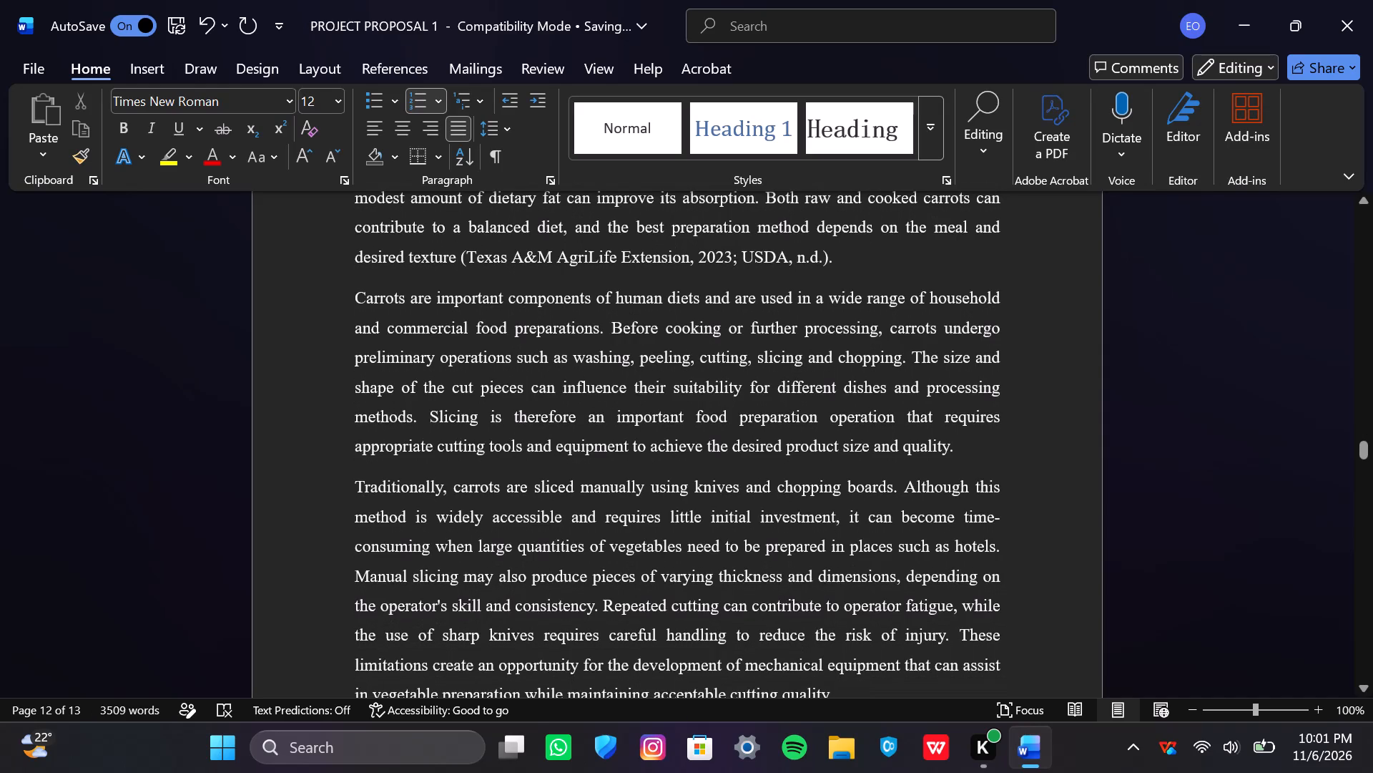
{"action": "scroll", "coordinate": [544, 321], "scroll_direction": "down", "scroll_amount": 1}
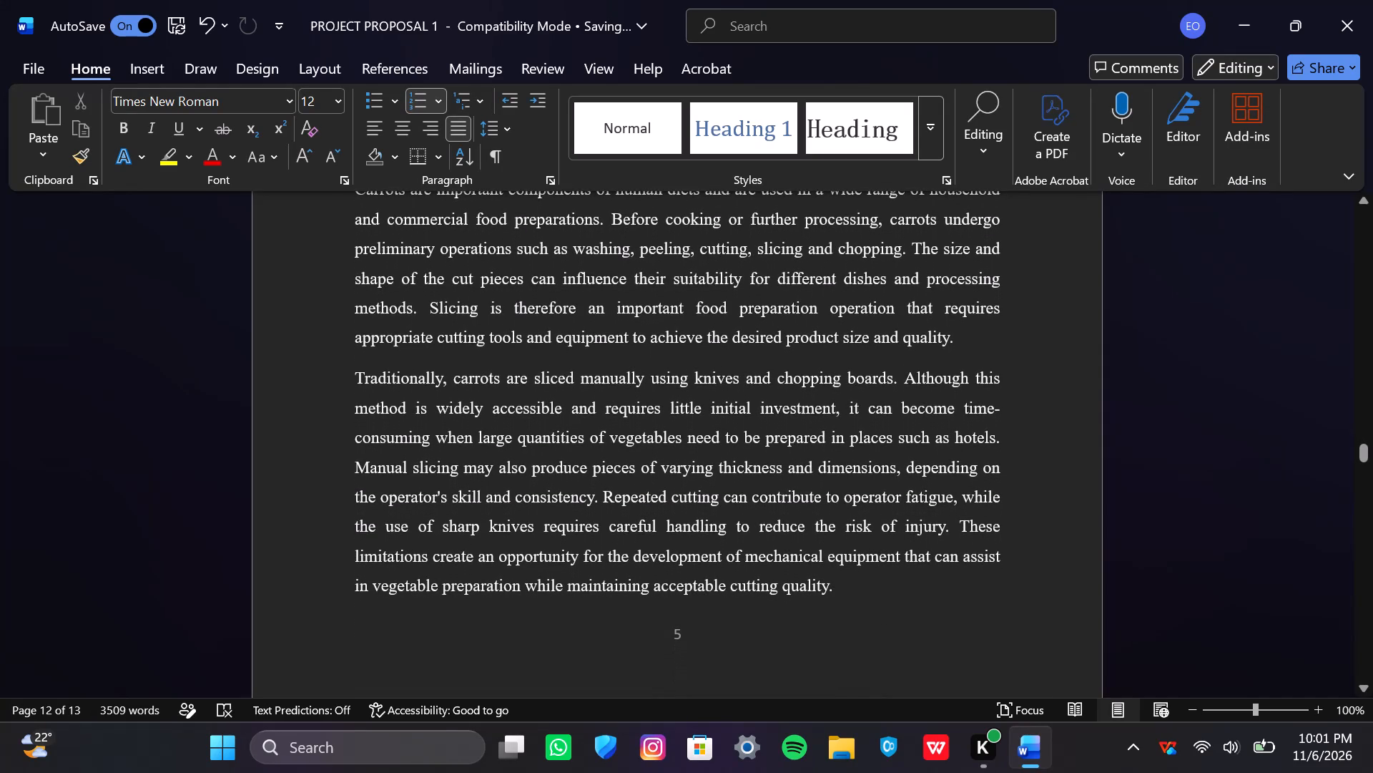
{"action": "scroll", "coordinate": [544, 321], "scroll_direction": "down", "scroll_amount": 13}
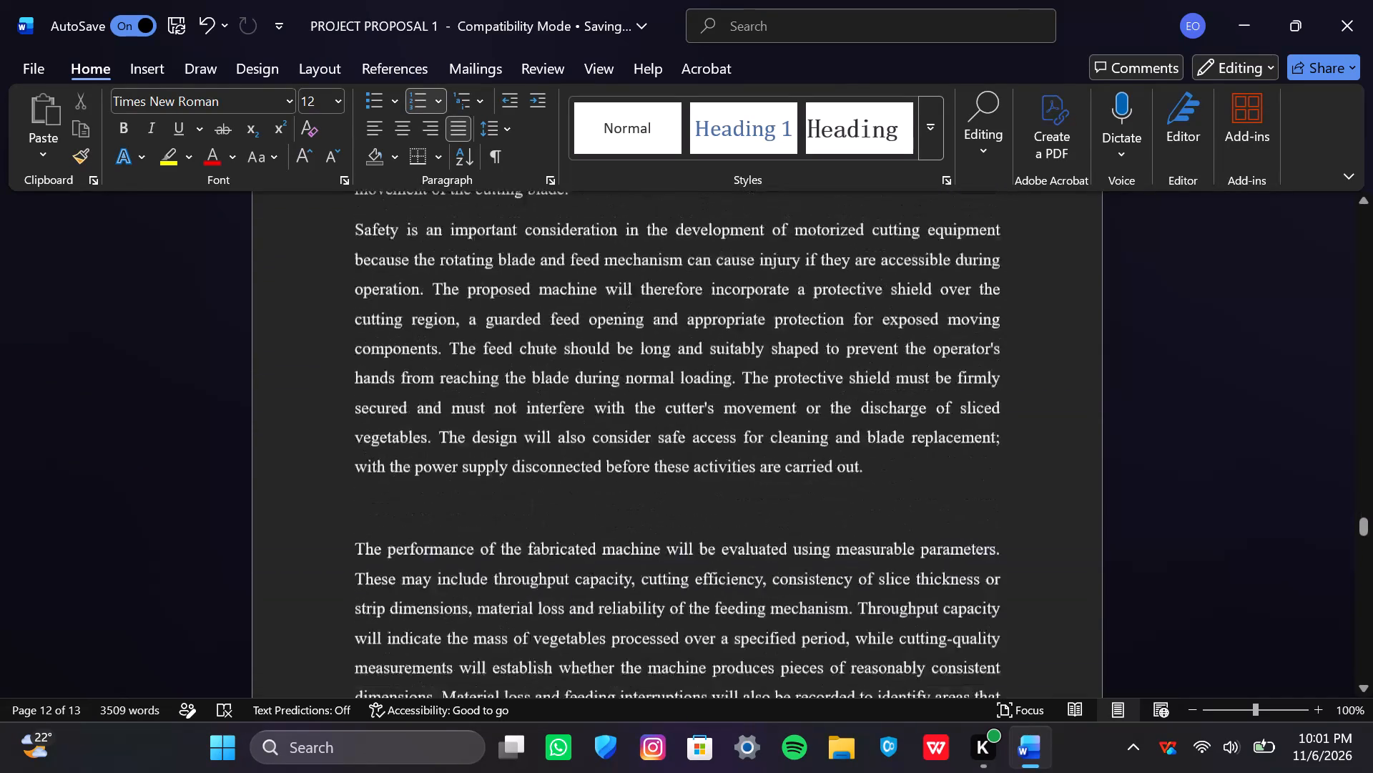
{"action": "scroll", "coordinate": [544, 321], "scroll_direction": "down", "scroll_amount": 4}
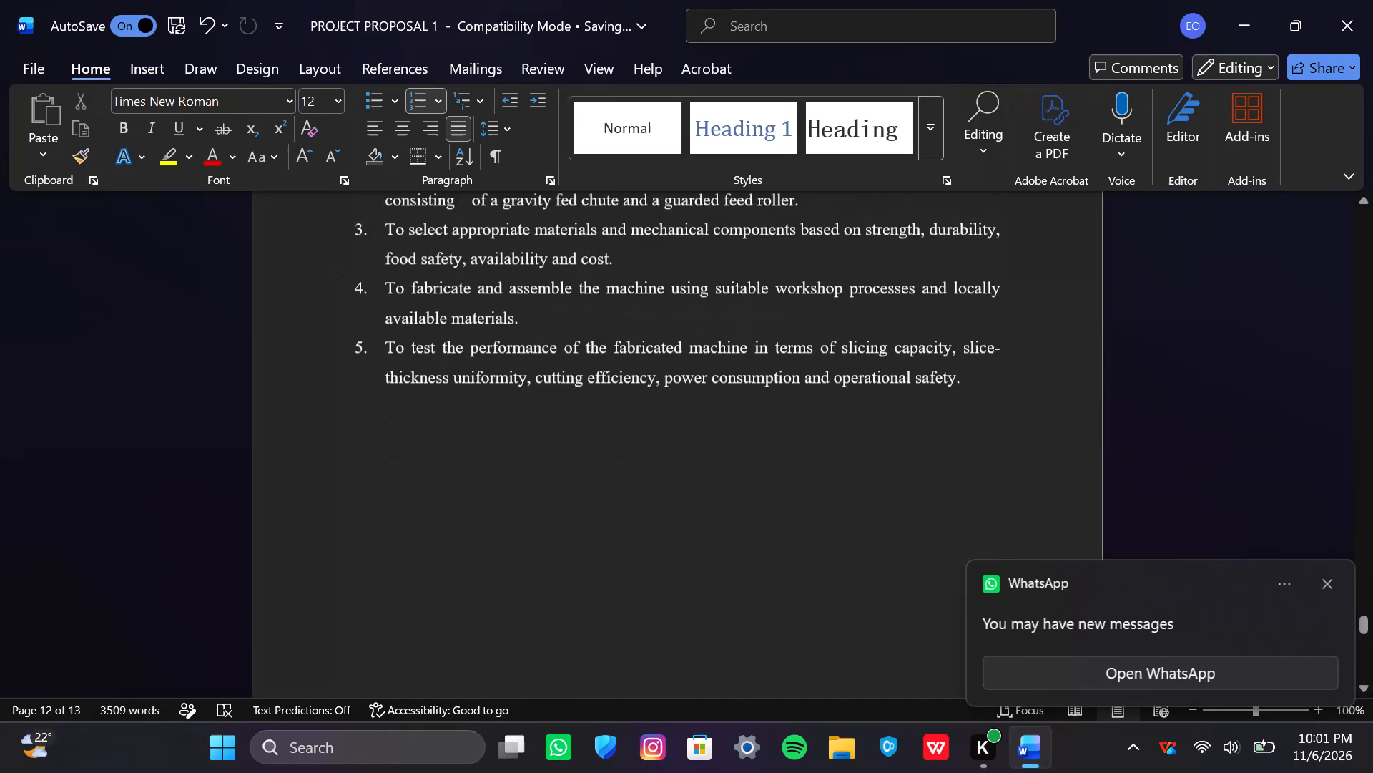
{"action": "scroll", "coordinate": [544, 321], "scroll_direction": "down", "scroll_amount": 1}
{"action": "scroll", "coordinate": [544, 321], "scroll_direction": "up", "scroll_amount": 1}
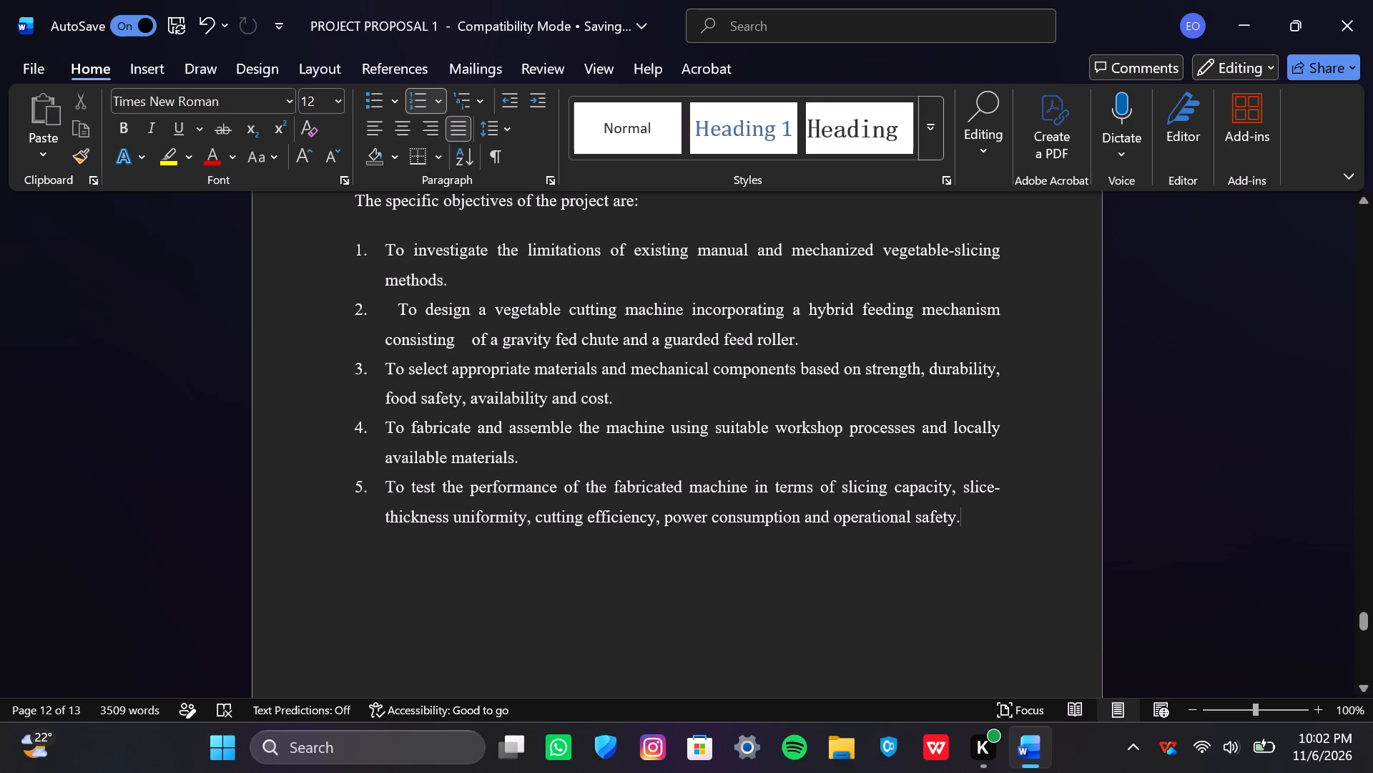
Replace the word "vegetable" with "carrot slicing" before "cutting machine" in the second specific objective.
{"action": "left_click", "coordinate": [556, 311]}
{"action": "key", "text": "BackSpace"}
{"action": "key", "text": "BackSpace"}
{"action": "key", "text": "BackSpace"}
{"action": "key", "text": "BackSpace"}
{"action": "key", "text": "BackSpace"}
{"action": "key", "text": "BackSpace"}
{"action": "key", "text": "BackSpace"}
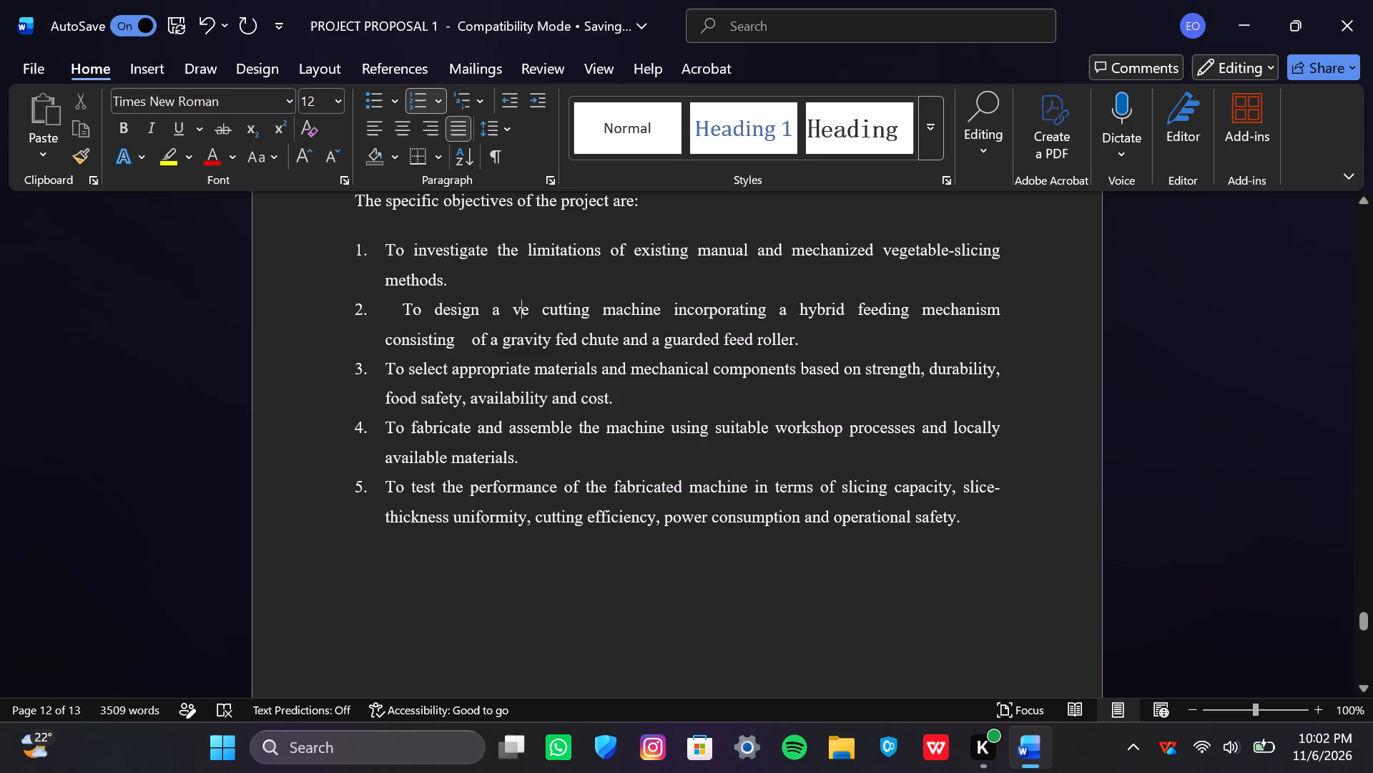
{"action": "left_click", "coordinate": [526, 308]}
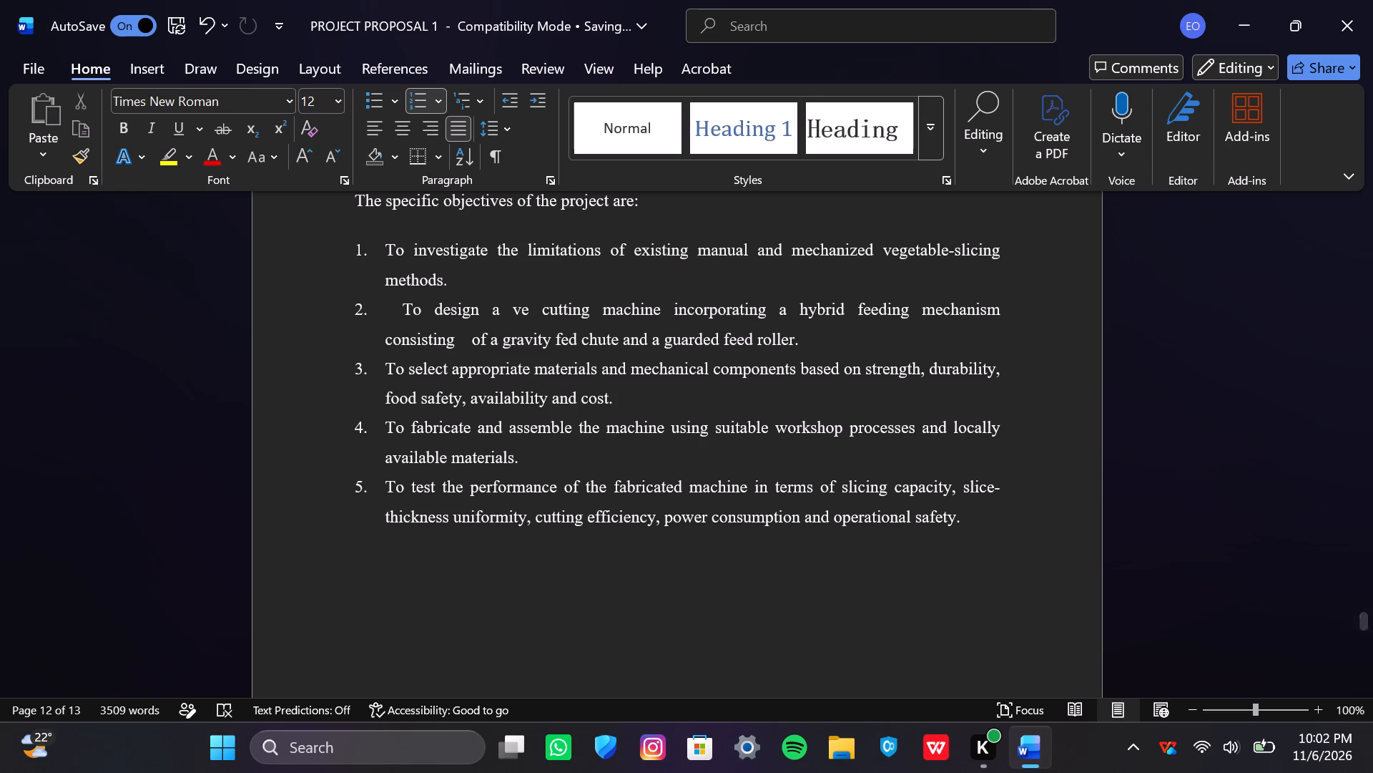
{"action": "key", "text": "BackSpace"}
{"action": "key", "text": "BackSpace"}
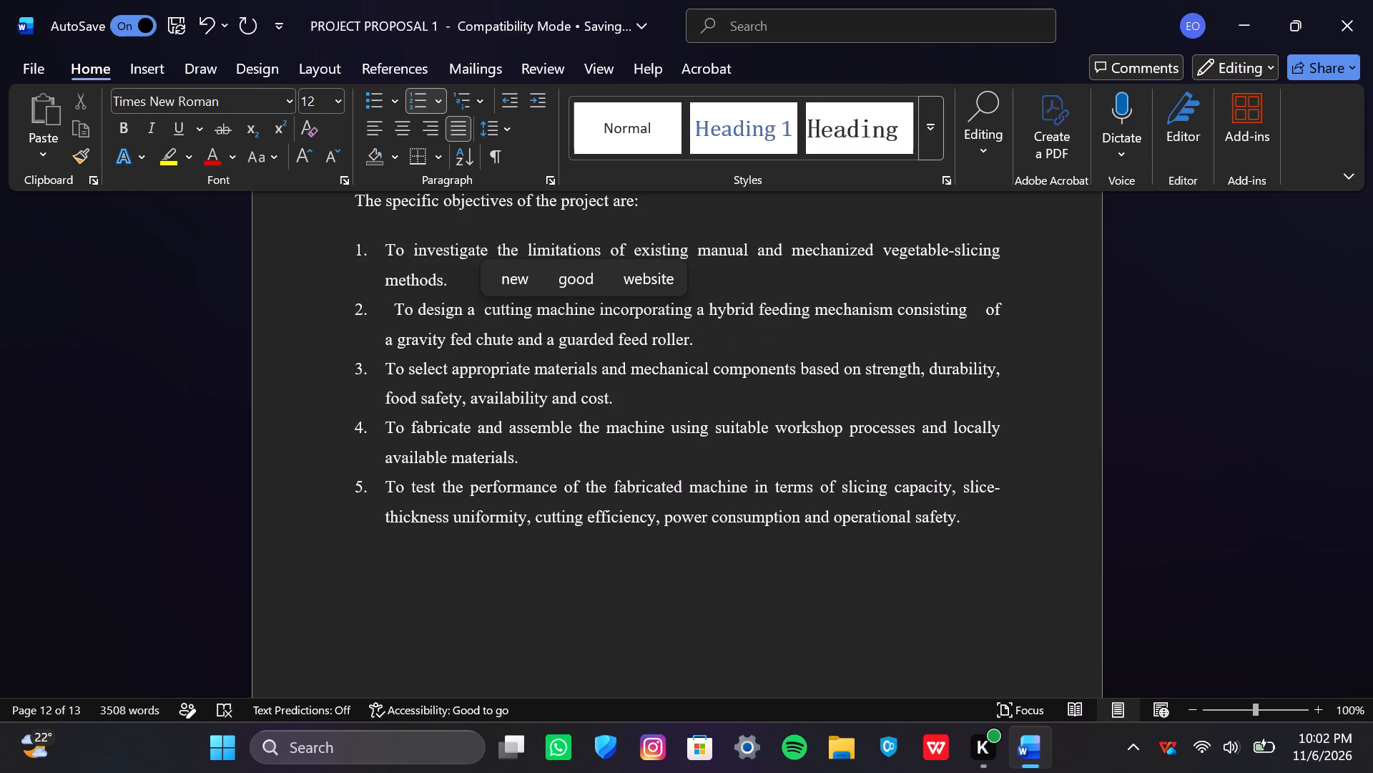
{"action": "type", "text": "carrot"}
{"action": "key", "text": "space"}
{"action": "type", "text": "slicing"}
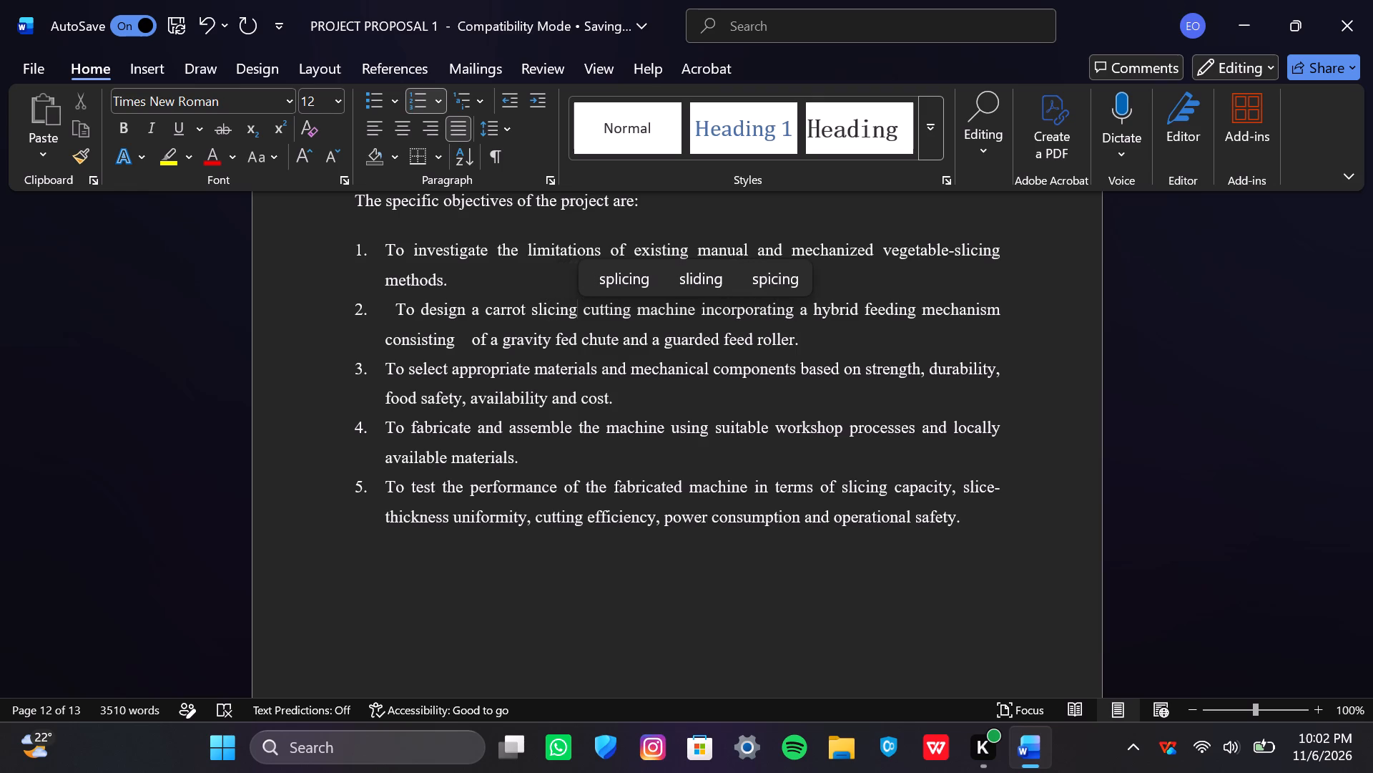
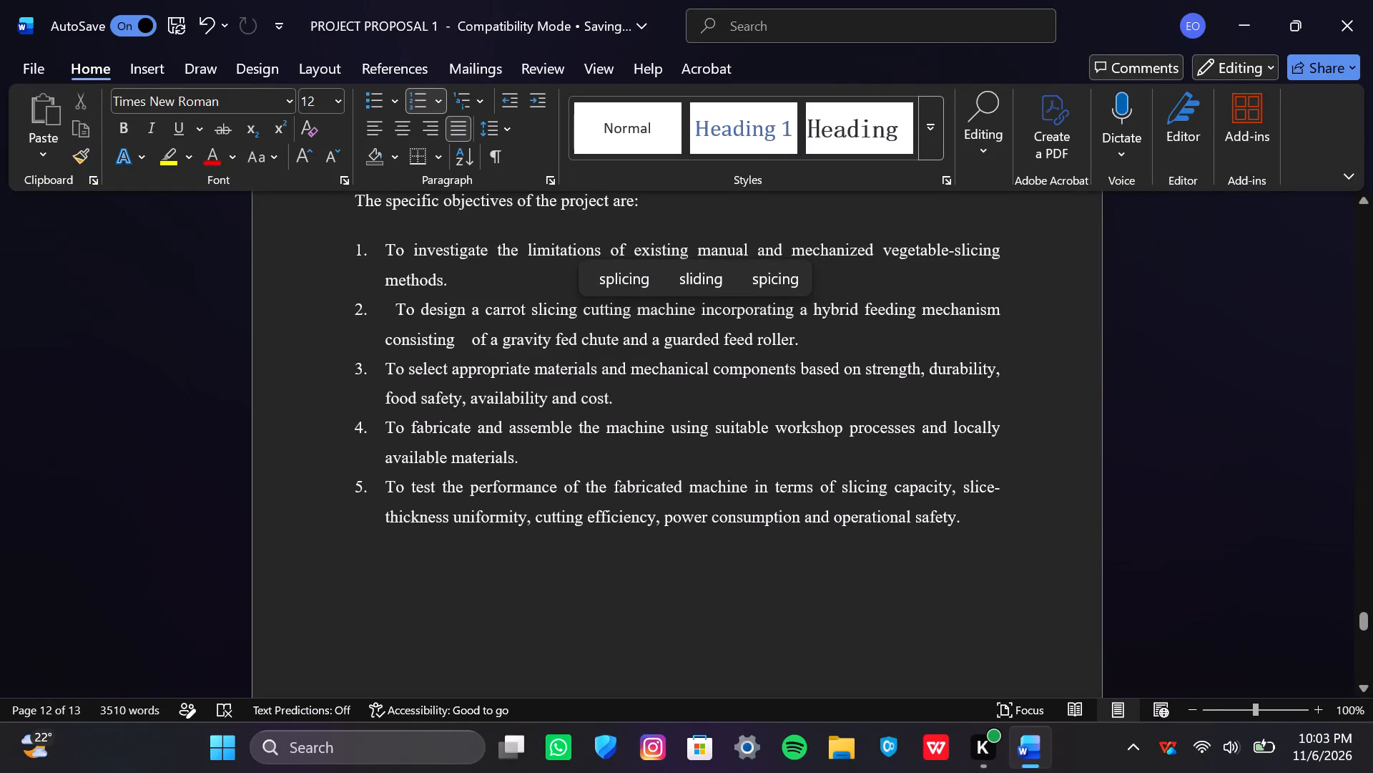
Review the proposal from the specific objectives up to the cover page title and back down to the objectives list.
{"action": "scroll", "coordinate": [664, 371], "scroll_direction": "up", "scroll_amount": 14}
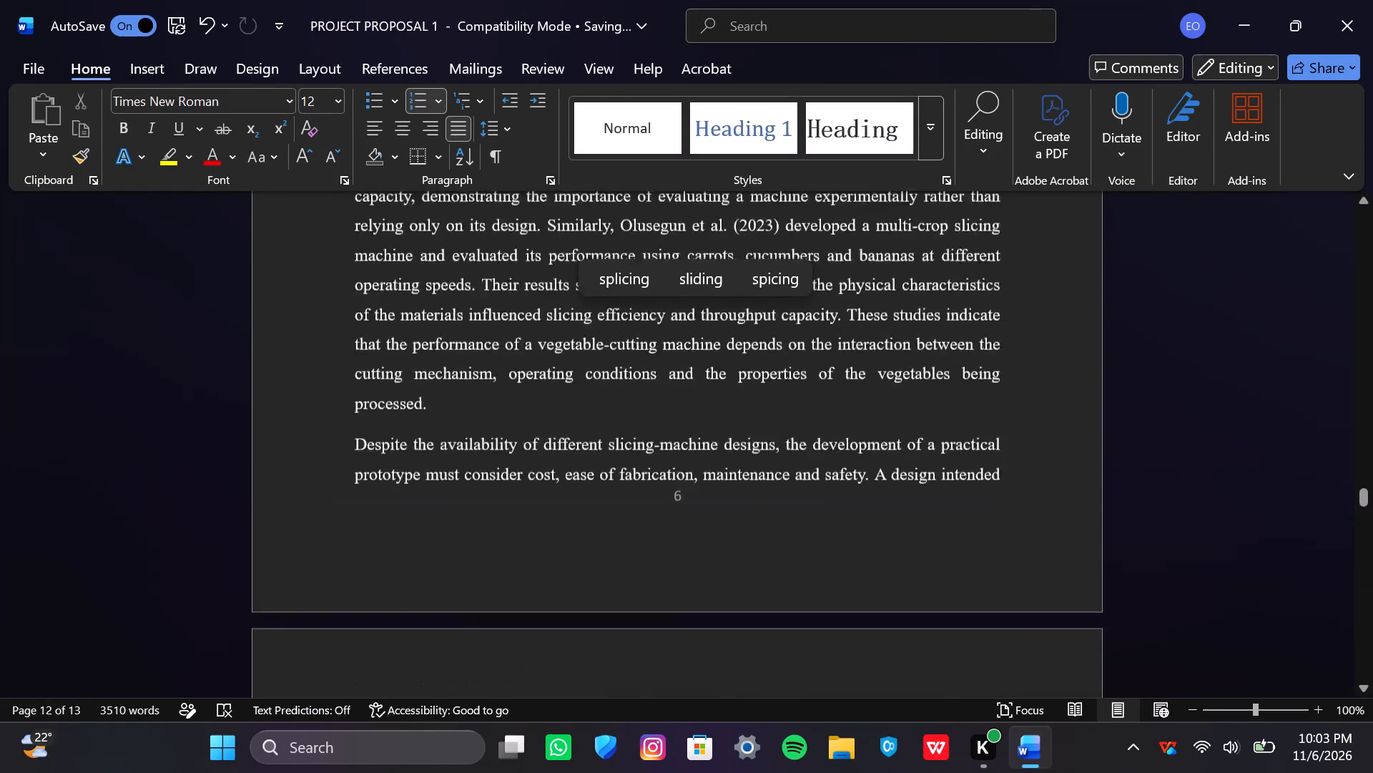
{"action": "scroll", "coordinate": [664, 371], "scroll_direction": "up", "scroll_amount": 10}
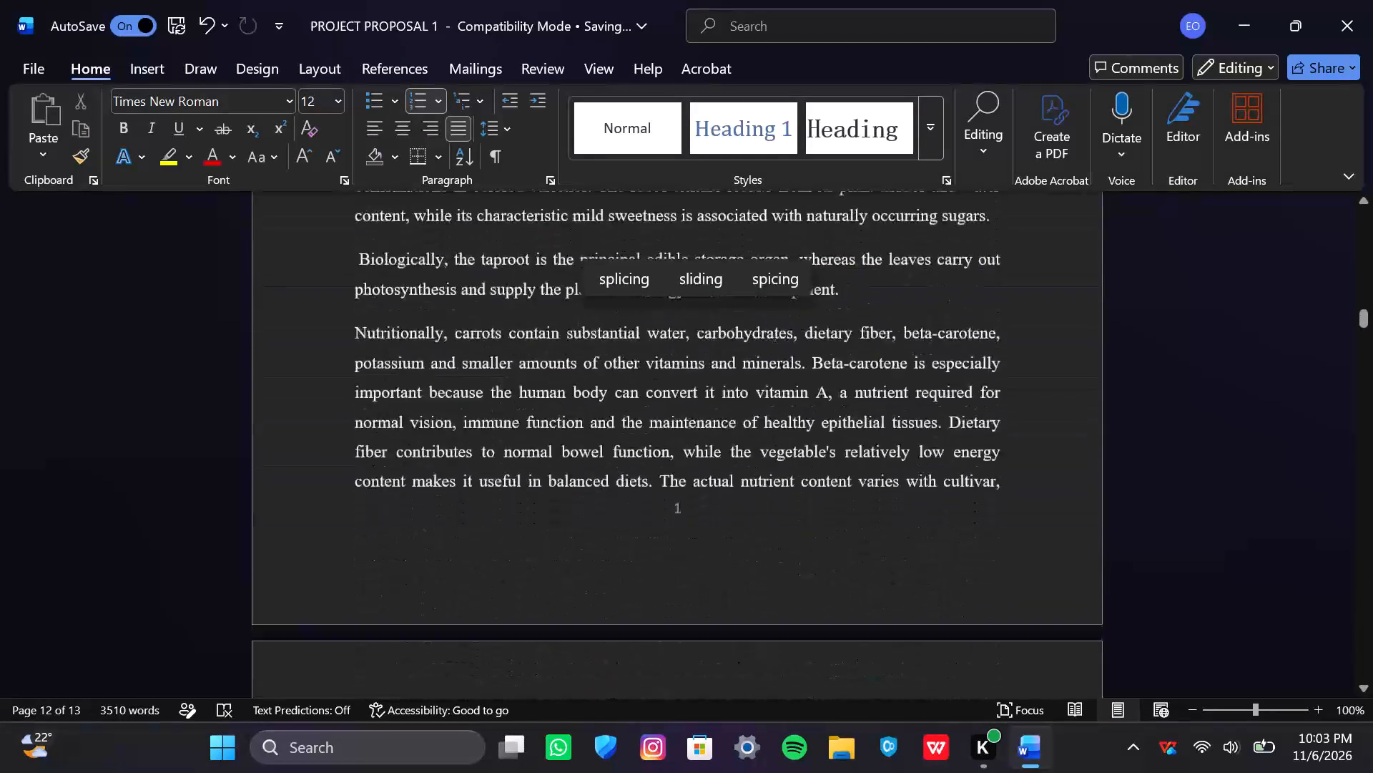
{"action": "scroll", "coordinate": [664, 371], "scroll_direction": "up", "scroll_amount": 4}
{"action": "scroll", "coordinate": [664, 371], "scroll_direction": "down", "scroll_amount": 2}
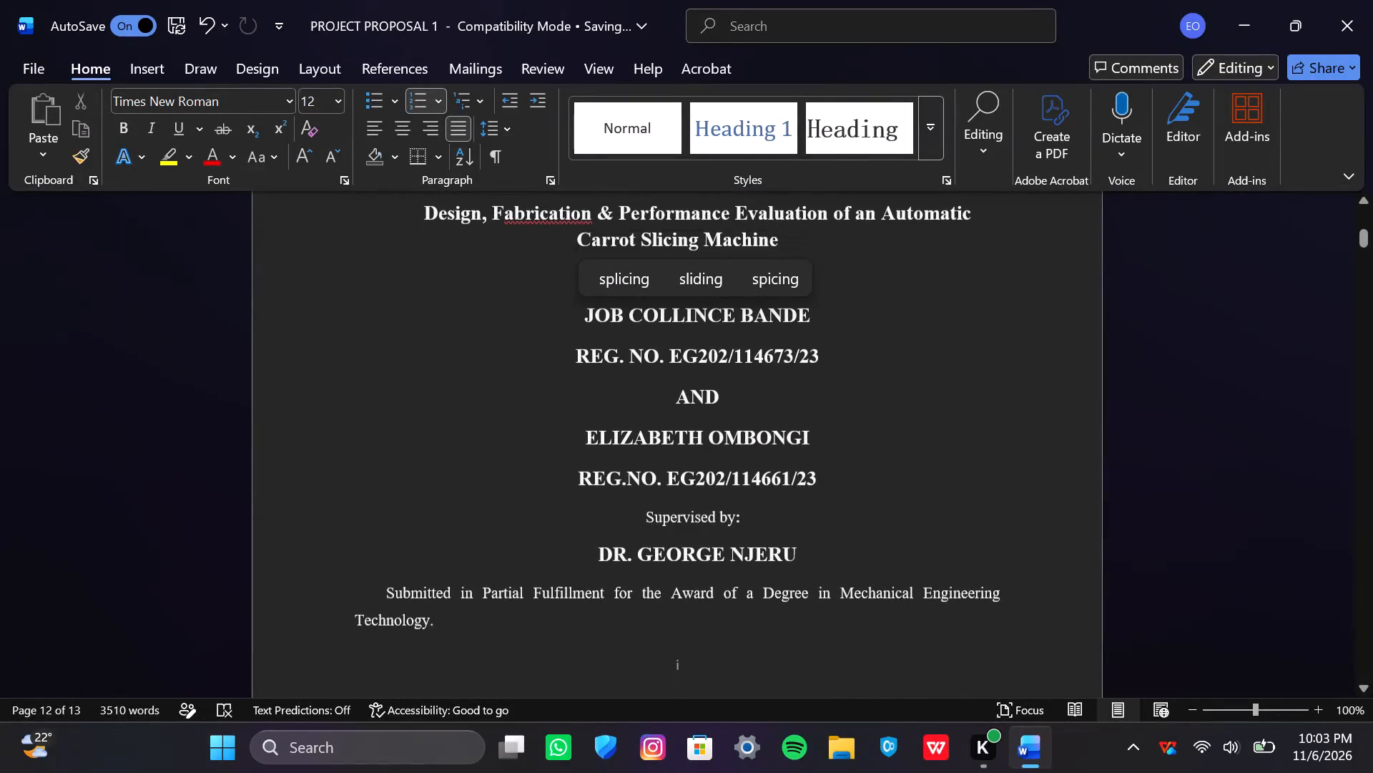
{"action": "scroll", "coordinate": [732, 483], "scroll_direction": "down", "scroll_amount": 6}
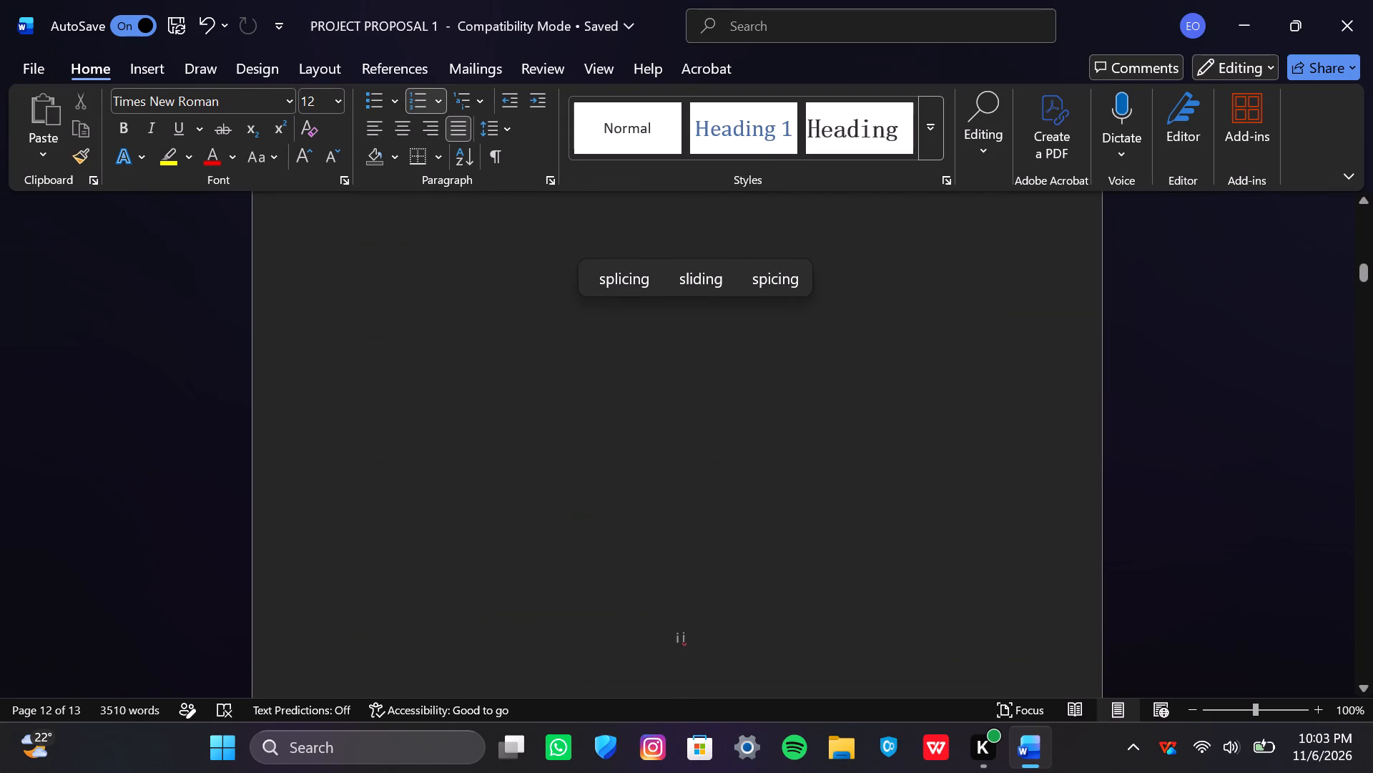
{"action": "scroll", "coordinate": [732, 483], "scroll_direction": "down", "scroll_amount": 14}
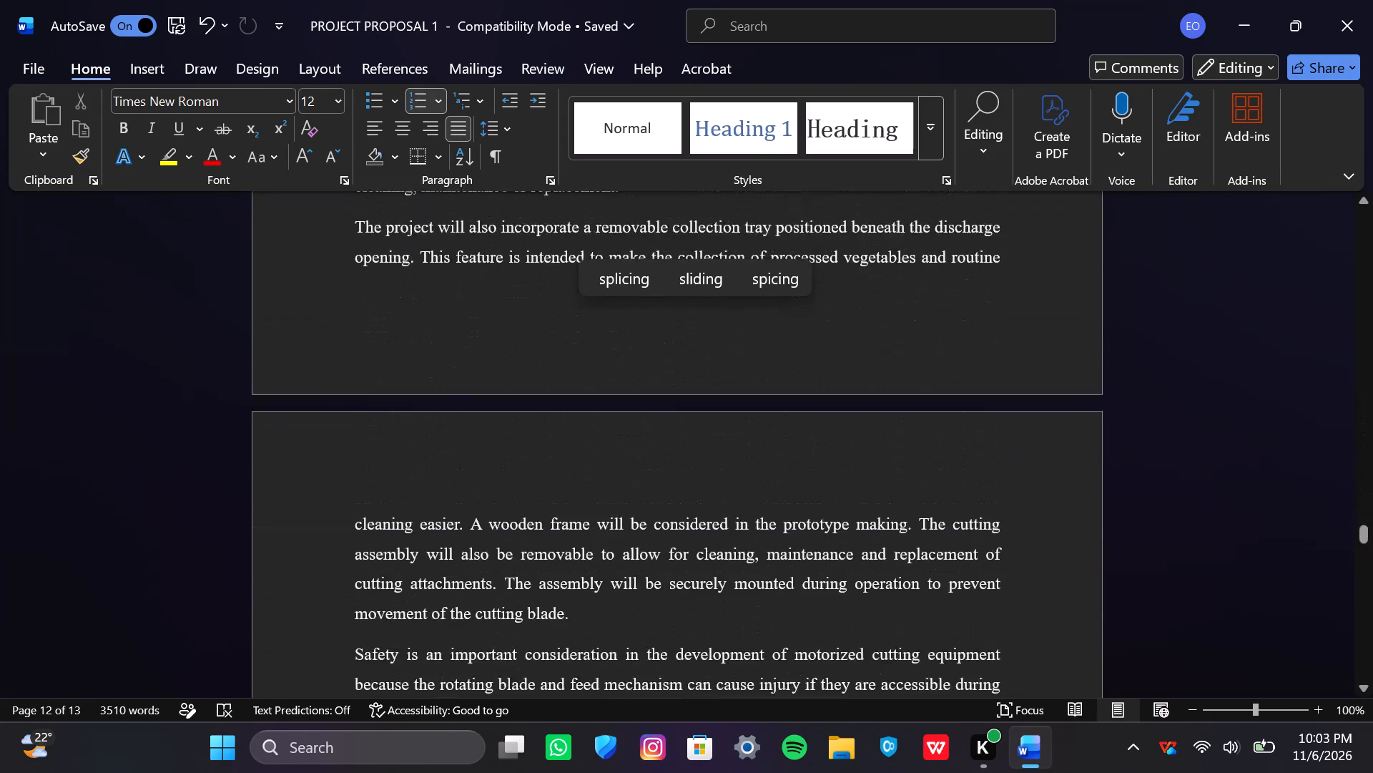
{"action": "scroll", "coordinate": [732, 483], "scroll_direction": "down", "scroll_amount": 3}
{"action": "scroll", "coordinate": [732, 483], "scroll_direction": "up", "scroll_amount": 3}
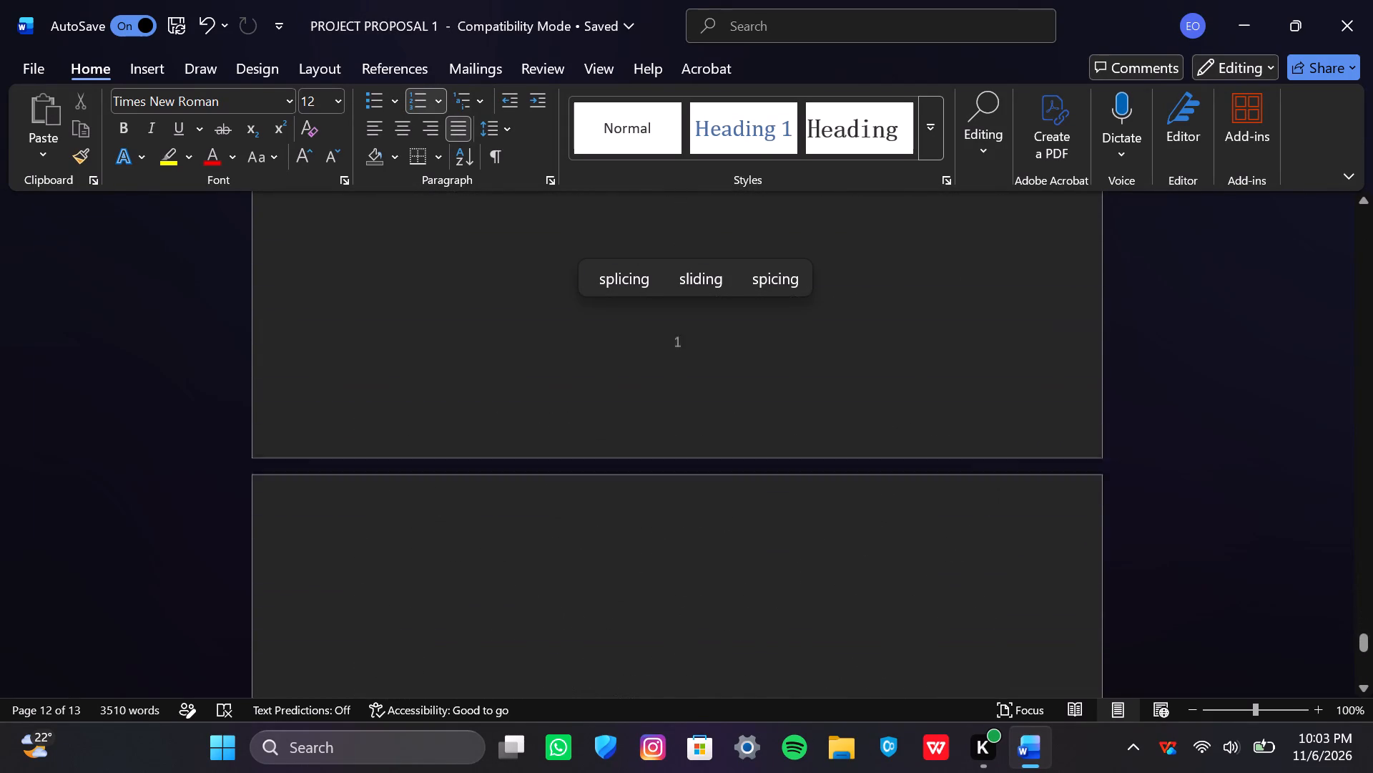
{"action": "scroll", "coordinate": [732, 483], "scroll_direction": "up", "scroll_amount": 4}
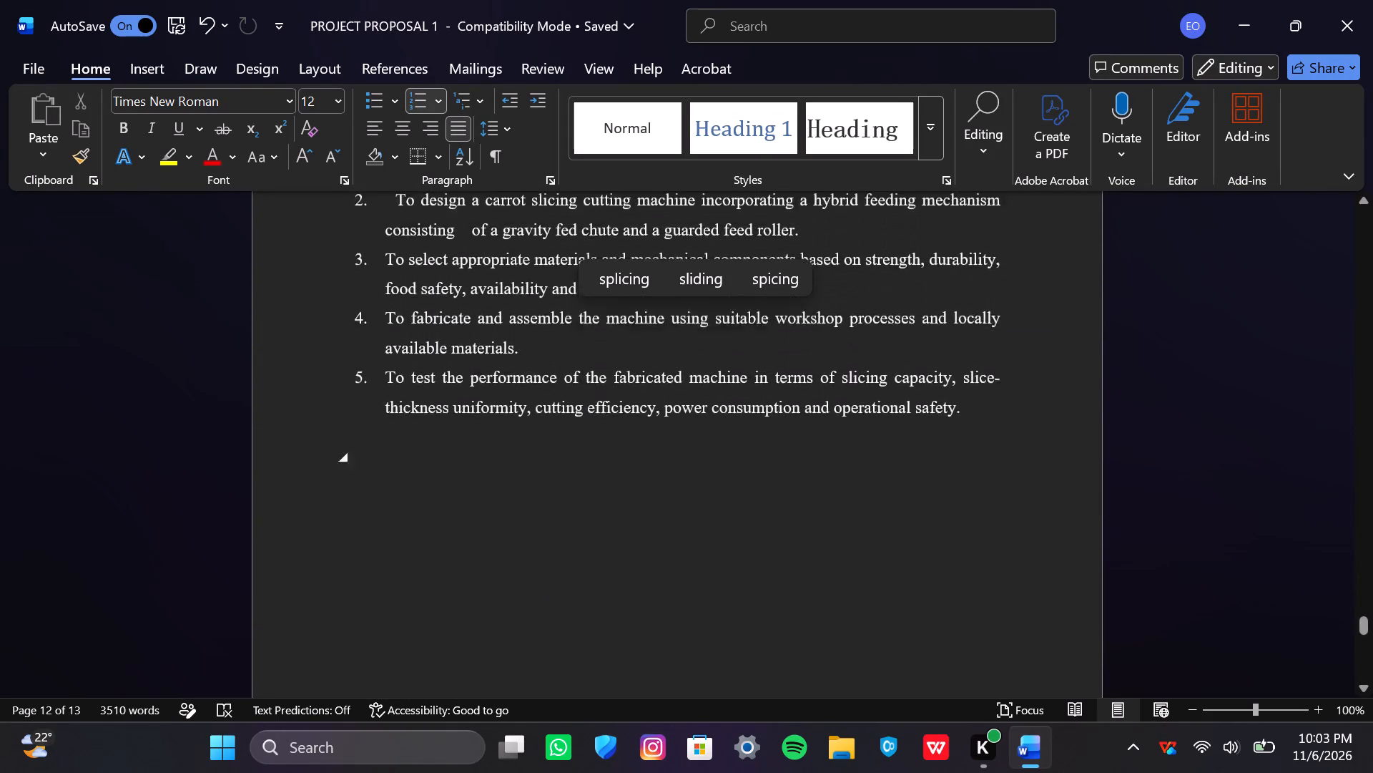
{"action": "scroll", "coordinate": [732, 483], "scroll_direction": "up", "scroll_amount": 2}
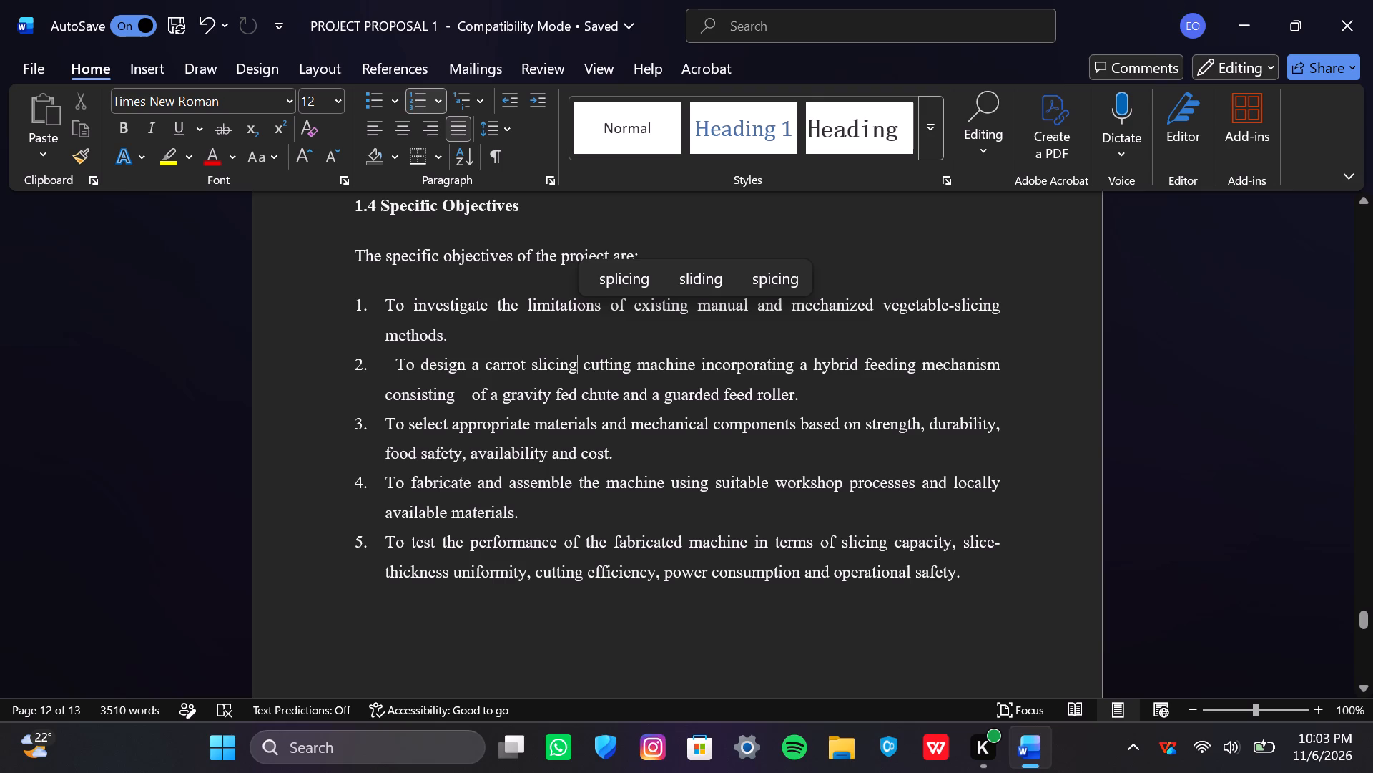
Delete the word "cutting" before "machine" in the second specific objective.
{"action": "left_click", "coordinate": [631, 369]}
{"action": "key", "text": "BackSpace"}
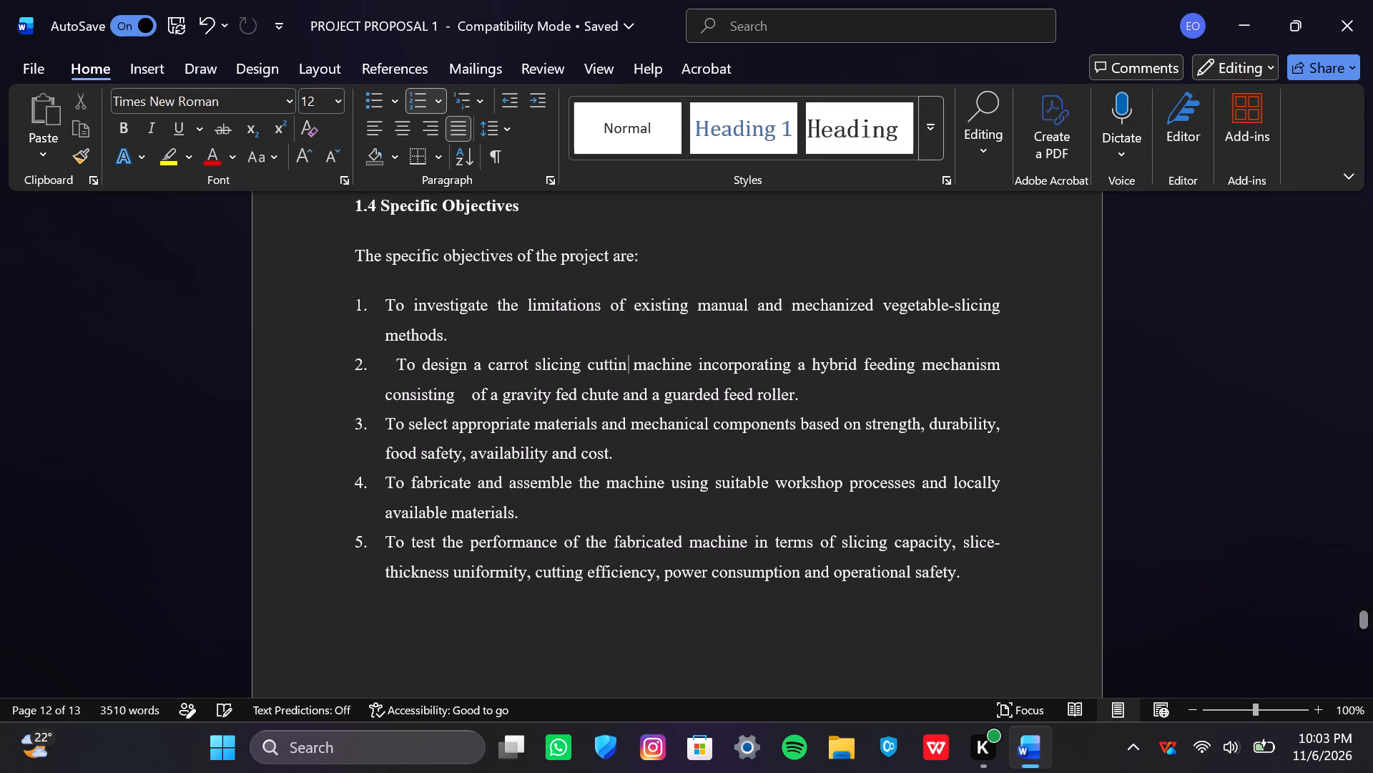
{"action": "key", "text": "BackSpace"}
{"action": "key", "text": "BackSpace"}
{"action": "key", "text": "BackSpace"}
{"action": "key", "text": "BackSpace"}
{"action": "key", "text": "BackSpace"}
{"action": "key", "text": "BackSpace"}
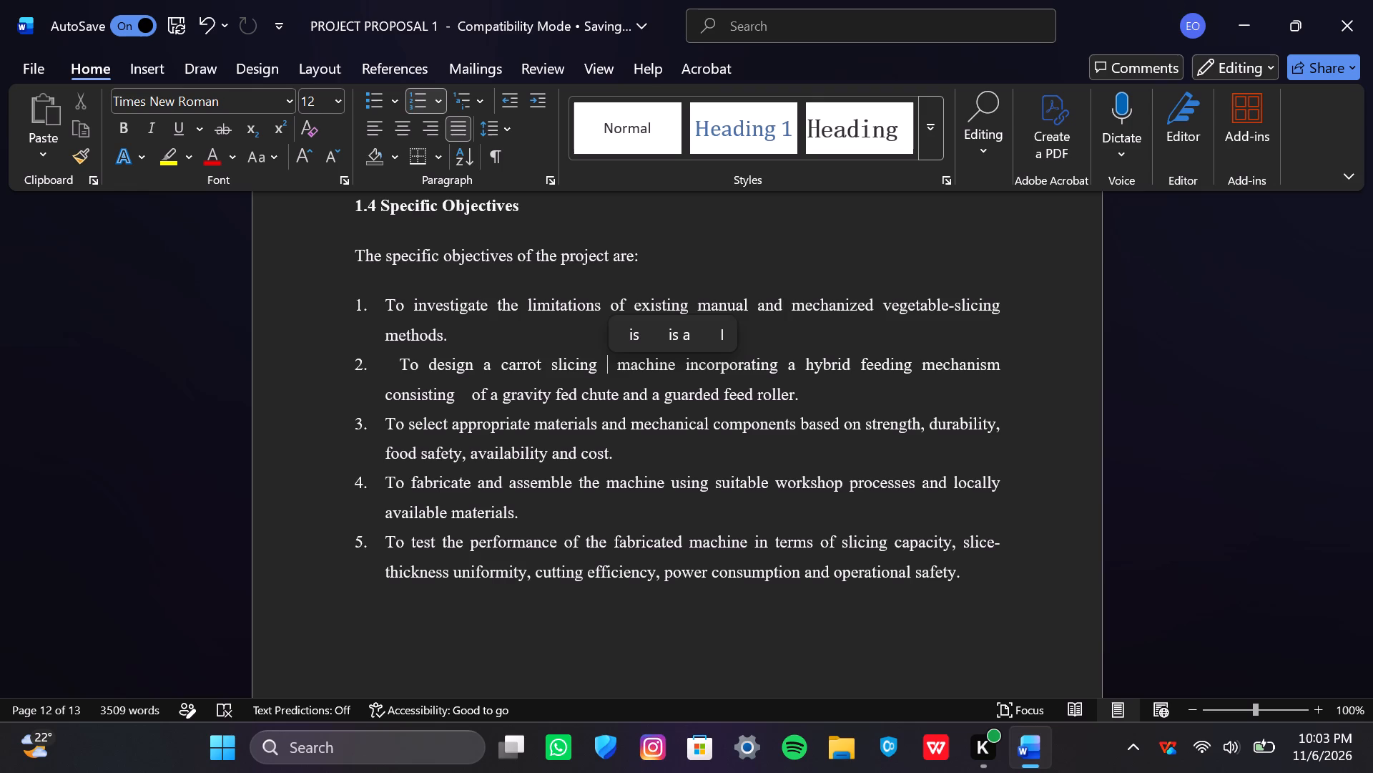
Insert "and fabricate" after "To design" in the second specific objective.
{"action": "scroll", "coordinate": [631, 369], "scroll_direction": "up", "scroll_amount": 2}
{"action": "left_click", "coordinate": [478, 363]}
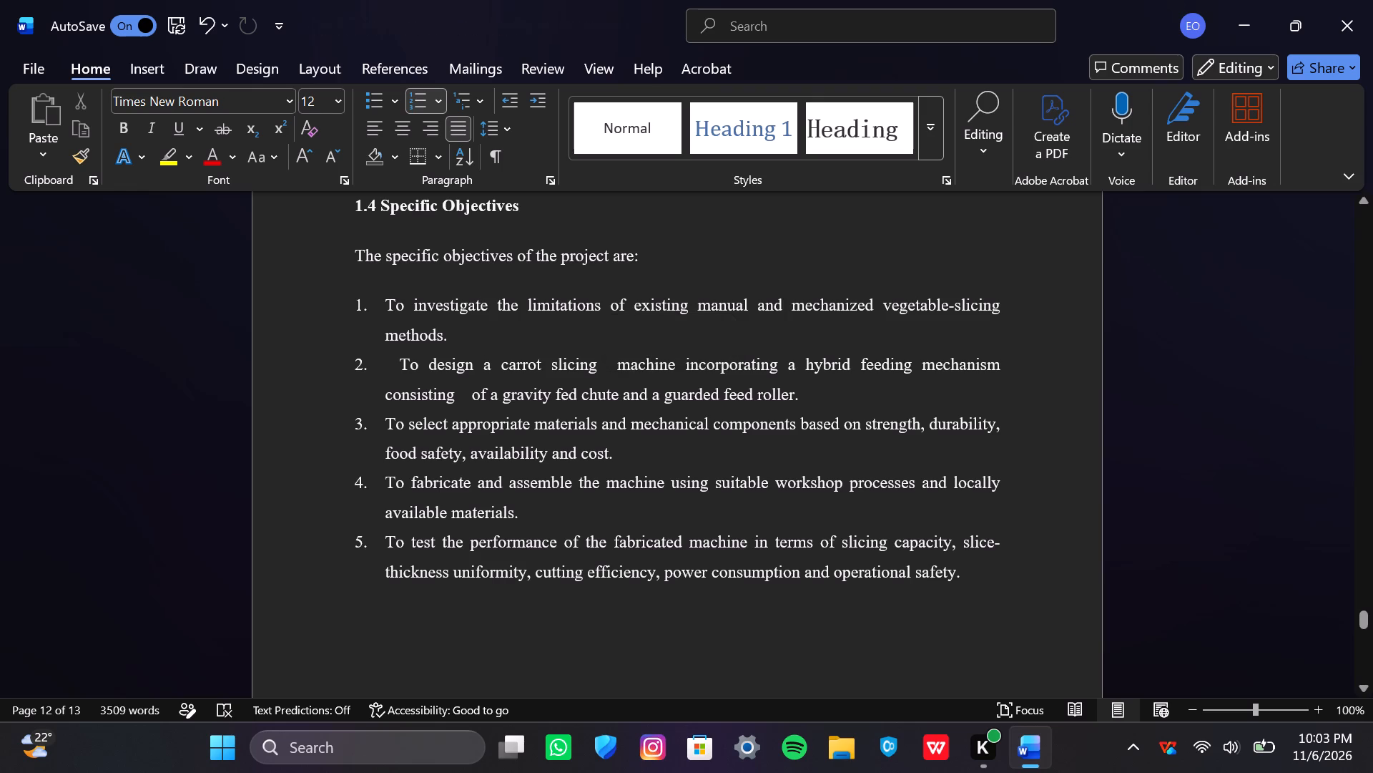
{"action": "type", "text": "and"}
{"action": "key", "text": "space"}
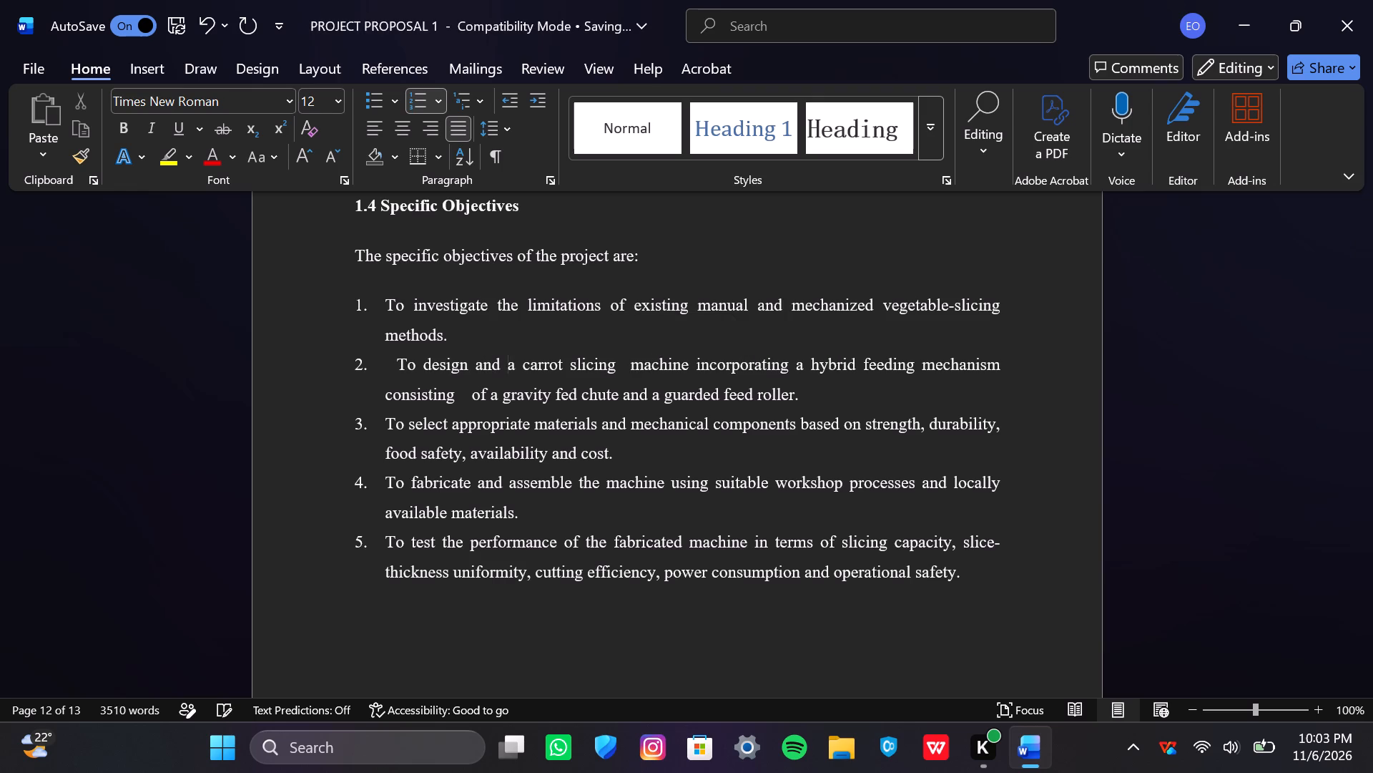
{"action": "type", "text": "fabricate"}
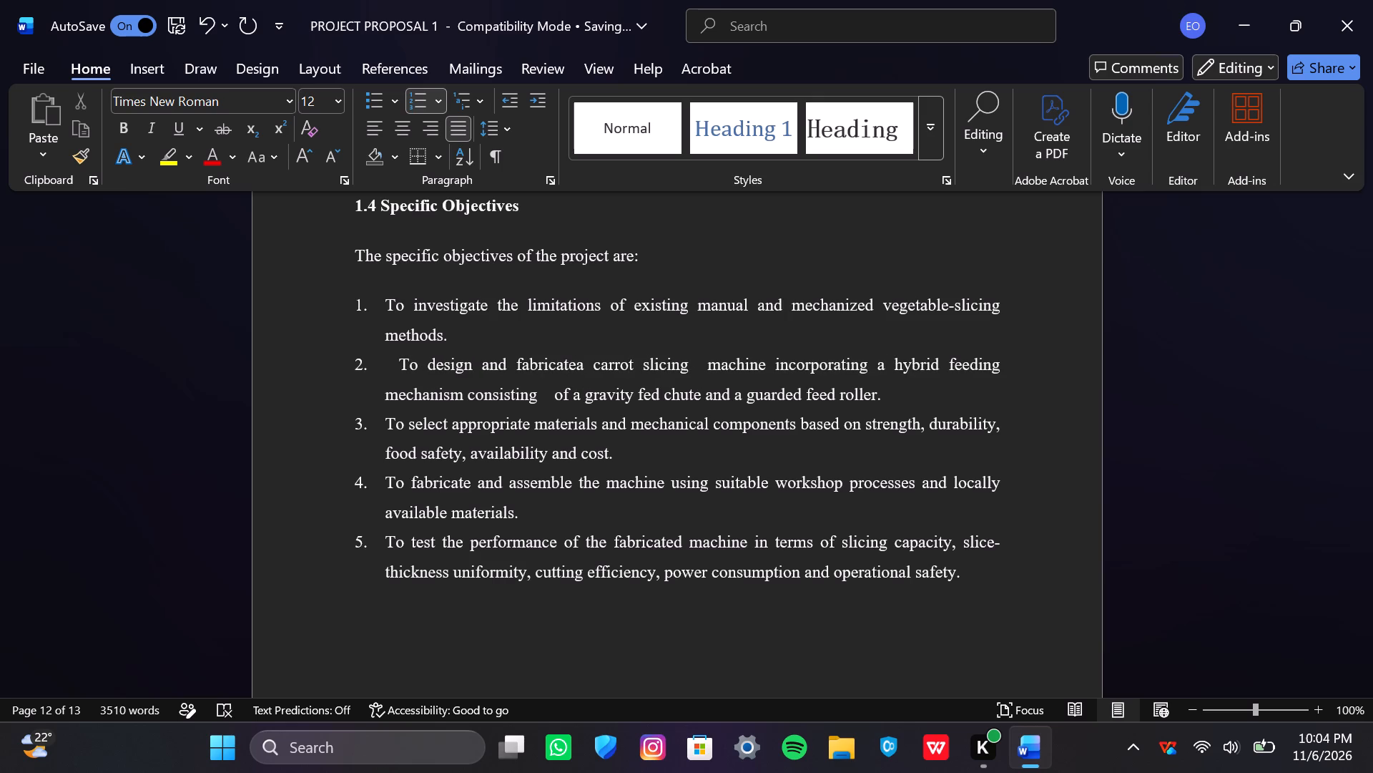
{"action": "key", "text": "space"}
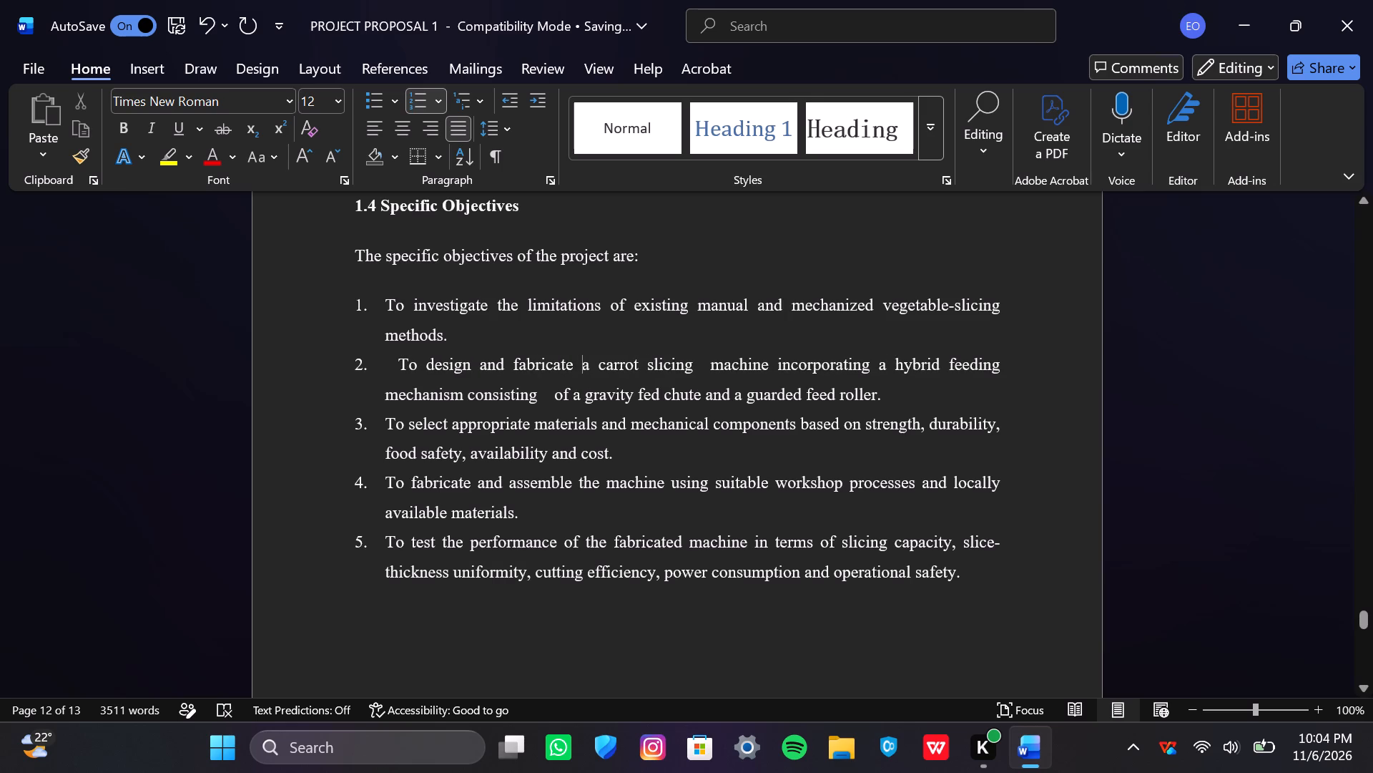
Remove the extra spaces before "To design" at the start of the second specific objective.
{"action": "left_click", "coordinate": [398, 361]}
{"action": "key", "text": "BackSpace"}
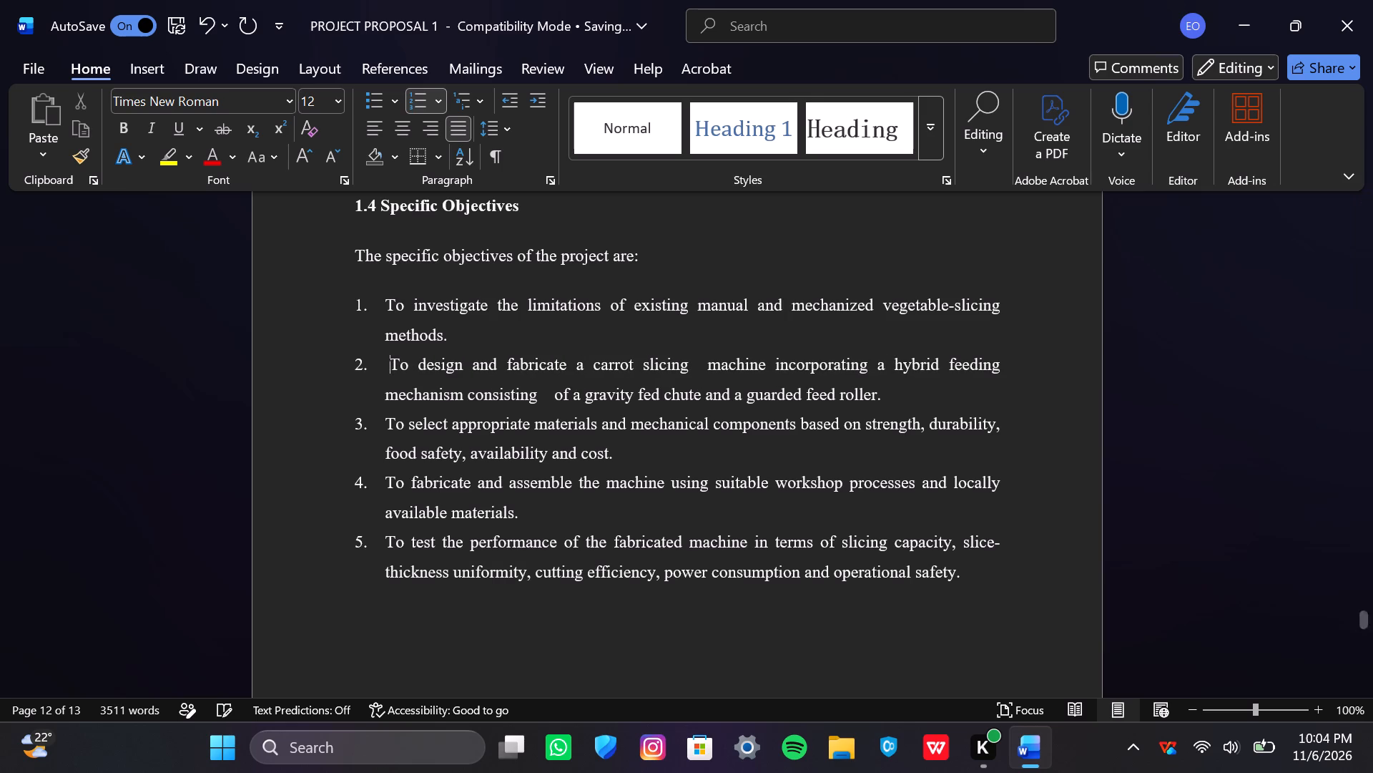
{"action": "key", "text": "BackSpace"}
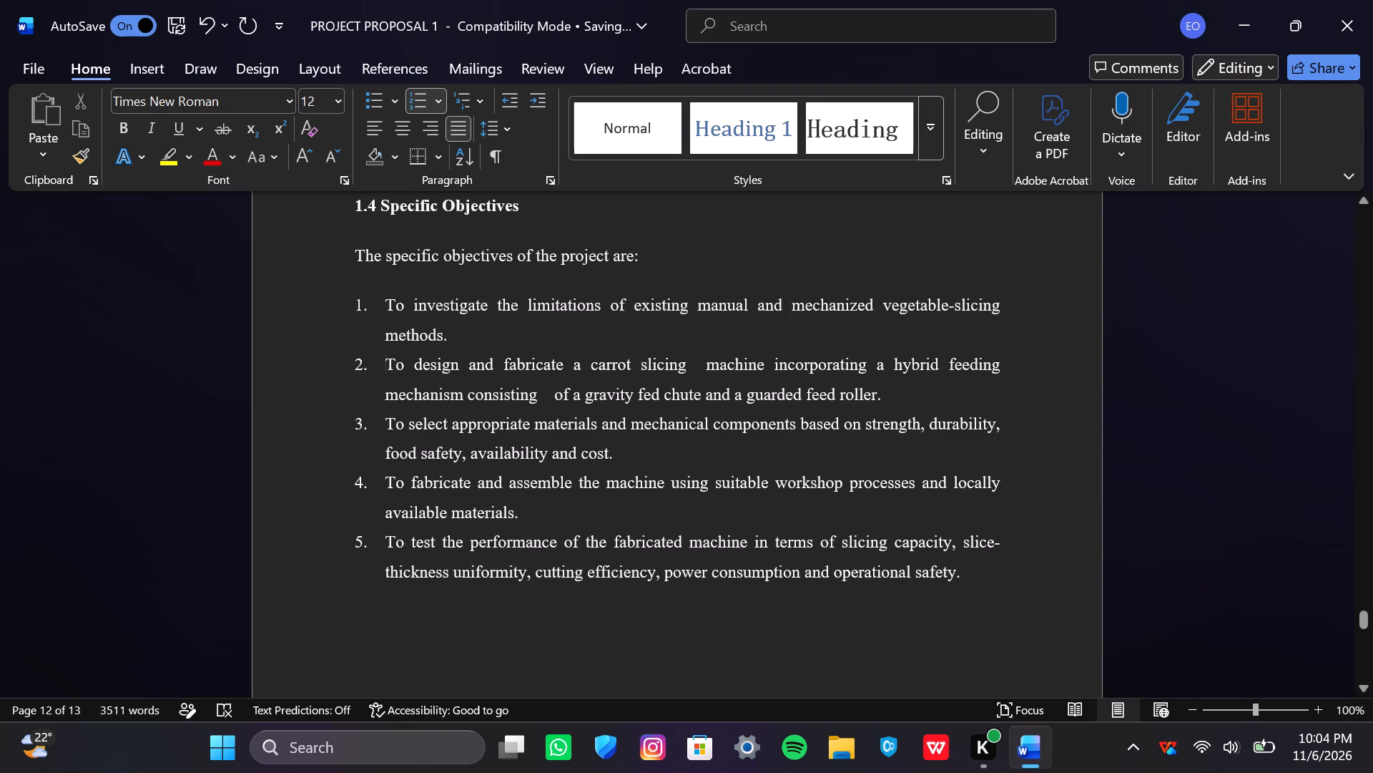
Delete the first specific objective, about investigating the limitations of existing vegetable-slicing methods, including its list number and empty line.
{"action": "left_click", "coordinate": [466, 344]}
{"action": "key", "text": "BackSpace"}
{"action": "key", "text": "BackSpace"}
{"action": "key", "text": "BackSpace"}
{"action": "key", "text": "BackSpace"}
{"action": "key", "text": "BackSpace"}
{"action": "key", "text": "BackSpace"}
{"action": "key", "text": "BackSpace"}
{"action": "key", "text": "BackSpace"}
{"action": "key", "text": "BackSpace"}
{"action": "key", "text": "BackSpace"}
{"action": "key", "text": "BackSpace"}
{"action": "key", "text": "BackSpace"}
{"action": "key", "text": "BackSpace"}
{"action": "key", "text": "BackSpace"}
{"action": "key", "text": "BackSpace"}
{"action": "key", "text": "BackSpace"}
{"action": "key", "text": "BackSpace"}
{"action": "key", "text": "BackSpace"}
{"action": "key", "text": "BackSpace"}
{"action": "key", "text": "BackSpace"}
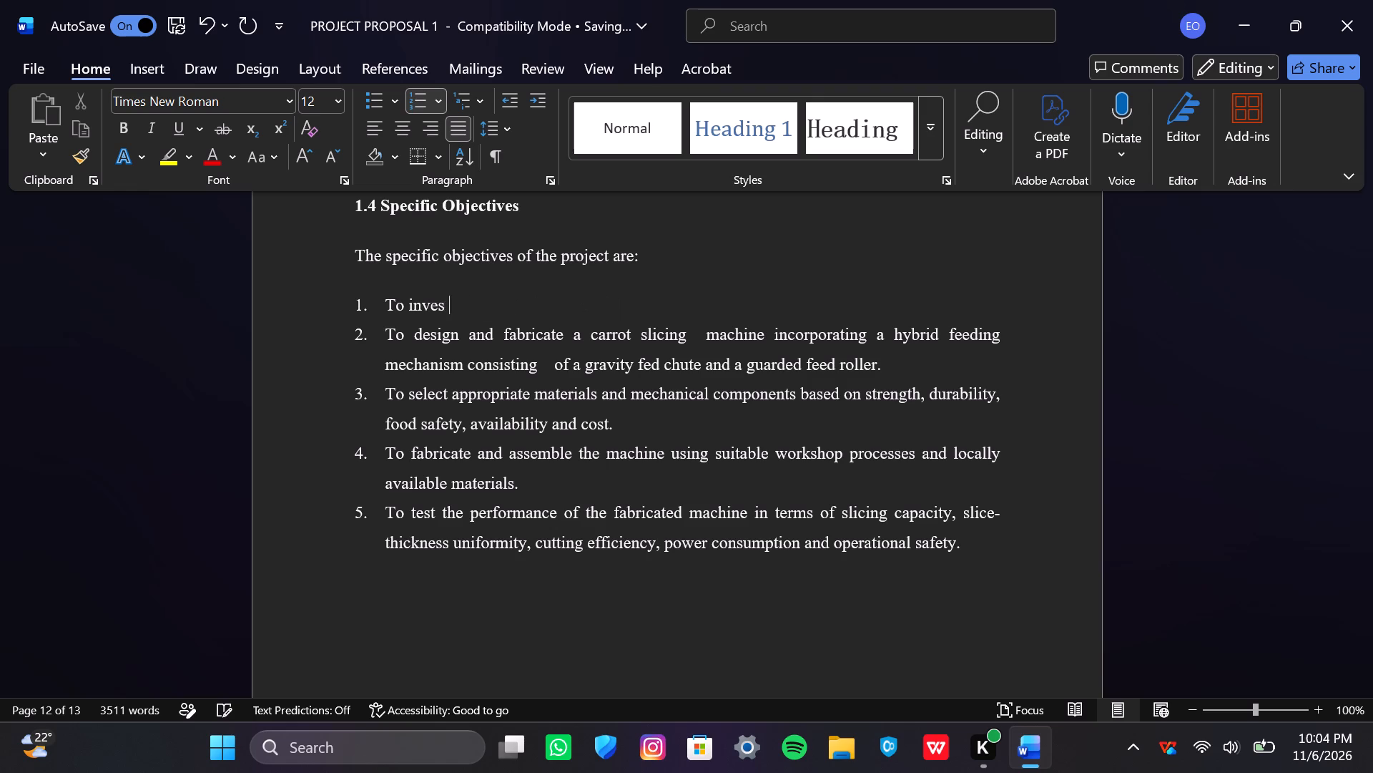
{"action": "key", "text": "BackSpace"}
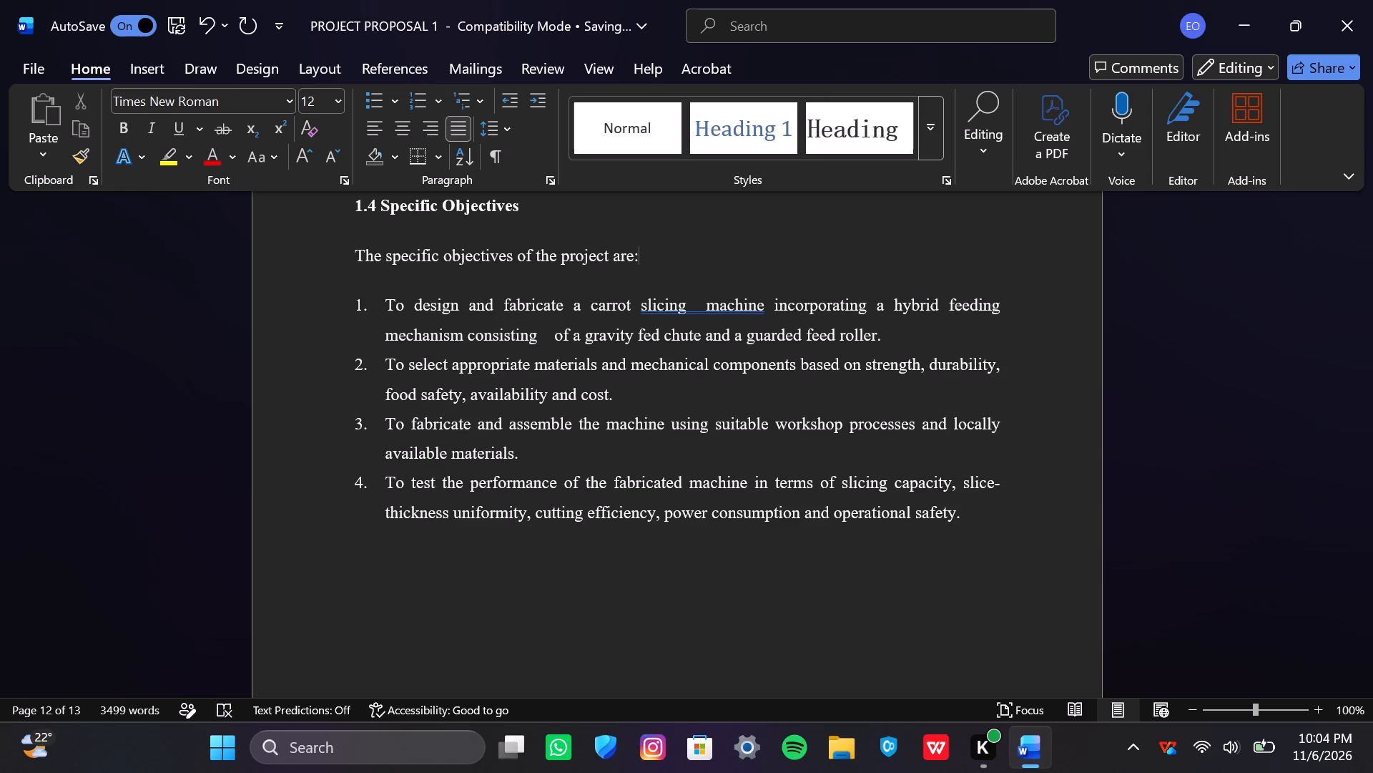
Remove the extra space between "slicing" and "machine" in the design and fabrication objective.
{"action": "left_click", "coordinate": [709, 302]}
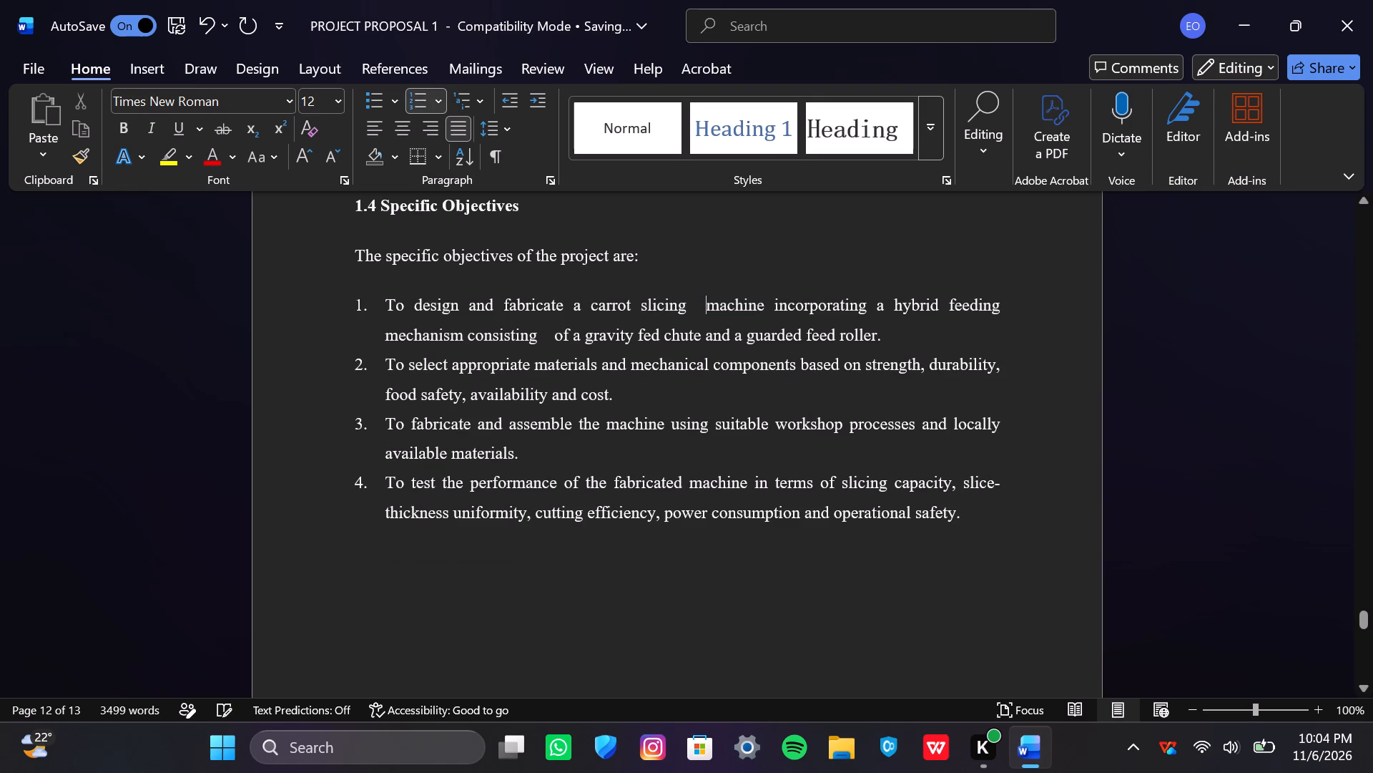
{"action": "left_click", "coordinate": [709, 303]}
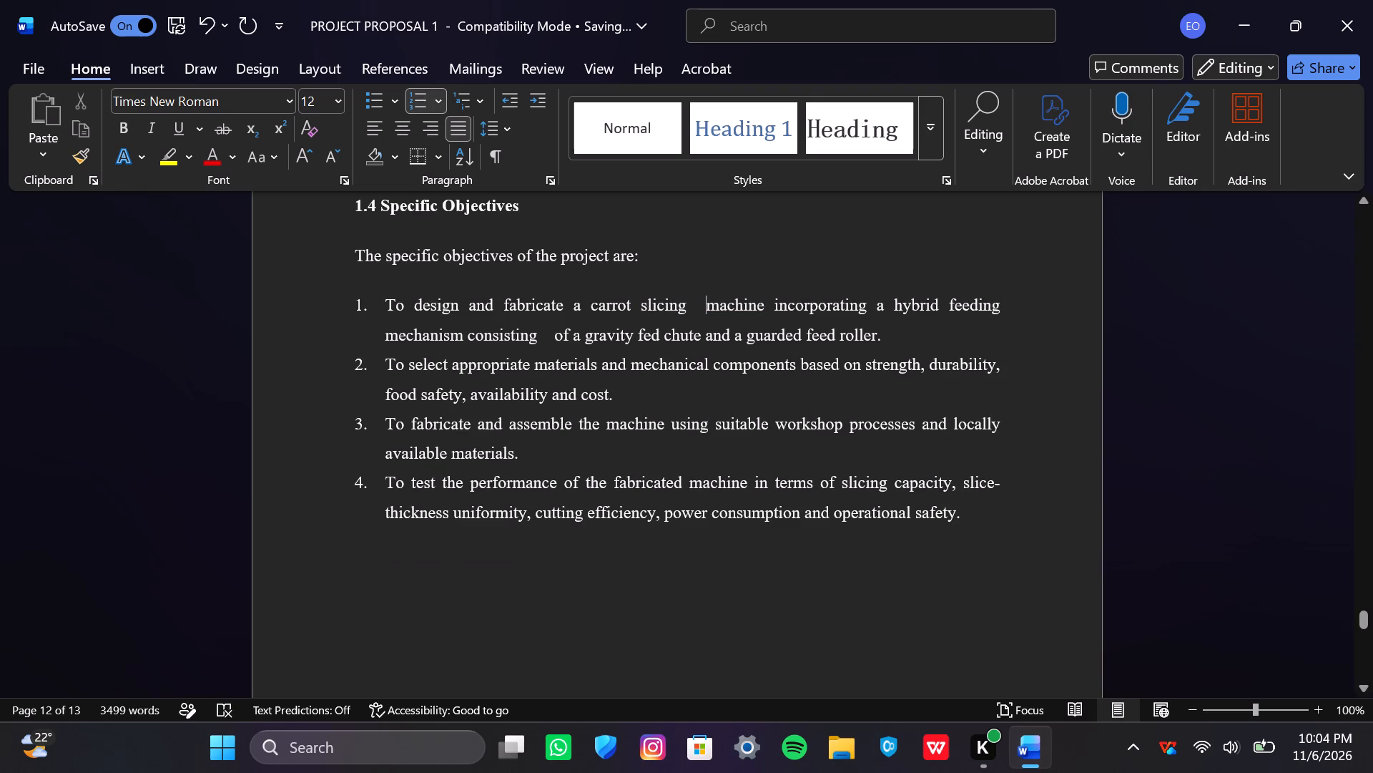
{"action": "left_click", "coordinate": [709, 303]}
{"action": "key", "text": "BackSpace"}
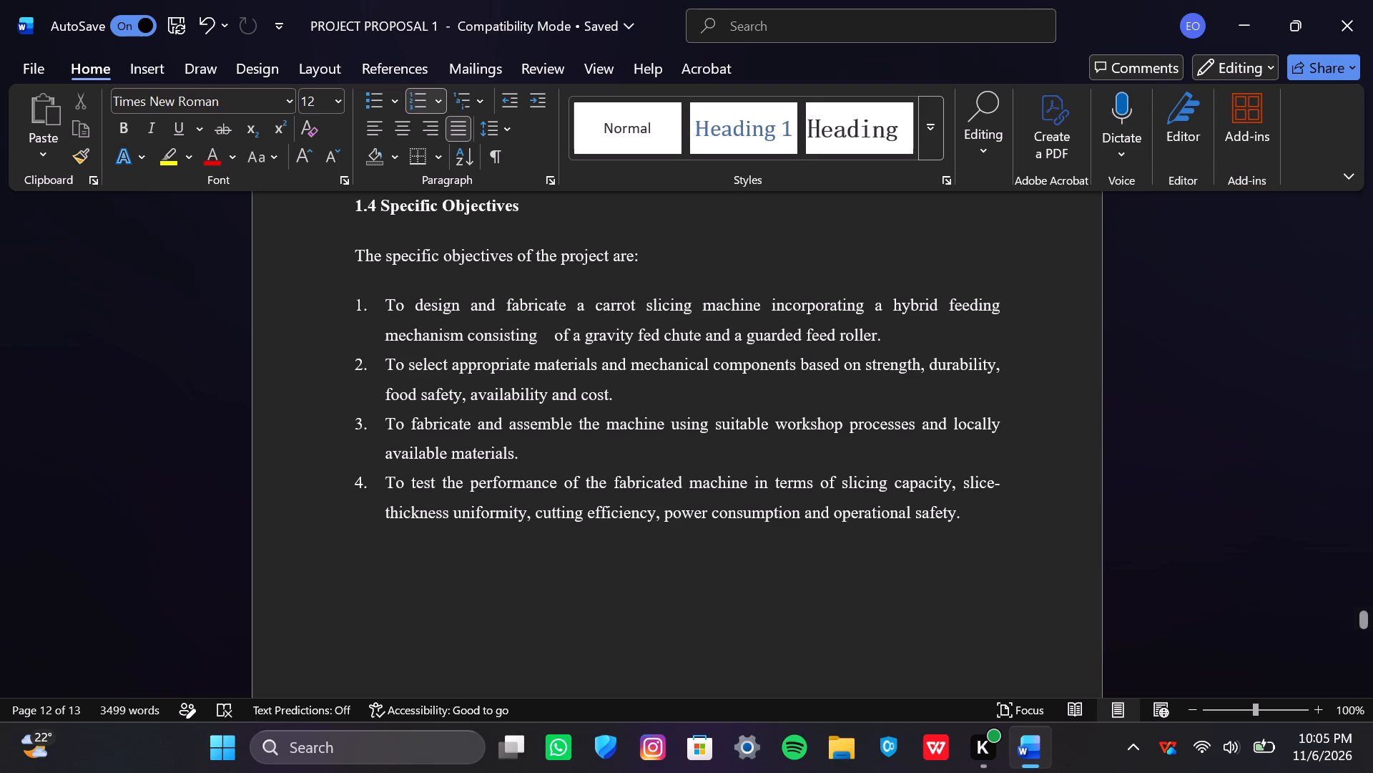
Delete the text of the second specific objective, about selecting appropriate materials and mechanical components, keeping its empty list number.
{"action": "left_click", "coordinate": [620, 394]}
{"action": "key", "text": "BackSpace"}
{"action": "key", "text": "BackSpace"}
{"action": "key", "text": "BackSpace"}
{"action": "key", "text": "BackSpace"}
{"action": "key", "text": "BackSpace"}
{"action": "key", "text": "BackSpace"}
{"action": "key", "text": "BackSpace"}
{"action": "key", "text": "BackSpace"}
{"action": "key", "text": "BackSpace"}
{"action": "key", "text": "BackSpace"}
{"action": "key", "text": "BackSpace"}
{"action": "key", "text": "BackSpace"}
{"action": "key", "text": "BackSpace"}
{"action": "key", "text": "BackSpace"}
{"action": "key", "text": "BackSpace"}
{"action": "key", "text": "BackSpace"}
{"action": "key", "text": "BackSpace"}
{"action": "key", "text": "BackSpace"}
{"action": "key", "text": "BackSpace"}
{"action": "key", "text": "BackSpace"}
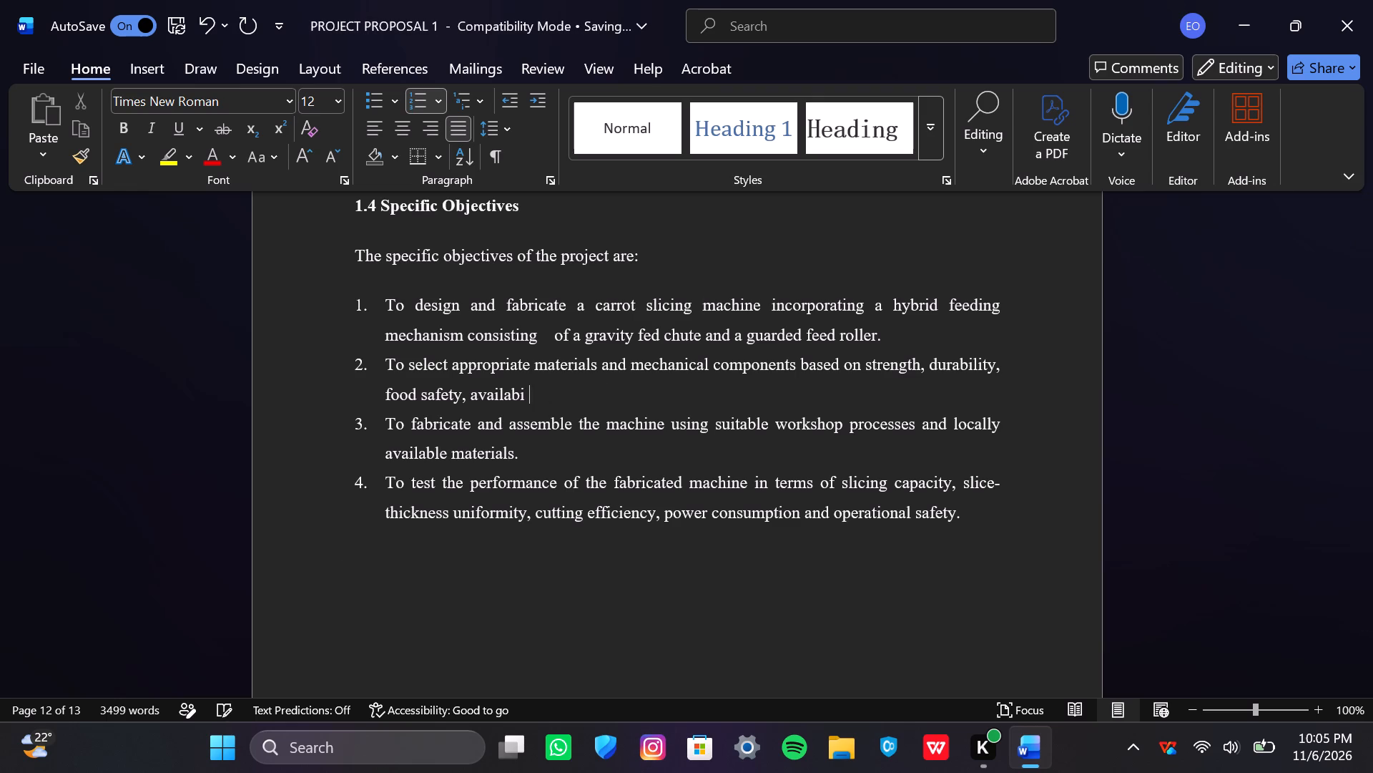
{"action": "key", "text": "BackSpace"}
{"action": "key", "text": "BackSpace"}
{"action": "key", "text": "BackSpace"}
{"action": "key", "text": "BackSpace"}
{"action": "key", "text": "BackSpace"}
{"action": "key", "text": "BackSpace"}
{"action": "key", "text": "BackSpace"}
{"action": "key", "text": "BackSpace"}
{"action": "key", "text": "BackSpace"}
{"action": "key", "text": "BackSpace"}
{"action": "key", "text": "BackSpace"}
{"action": "key", "text": "BackSpace"}
{"action": "key", "text": "BackSpace"}
{"action": "key", "text": "BackSpace"}
{"action": "key", "text": "BackSpace"}
{"action": "key", "text": "BackSpace"}
{"action": "key", "text": "BackSpace"}
{"action": "key", "text": "BackSpace"}
{"action": "key", "text": "BackSpace"}
{"action": "key", "text": "BackSpace"}
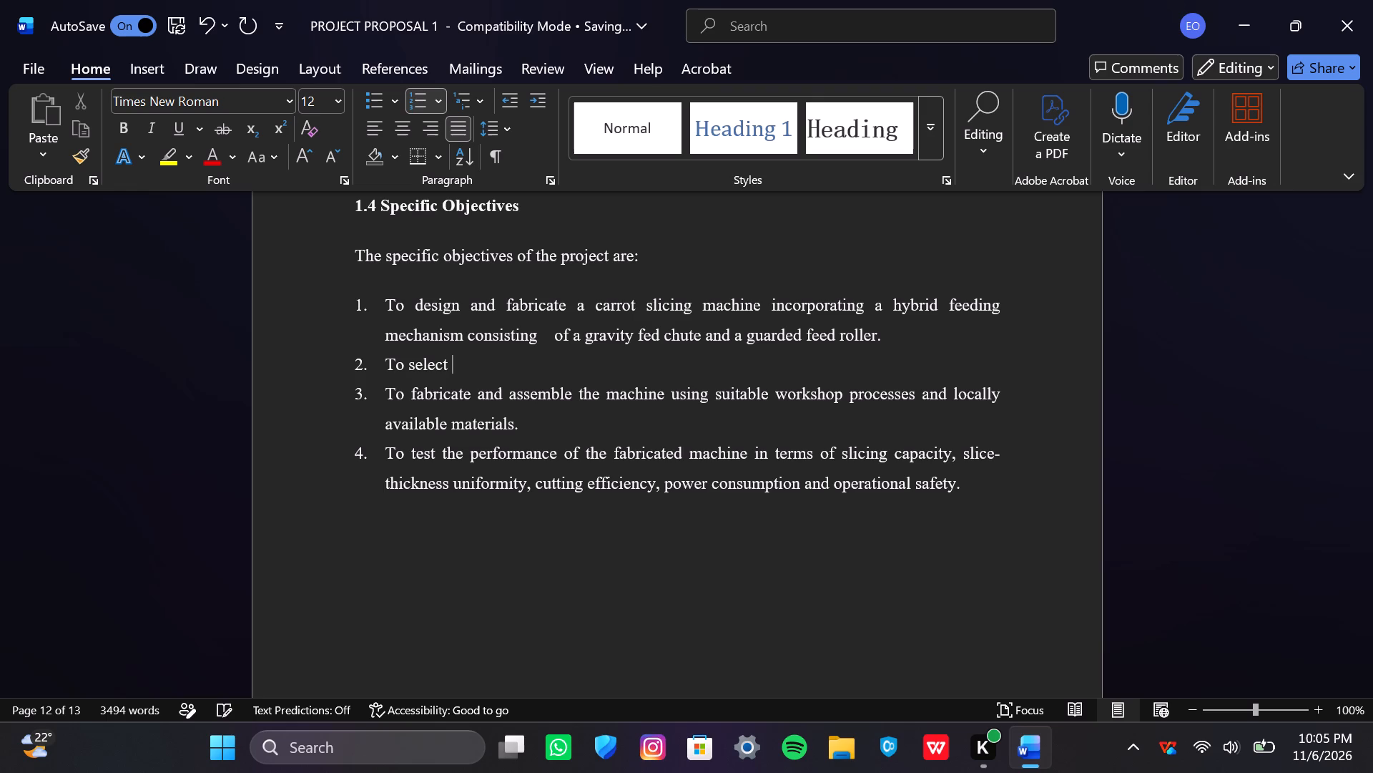
{"action": "key", "text": "BackSpace"}
{"action": "key", "text": "BackSpace"}
{"action": "key", "text": "BackSpace"}
{"action": "key", "text": "BackSpace"}
{"action": "key", "text": "BackSpace"}
{"action": "key", "text": "BackSpace"}
{"action": "key", "text": "BackSpace"}
{"action": "key", "text": "BackSpace"}
{"action": "key", "text": "BackSpace"}
{"action": "key", "text": "BackSpace"}
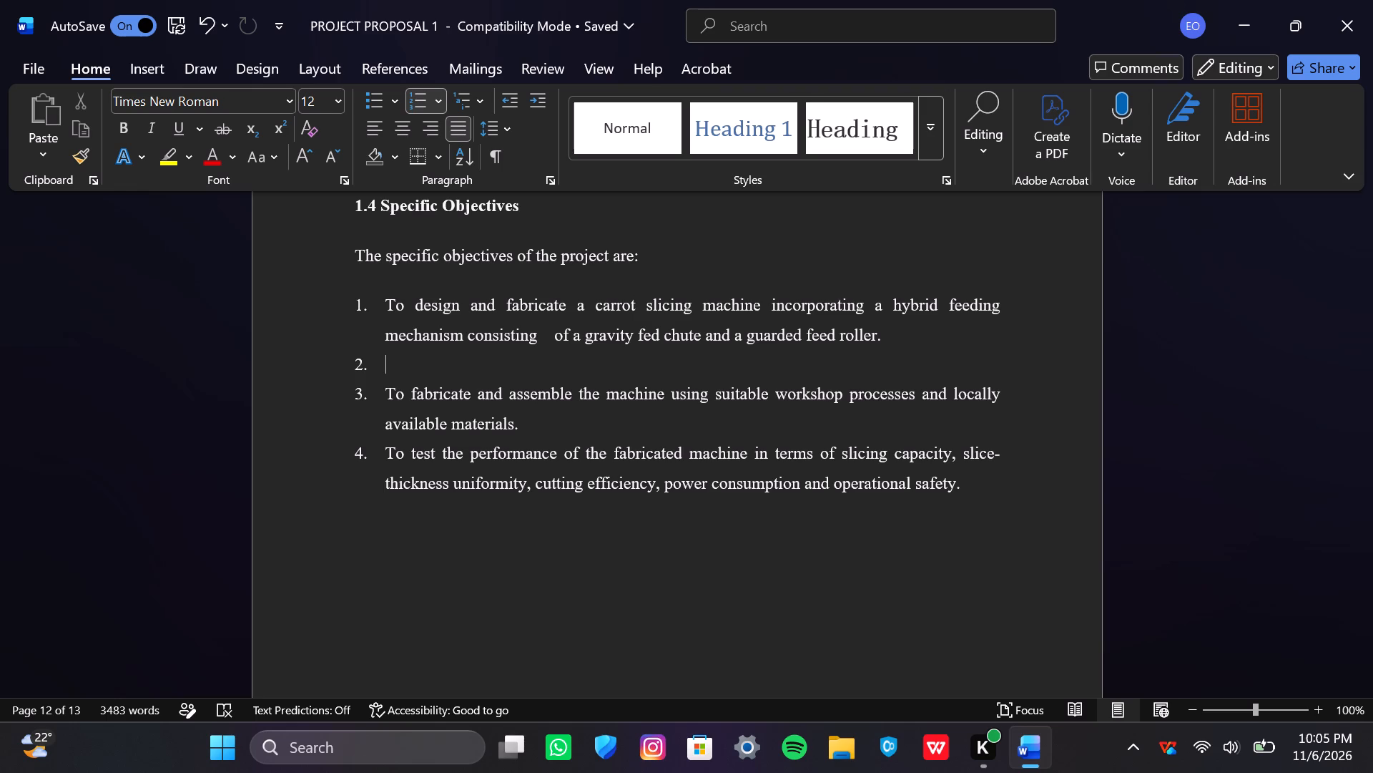
Check the project title on the cover page before rewriting the second specific objective.
{"action": "scroll", "coordinate": [620, 394], "scroll_direction": "up", "scroll_amount": 10}
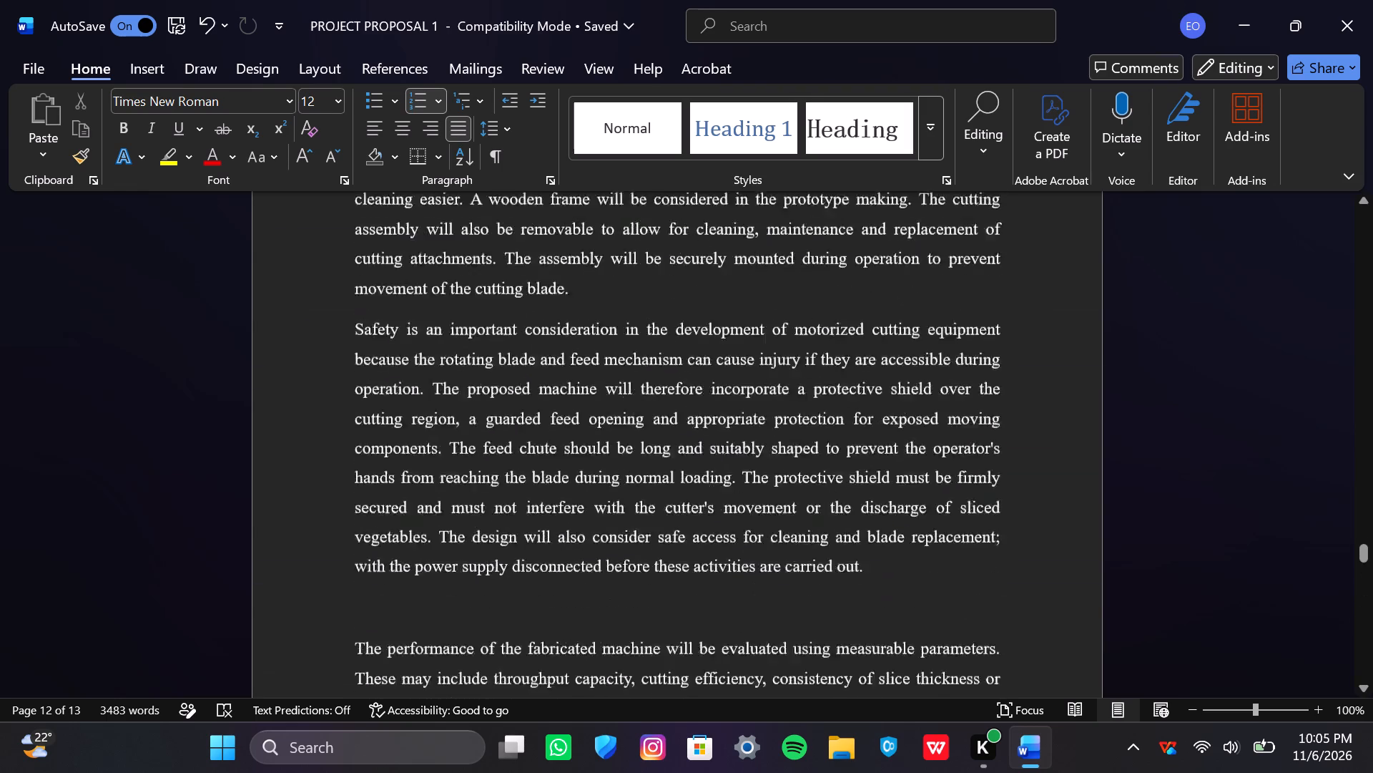
{"action": "scroll", "coordinate": [620, 394], "scroll_direction": "up", "scroll_amount": 16}
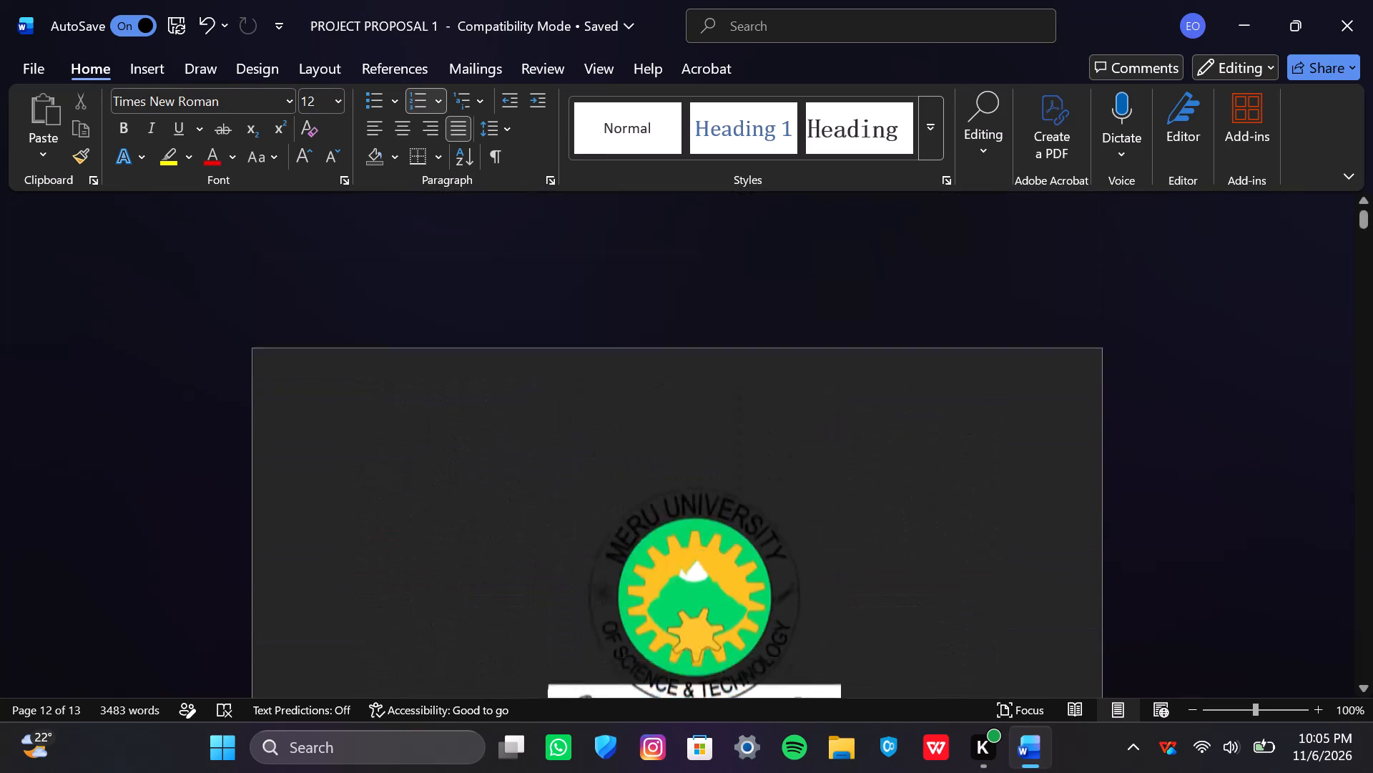
{"action": "scroll", "coordinate": [620, 394], "scroll_direction": "down", "scroll_amount": 3}
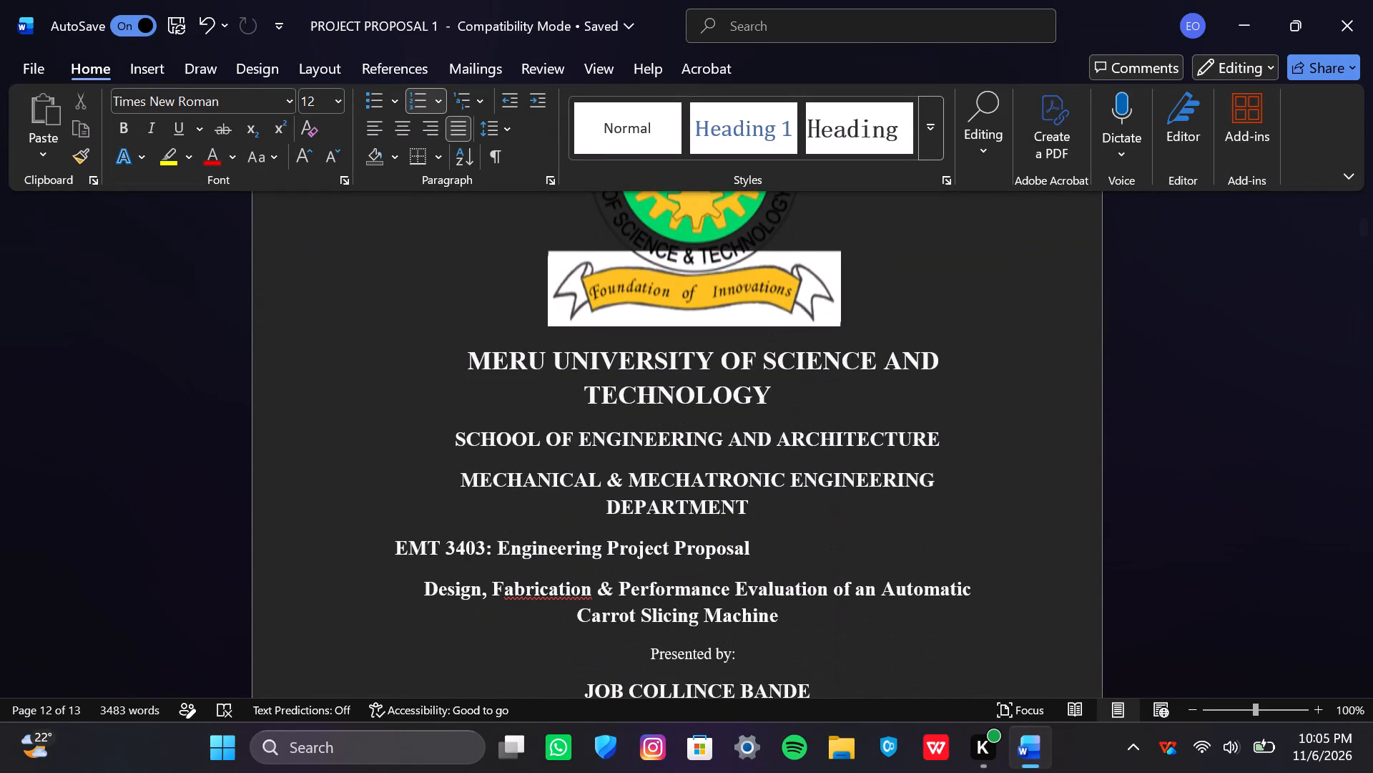
Skim Chapter One's background and Statement of the Problem for content relevant to the second specific objective.
{"action": "scroll", "coordinate": [622, 380], "scroll_direction": "down", "scroll_amount": 13}
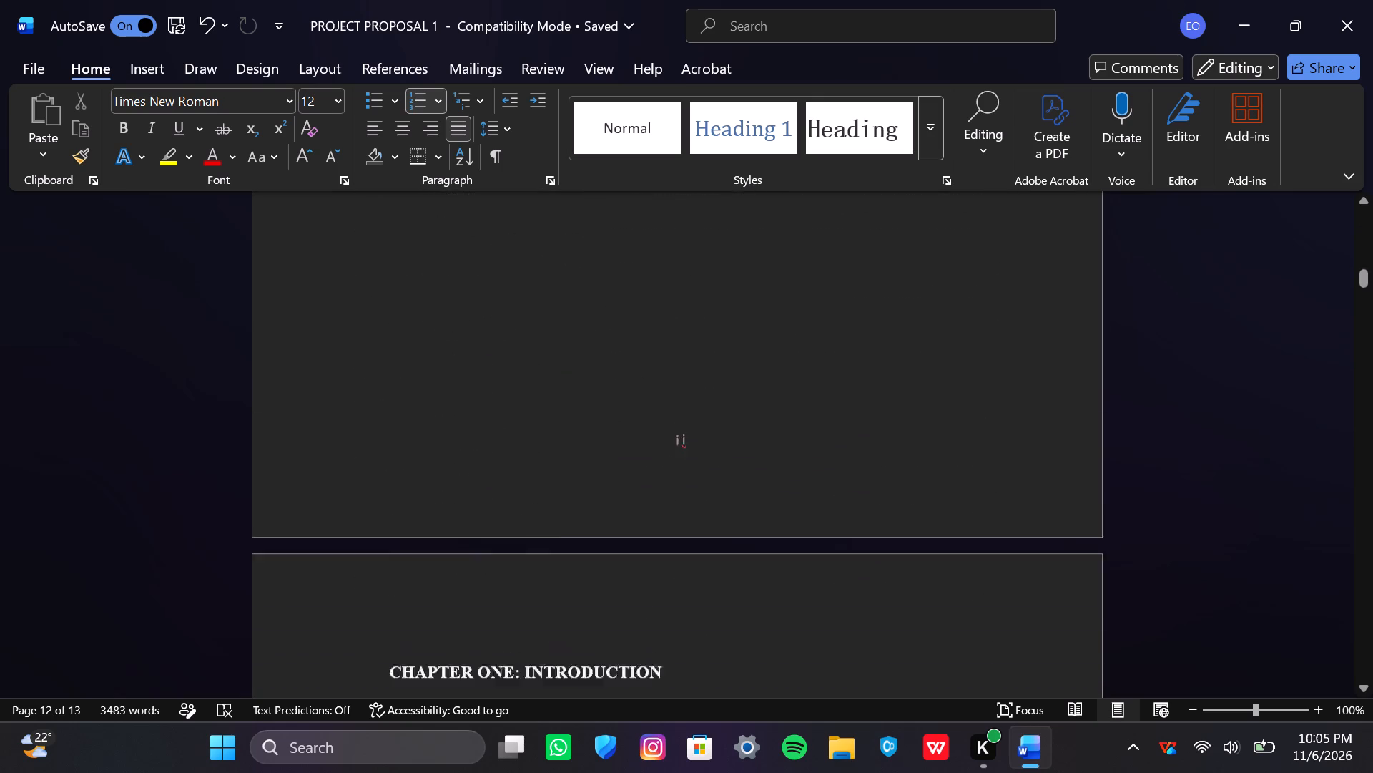
{"action": "scroll", "coordinate": [622, 380], "scroll_direction": "down", "scroll_amount": 16}
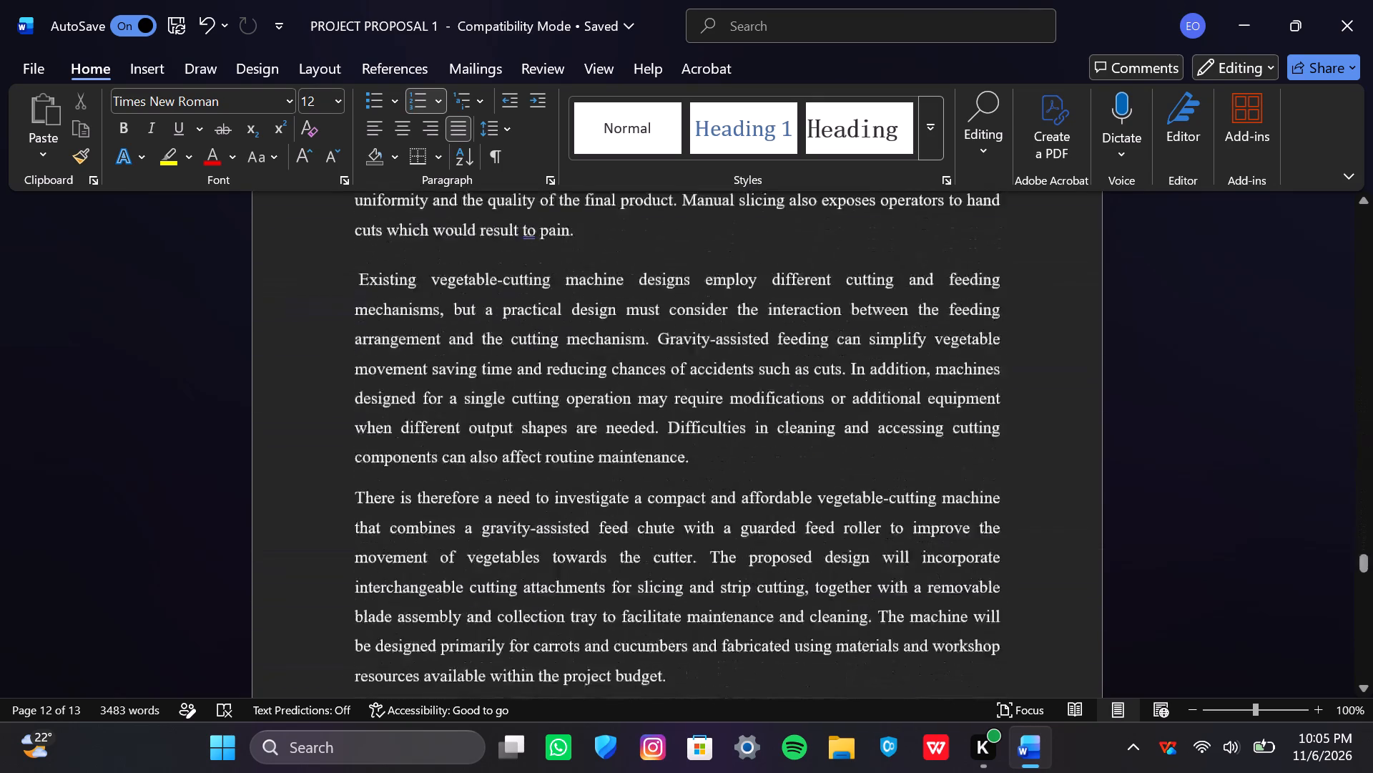
{"action": "scroll", "coordinate": [622, 380], "scroll_direction": "down", "scroll_amount": 3}
{"action": "scroll", "coordinate": [622, 380], "scroll_direction": "up", "scroll_amount": 7}
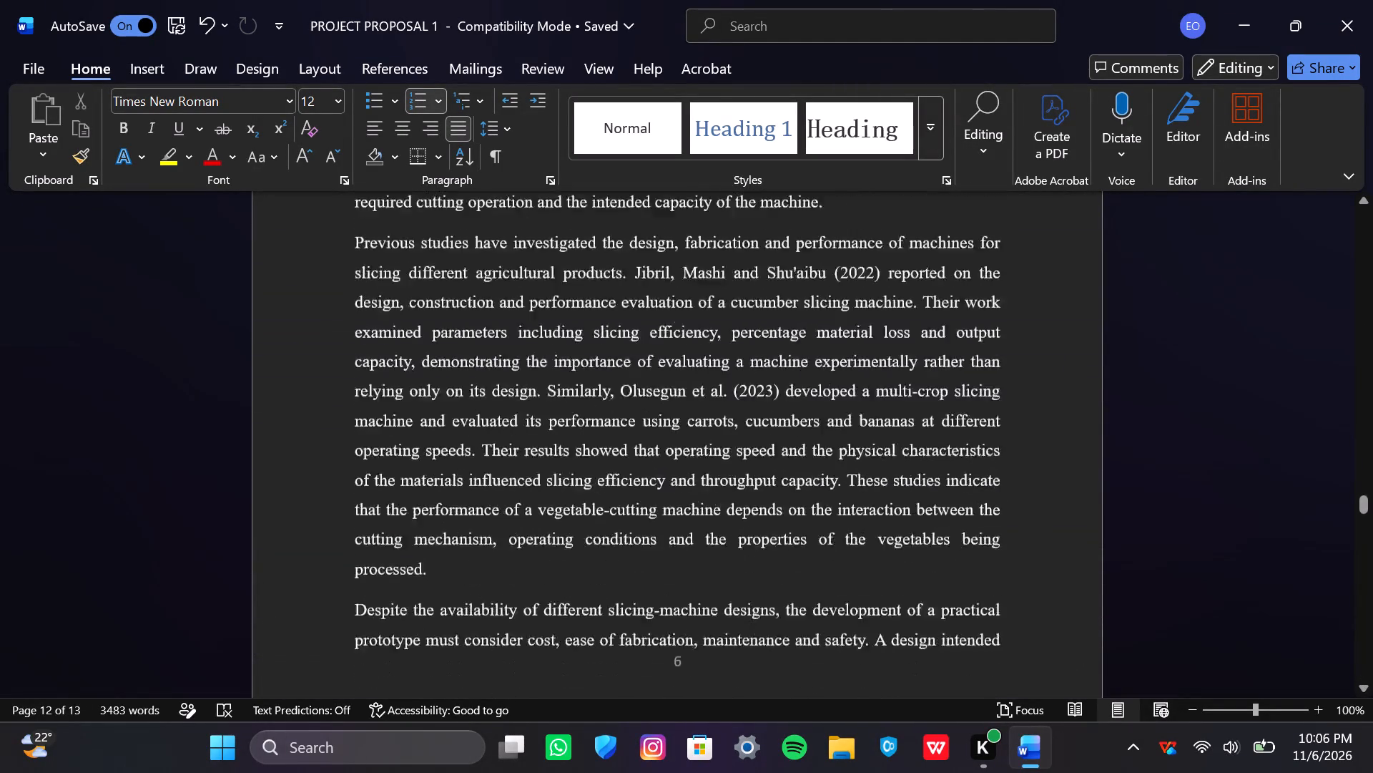
{"action": "scroll", "coordinate": [622, 380], "scroll_direction": "up", "scroll_amount": 1}
{"action": "scroll", "coordinate": [622, 380], "scroll_direction": "down", "scroll_amount": 4}
{"action": "scroll", "coordinate": [622, 380], "scroll_direction": "up", "scroll_amount": 5}
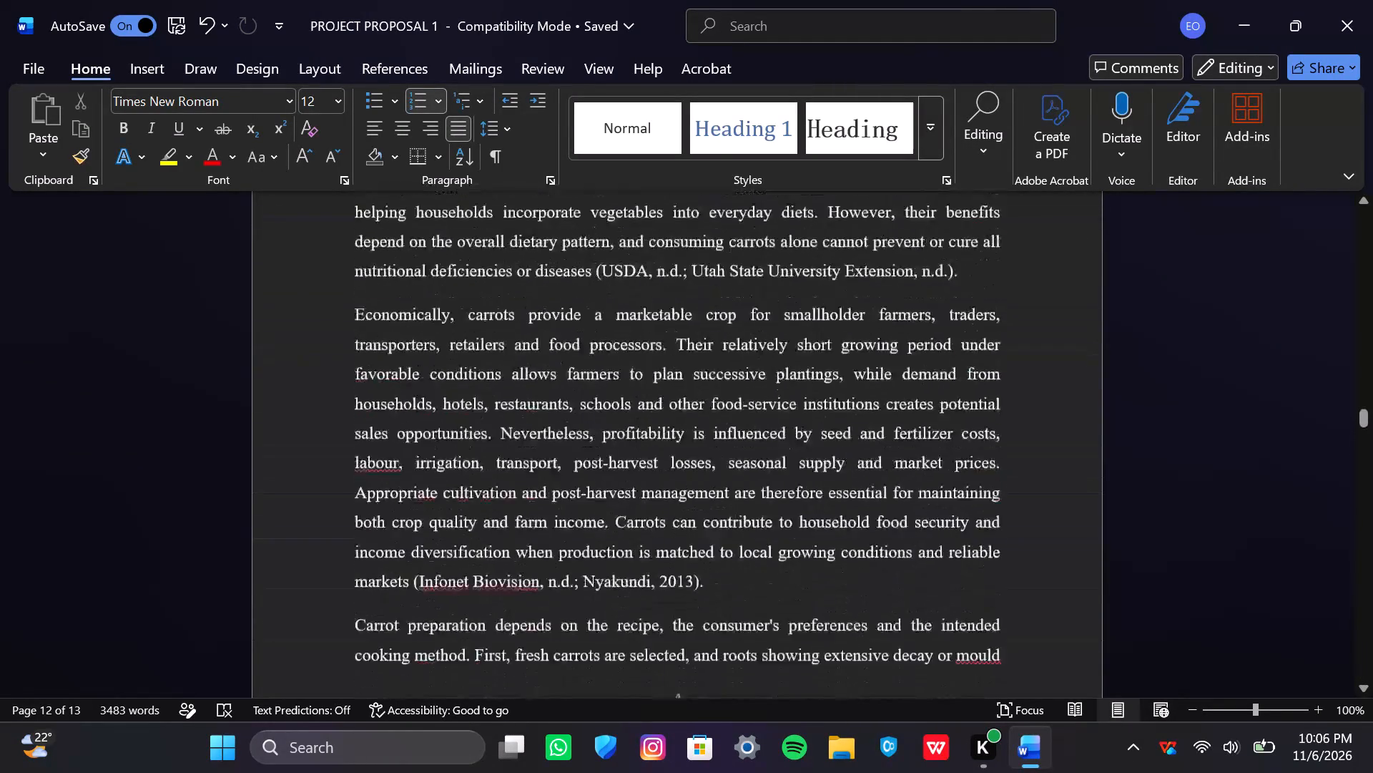
{"action": "scroll", "coordinate": [622, 380], "scroll_direction": "up", "scroll_amount": 8}
{"action": "scroll", "coordinate": [622, 380], "scroll_direction": "down", "scroll_amount": 1}
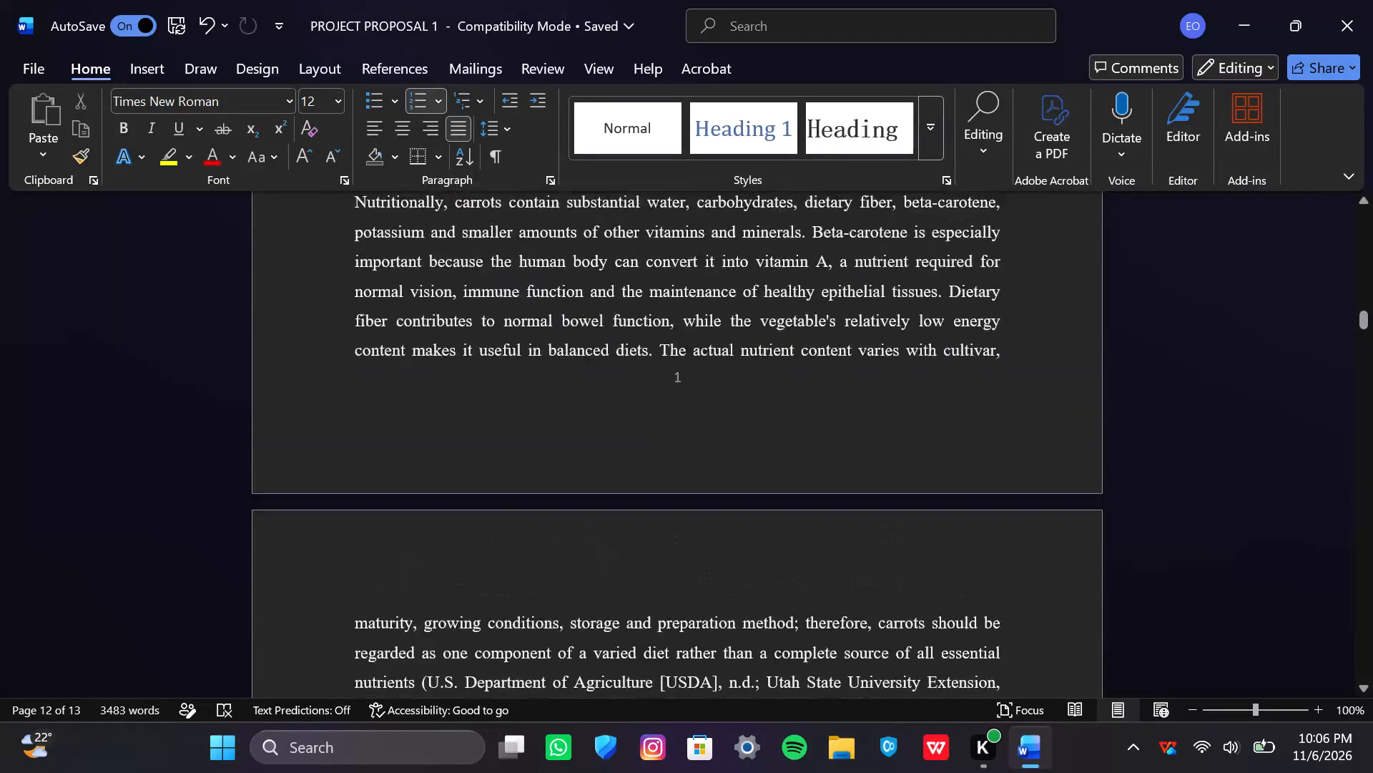
{"action": "scroll", "coordinate": [622, 380], "scroll_direction": "down", "scroll_amount": 11}
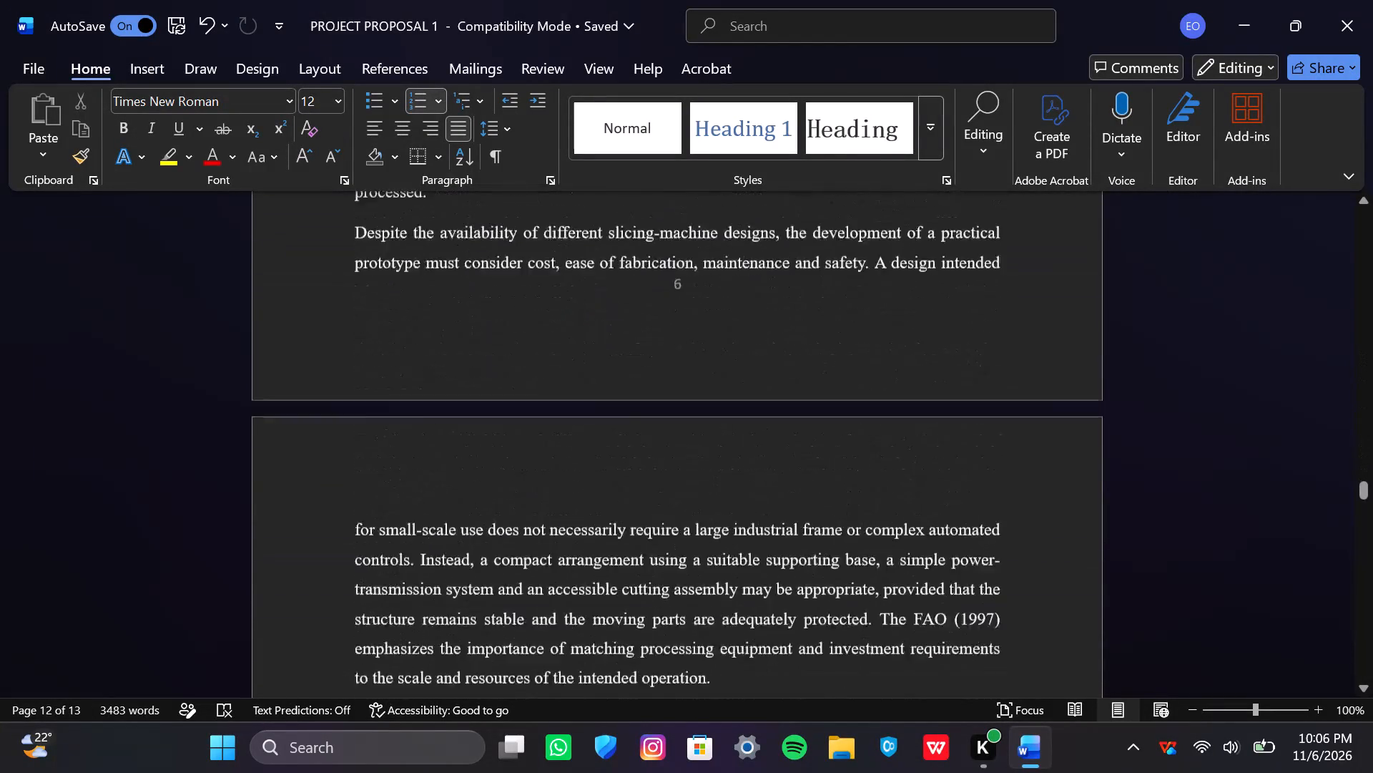
{"action": "scroll", "coordinate": [622, 380], "scroll_direction": "down", "scroll_amount": 12}
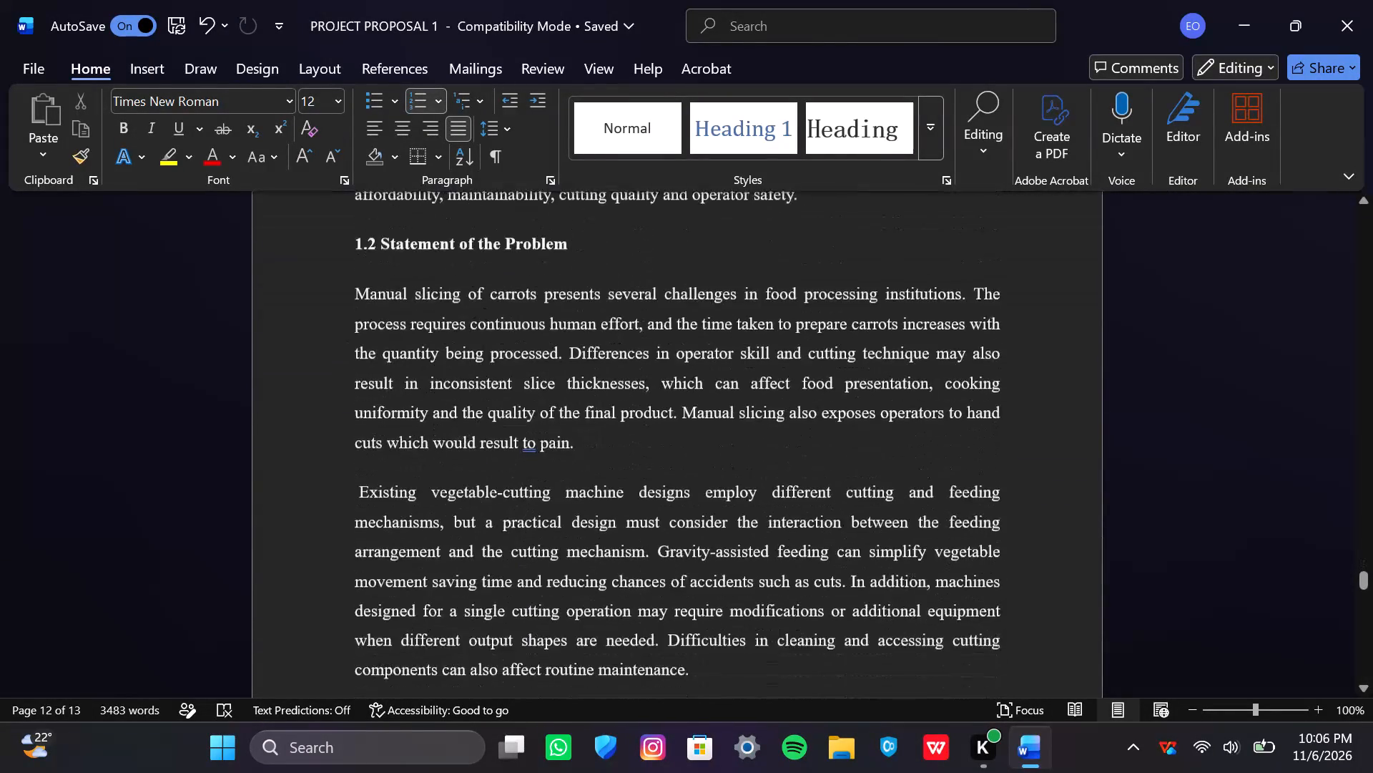
{"action": "scroll", "coordinate": [622, 380], "scroll_direction": "down", "scroll_amount": 3}
{"action": "scroll", "coordinate": [622, 380], "scroll_direction": "up", "scroll_amount": 1}
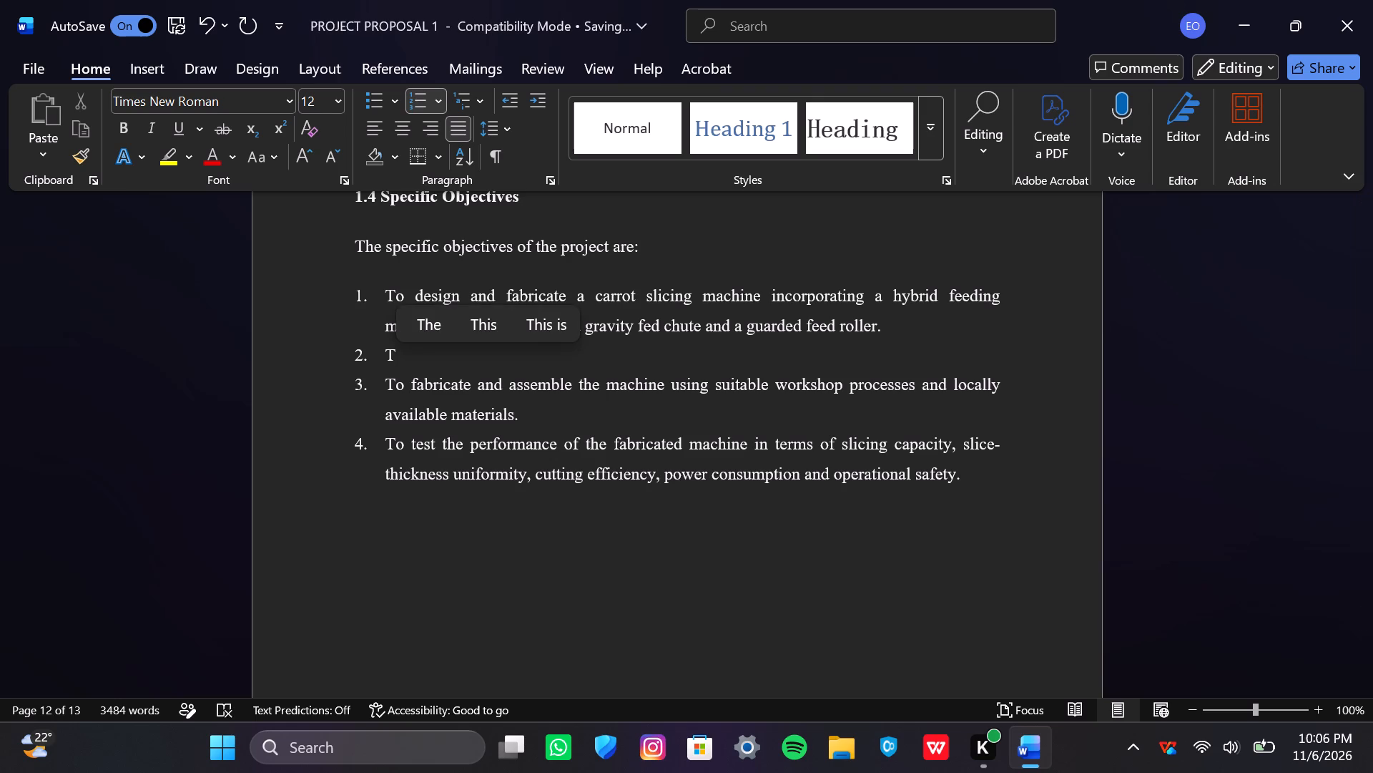
Begin the empty second specific objective with the text "To test the performance evaluation".
{"action": "key", "text": "o"}
{"action": "key", "text": "space"}
{"action": "type", "text": "test"}
{"action": "key", "text": "space"}
{"action": "type", "text": "the perd"}
{"action": "key", "text": "BackSpace"}
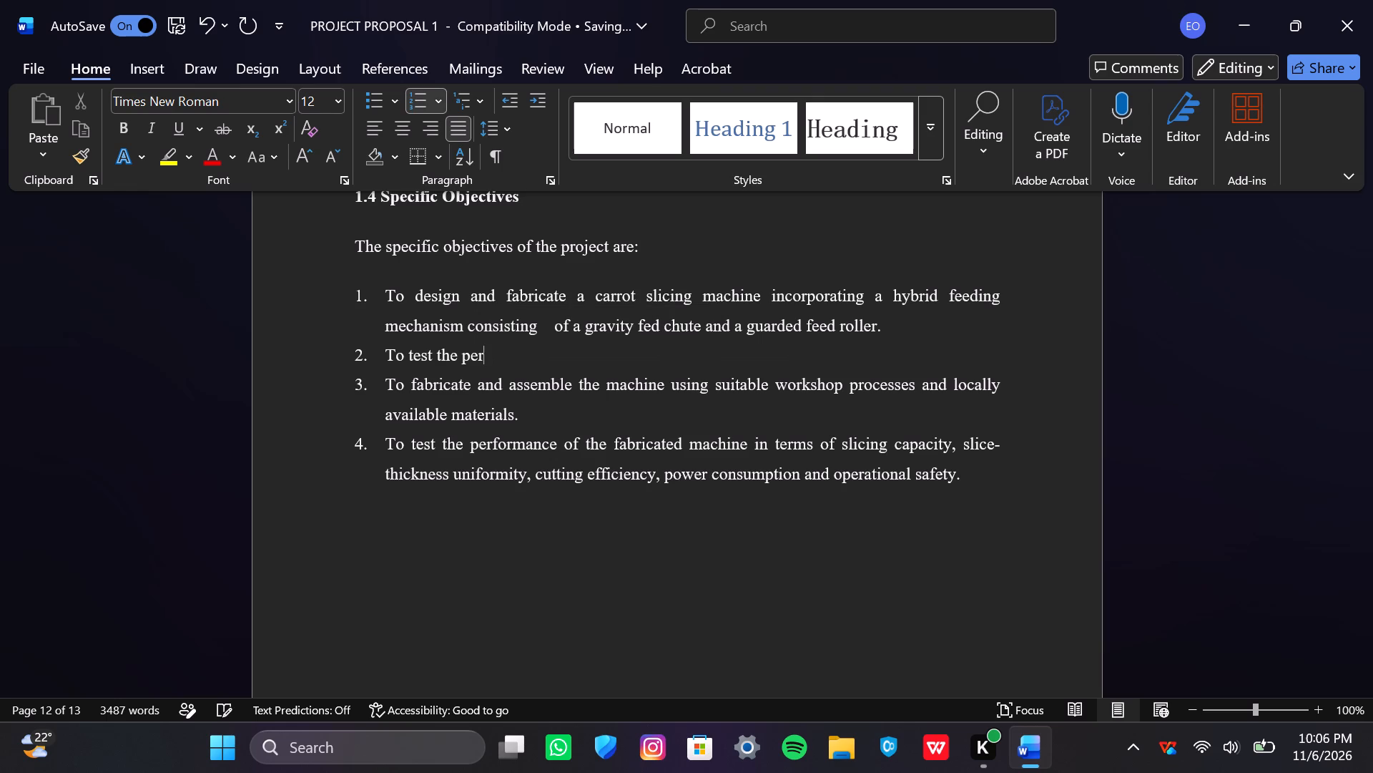
{"action": "type", "text": "formance evaluation"}
{"action": "key", "text": "space"}
Go back to the cover page to consult the project title for the wording of the second objective.
{"action": "scroll", "coordinate": [668, 407], "scroll_direction": "up", "scroll_amount": 6}
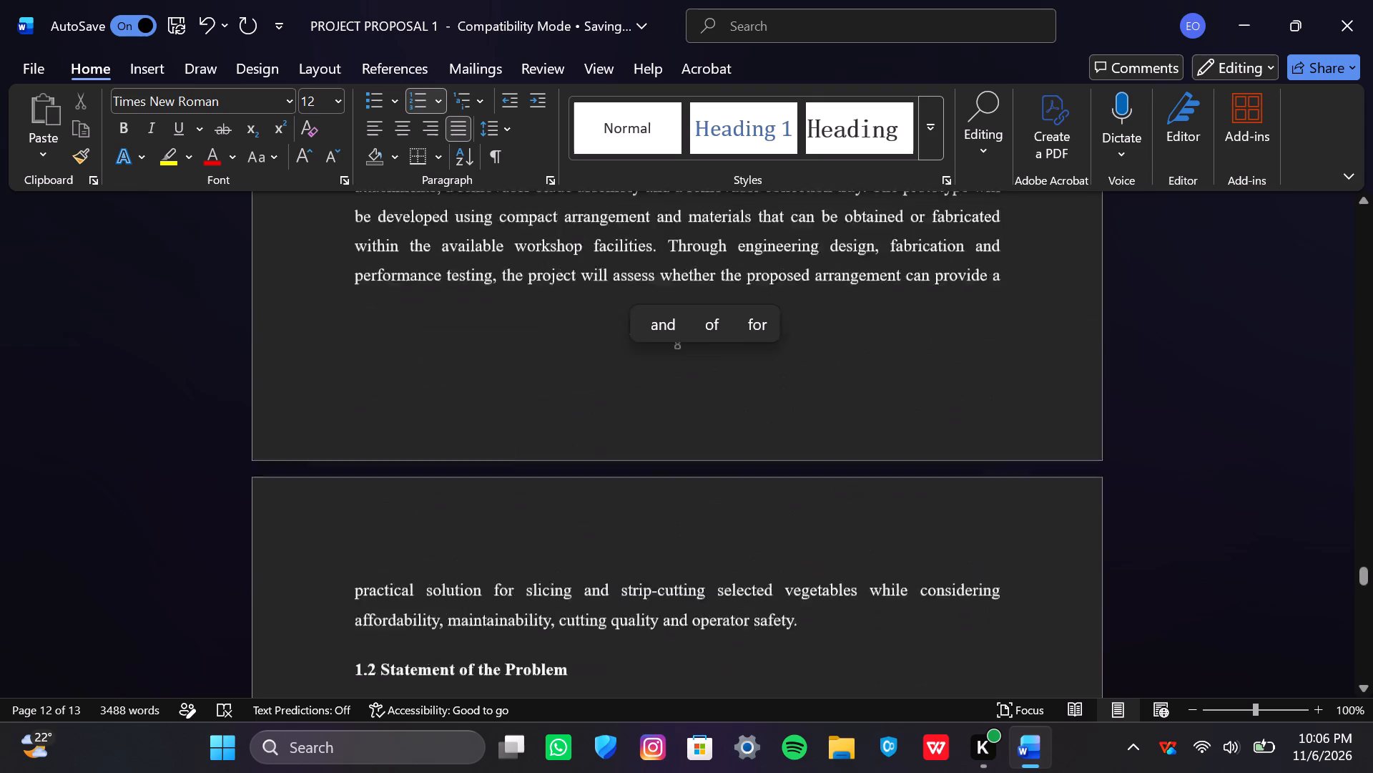
{"action": "scroll", "coordinate": [668, 407], "scroll_direction": "up", "scroll_amount": 12}
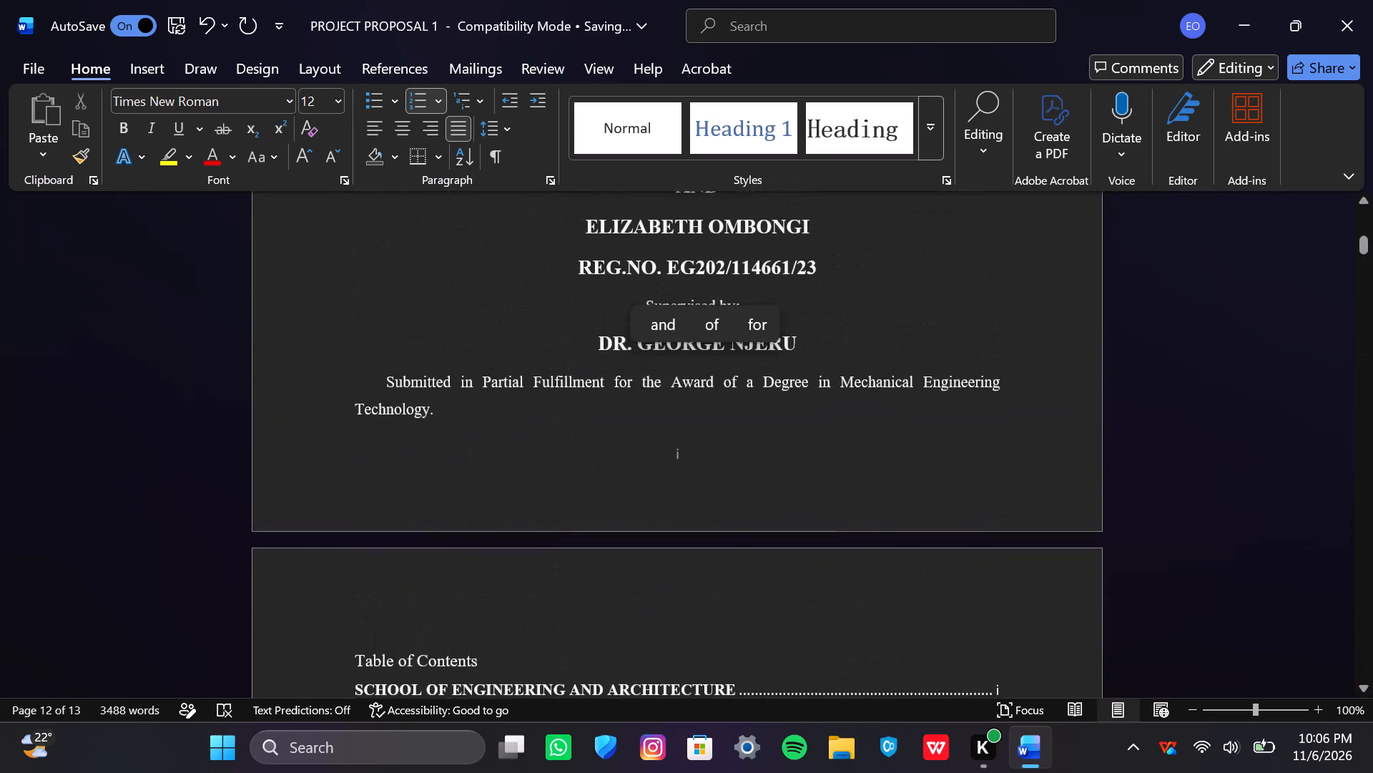
{"action": "scroll", "coordinate": [668, 407], "scroll_direction": "up", "scroll_amount": 1}
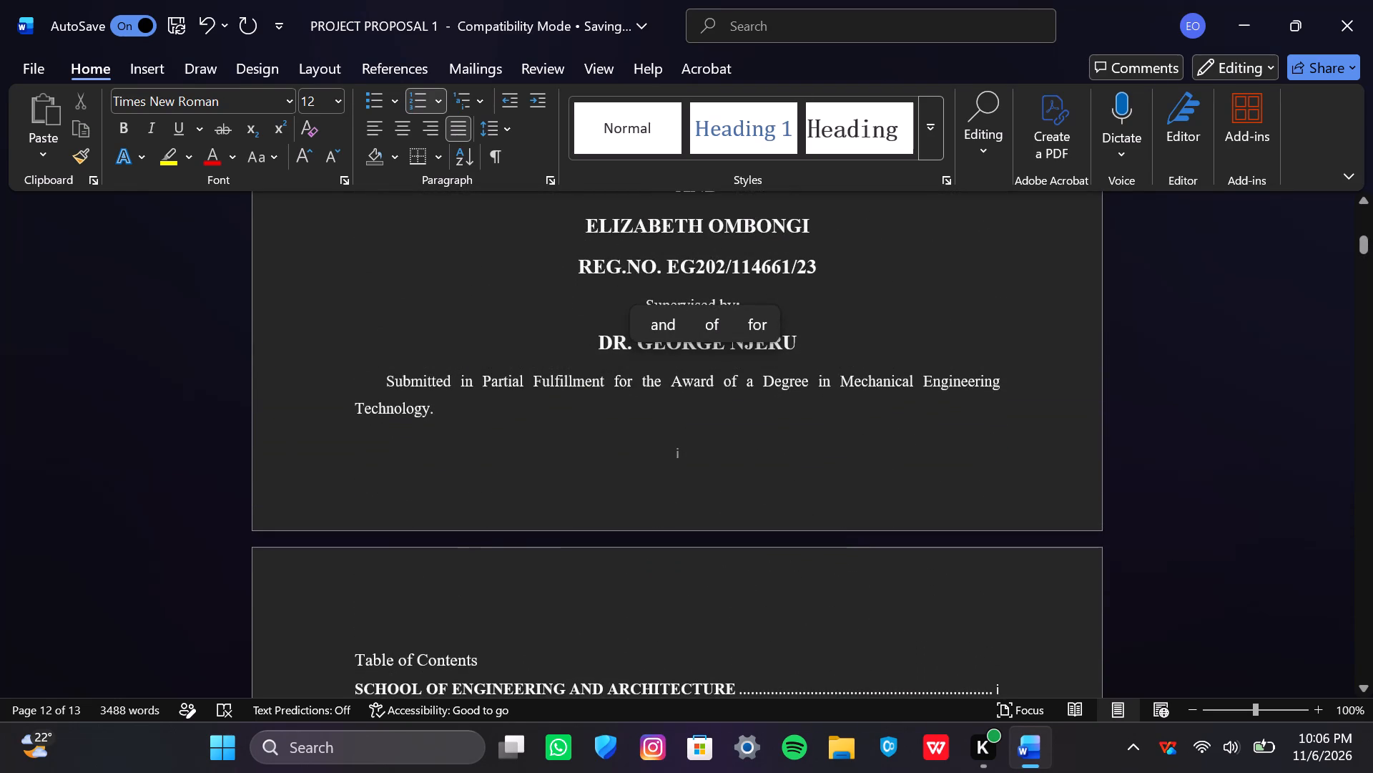
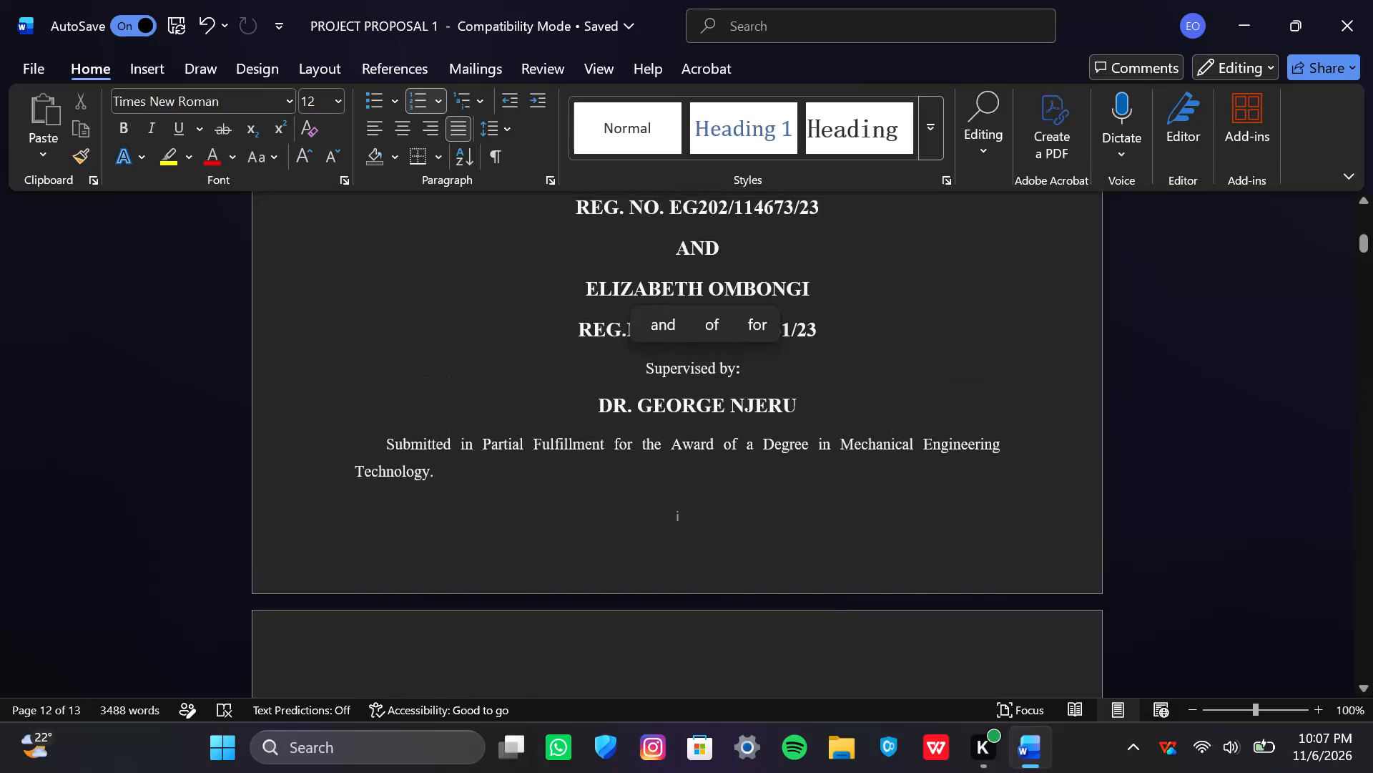
Complete the second specific objective in section 1.4 by adding "of an automatic carrot slicing machine." after "performance evaluation".
{"action": "scroll", "coordinate": [668, 407], "scroll_direction": "up", "scroll_amount": 2}
{"action": "scroll", "coordinate": [668, 407], "scroll_direction": "down", "scroll_amount": 1}
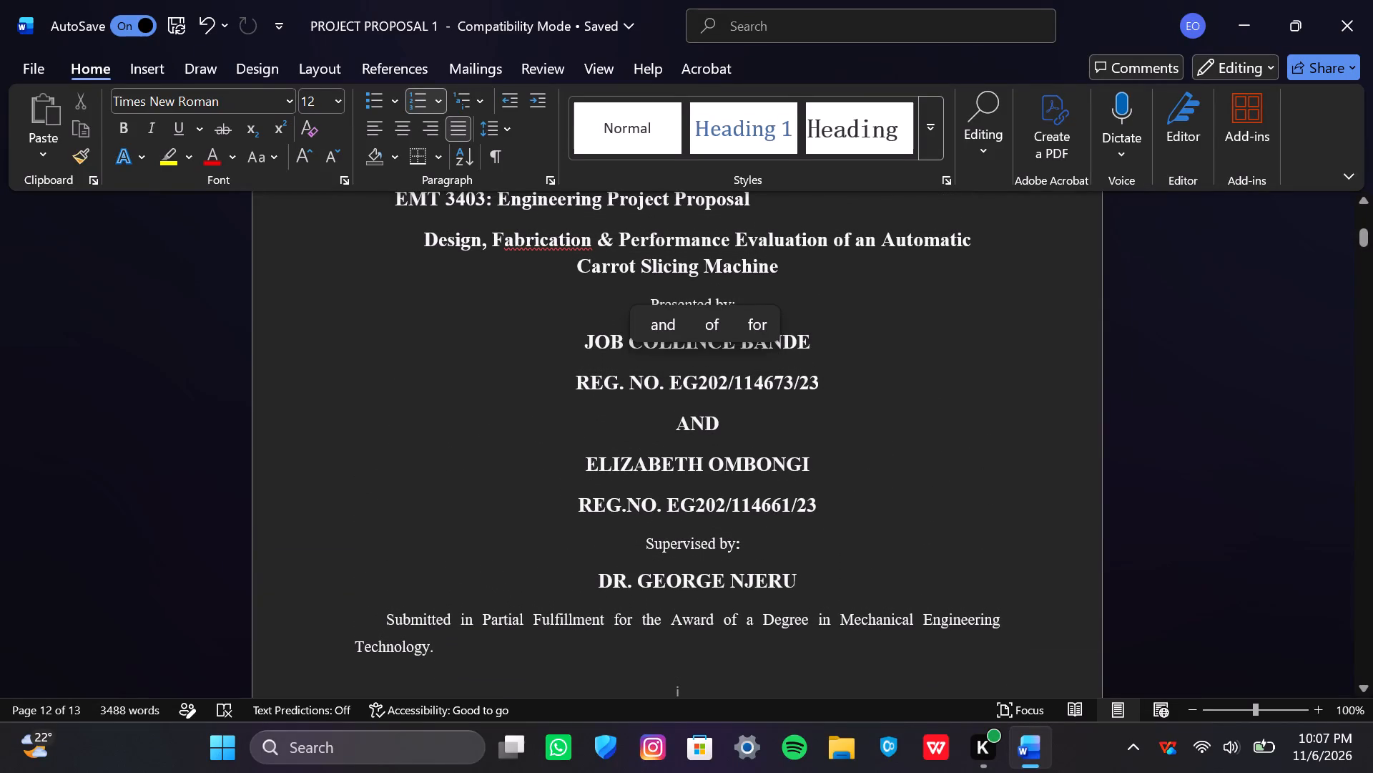
{"action": "scroll", "coordinate": [668, 407], "scroll_direction": "down", "scroll_amount": 5}
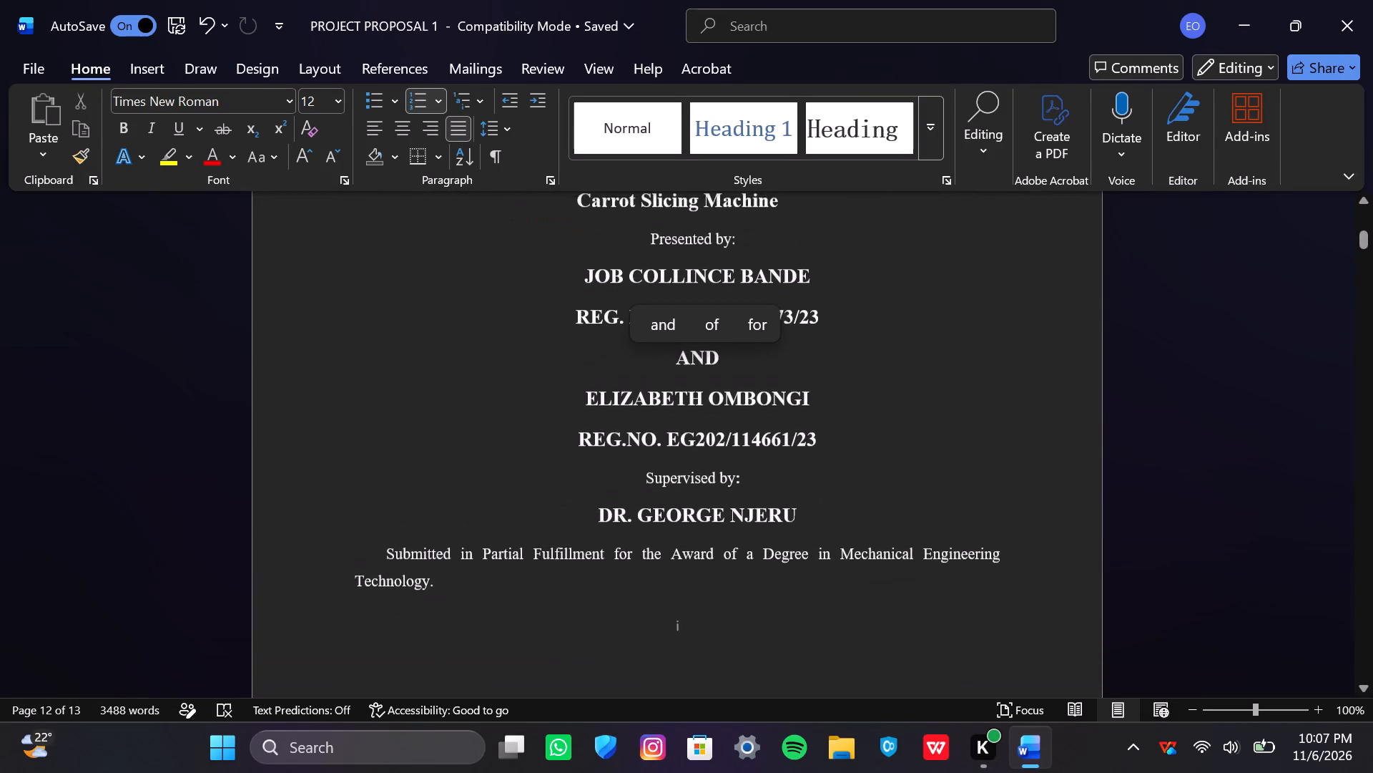
{"action": "scroll", "coordinate": [668, 407], "scroll_direction": "down", "scroll_amount": 18}
{"action": "scroll", "coordinate": [668, 407], "scroll_direction": "down", "scroll_amount": 4}
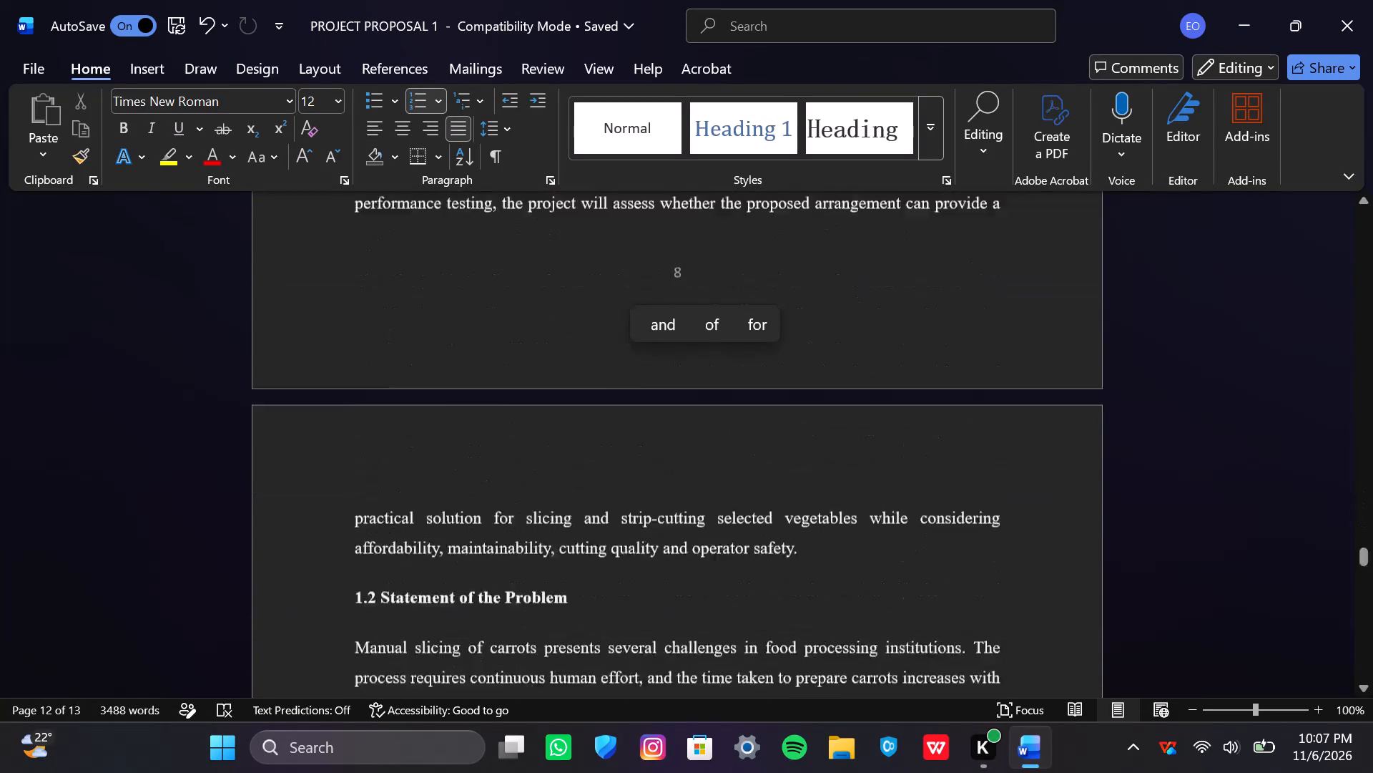
{"action": "scroll", "coordinate": [668, 407], "scroll_direction": "down", "scroll_amount": 2}
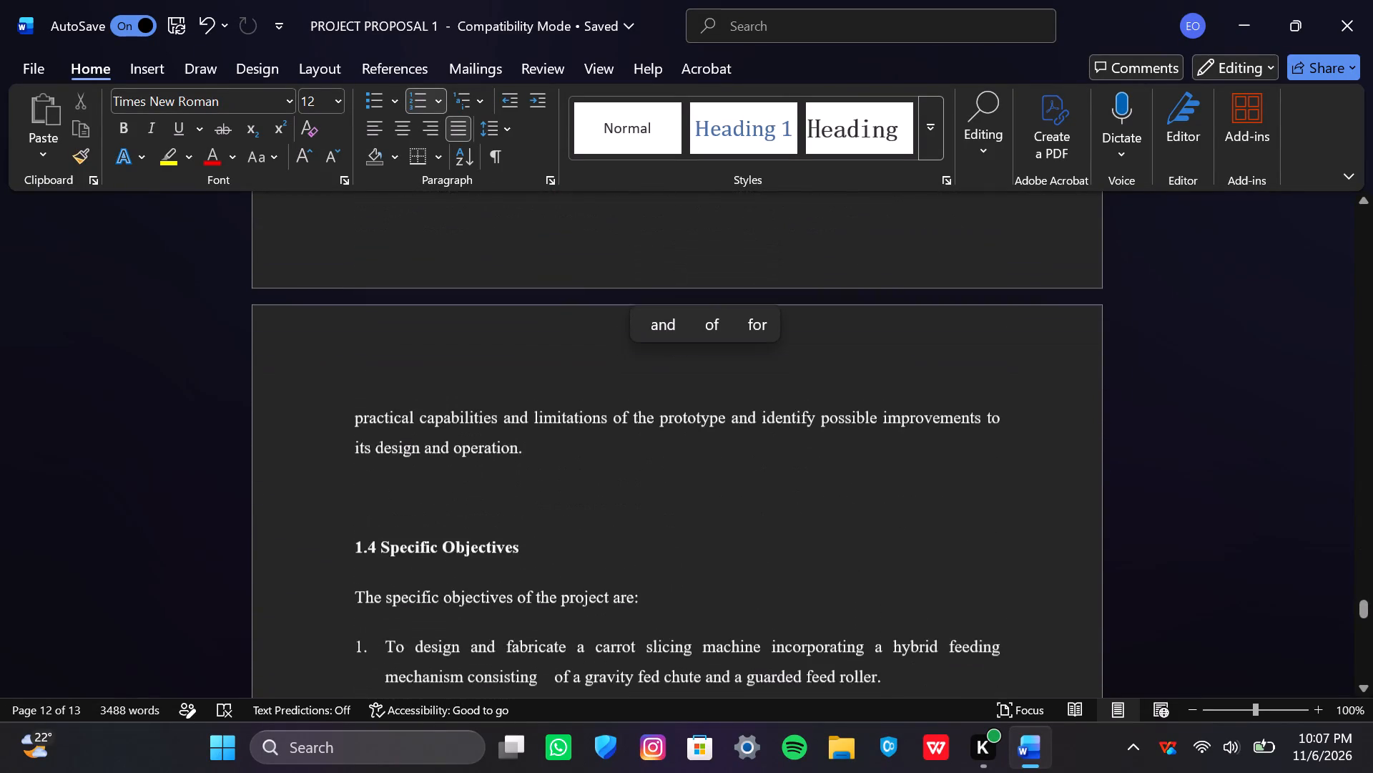
{"action": "scroll", "coordinate": [668, 407], "scroll_direction": "down", "scroll_amount": 1}
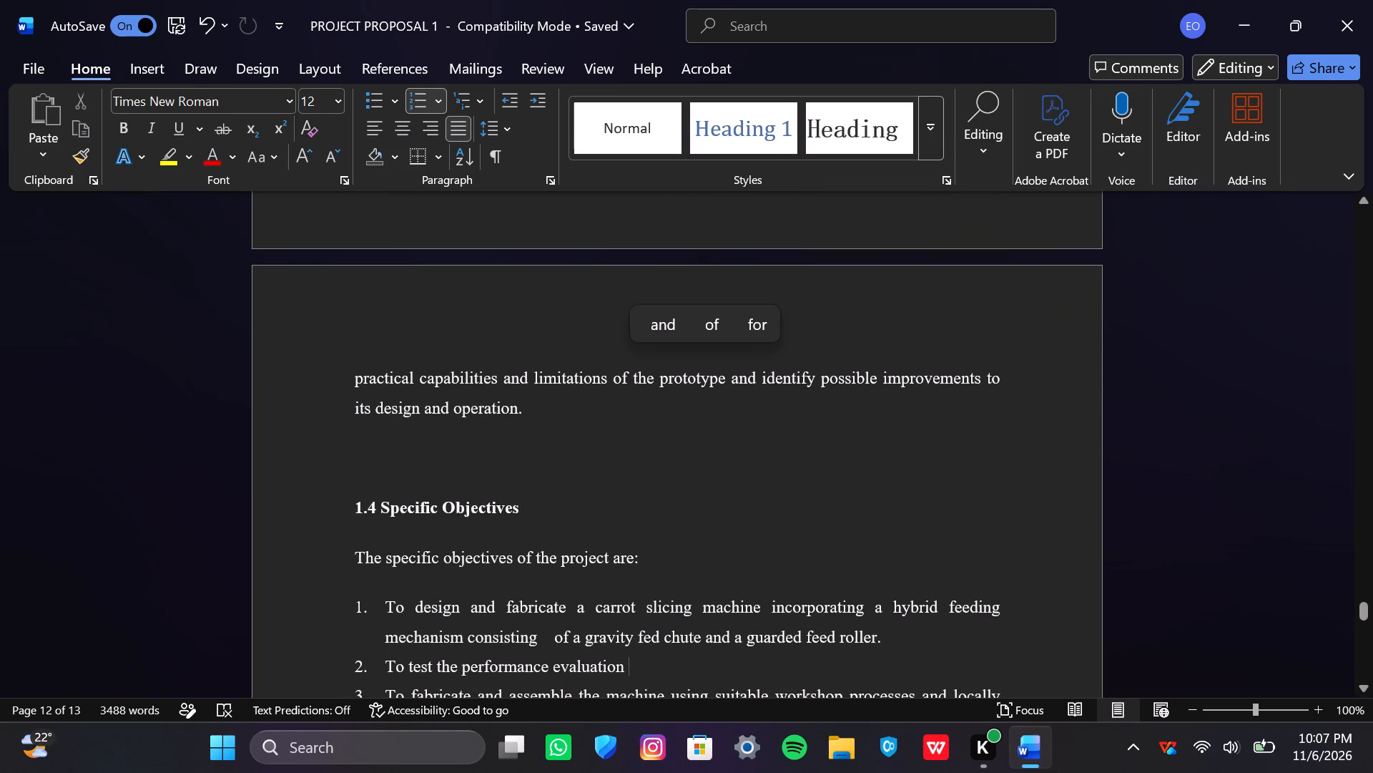
{"action": "type", "text": "of an automatic"}
{"action": "key", "text": "space"}
{"action": "type", "text": "vegetab"}
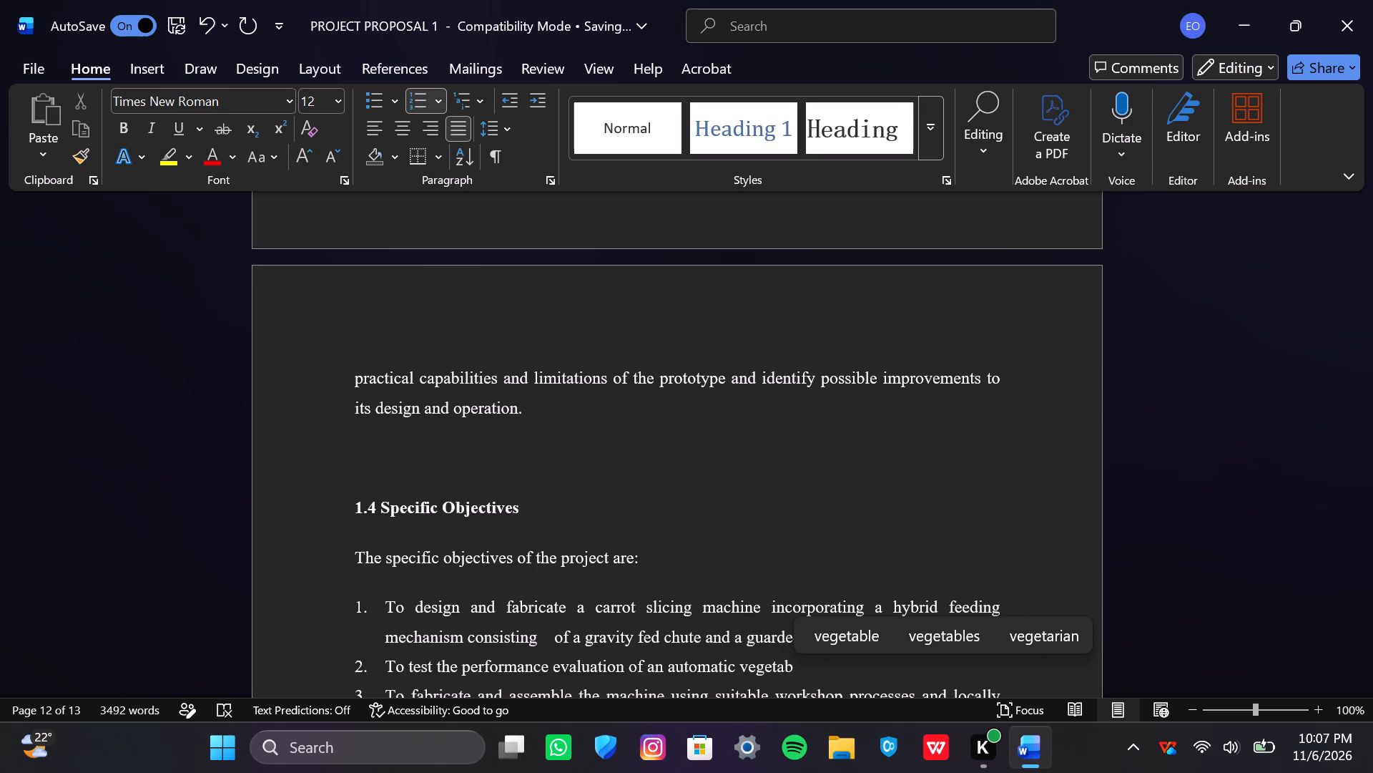
{"action": "key", "text": "BackSpace"}
{"action": "key", "text": "BackSpace"}
{"action": "key", "text": "BackSpace"}
{"action": "key", "text": "BackSpace"}
{"action": "key", "text": "BackSpace"}
{"action": "key", "text": "BackSpace"}
{"action": "key", "text": "BackSpace"}
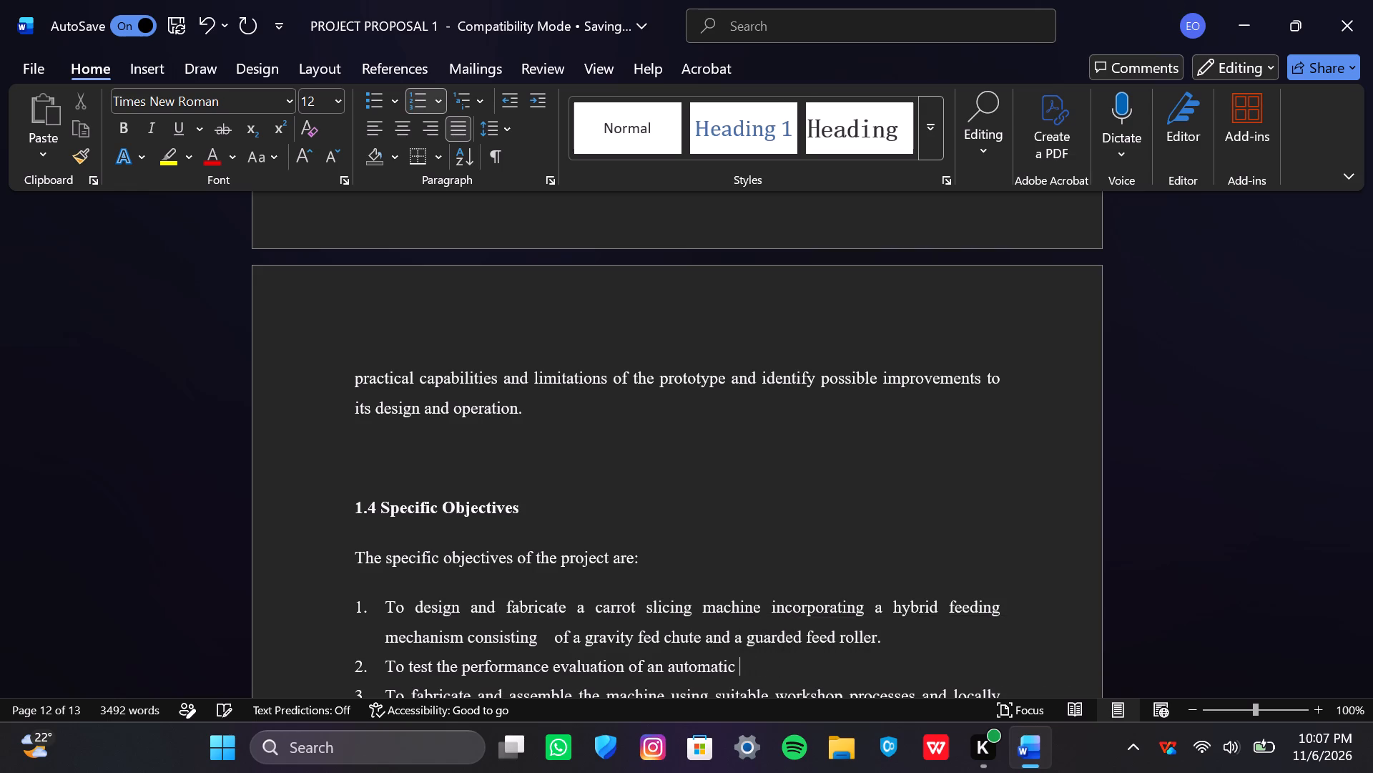
{"action": "type", "text": "carr"}
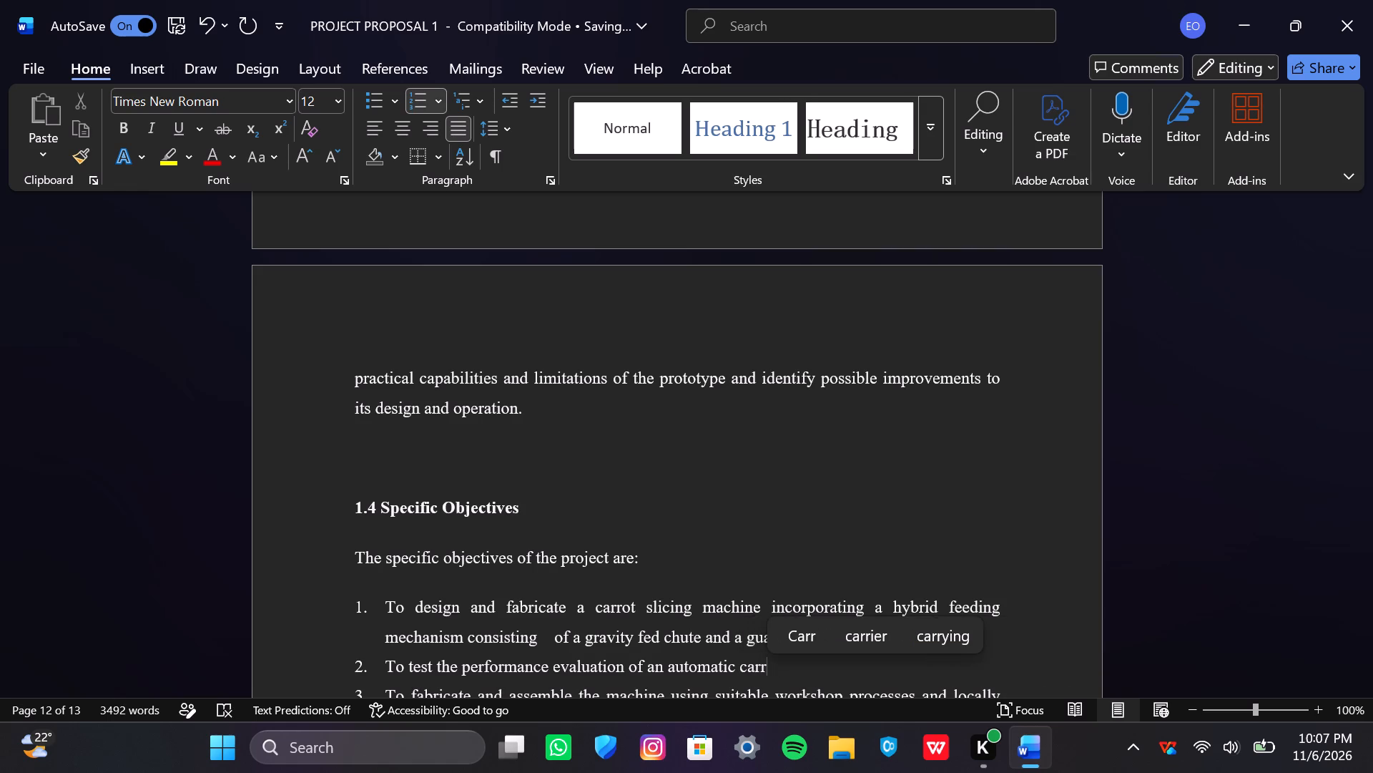
{"action": "type", "text": "ot"}
{"action": "key", "text": "space"}
{"action": "type", "text": "slicing machine"}
{"action": "key", "text": "period"}
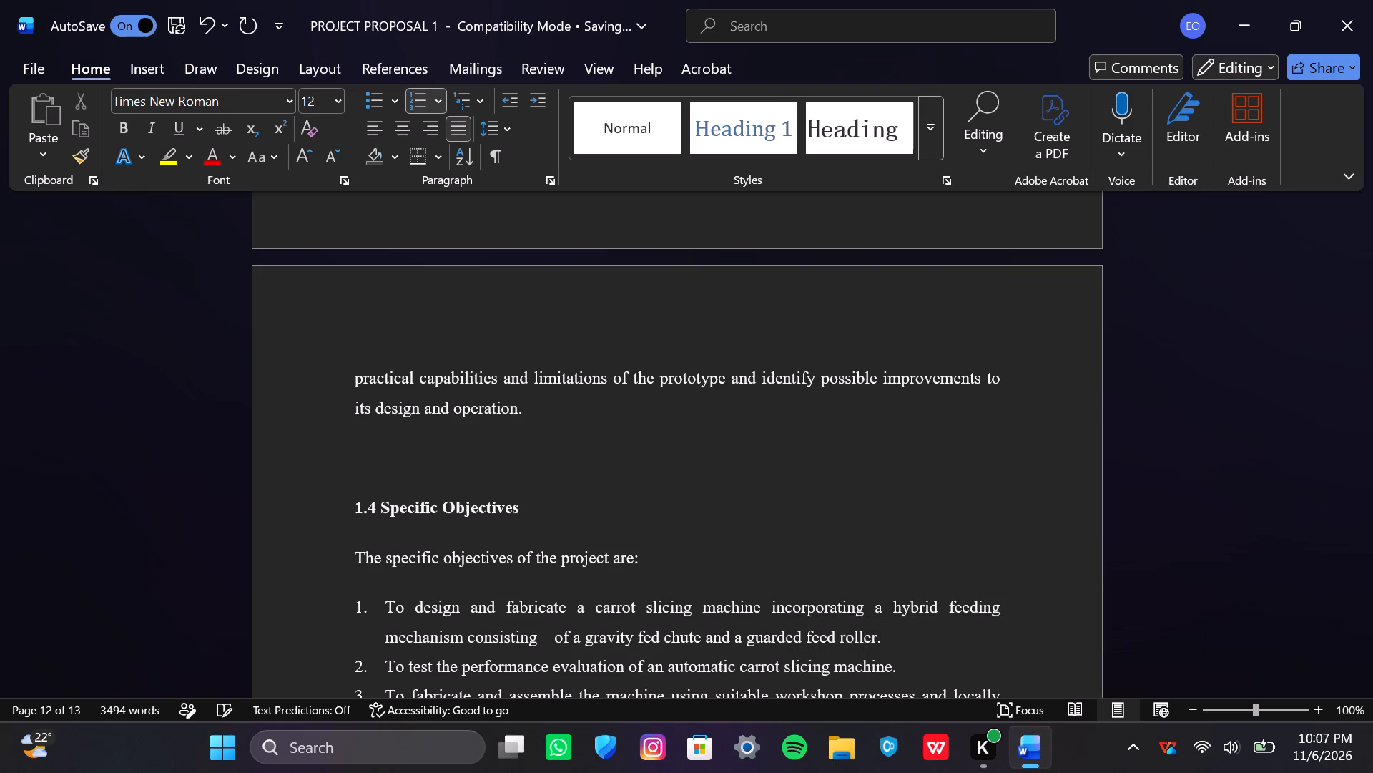
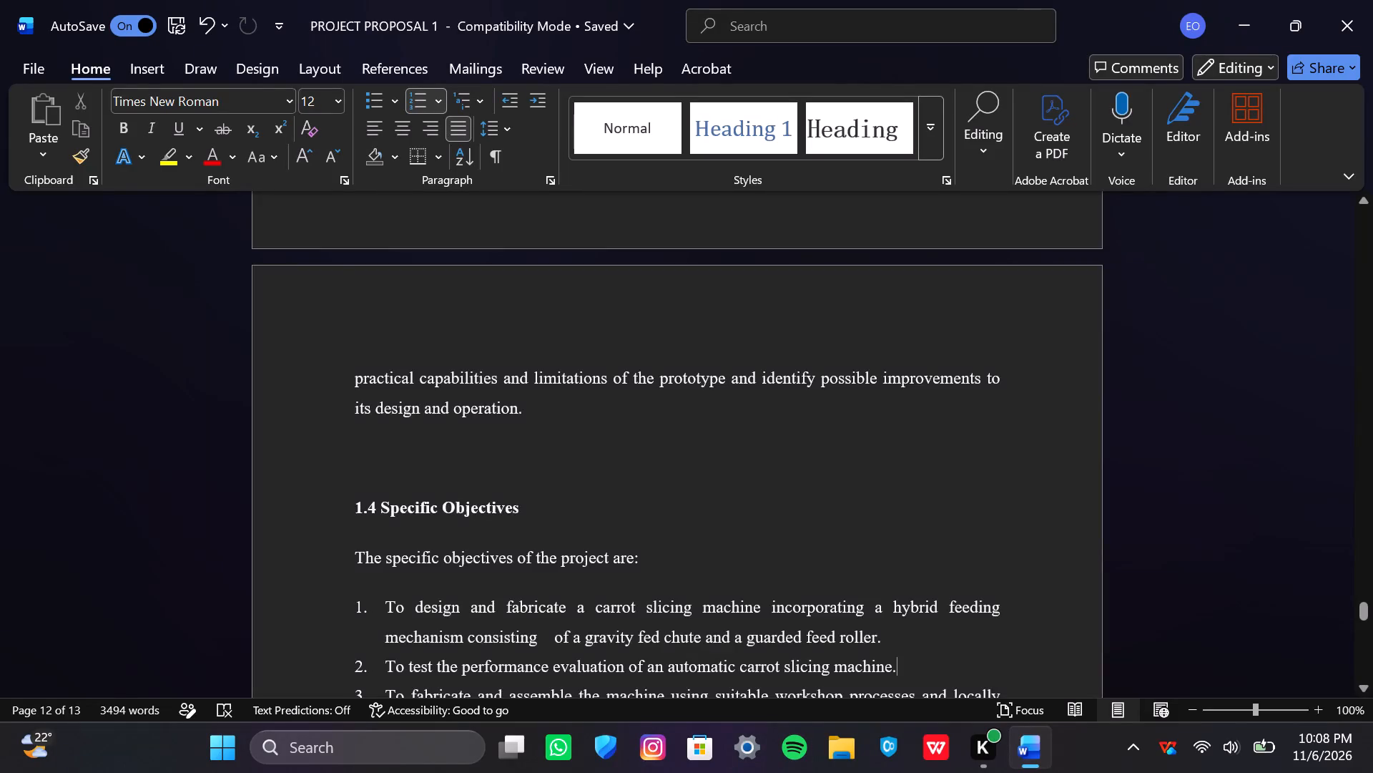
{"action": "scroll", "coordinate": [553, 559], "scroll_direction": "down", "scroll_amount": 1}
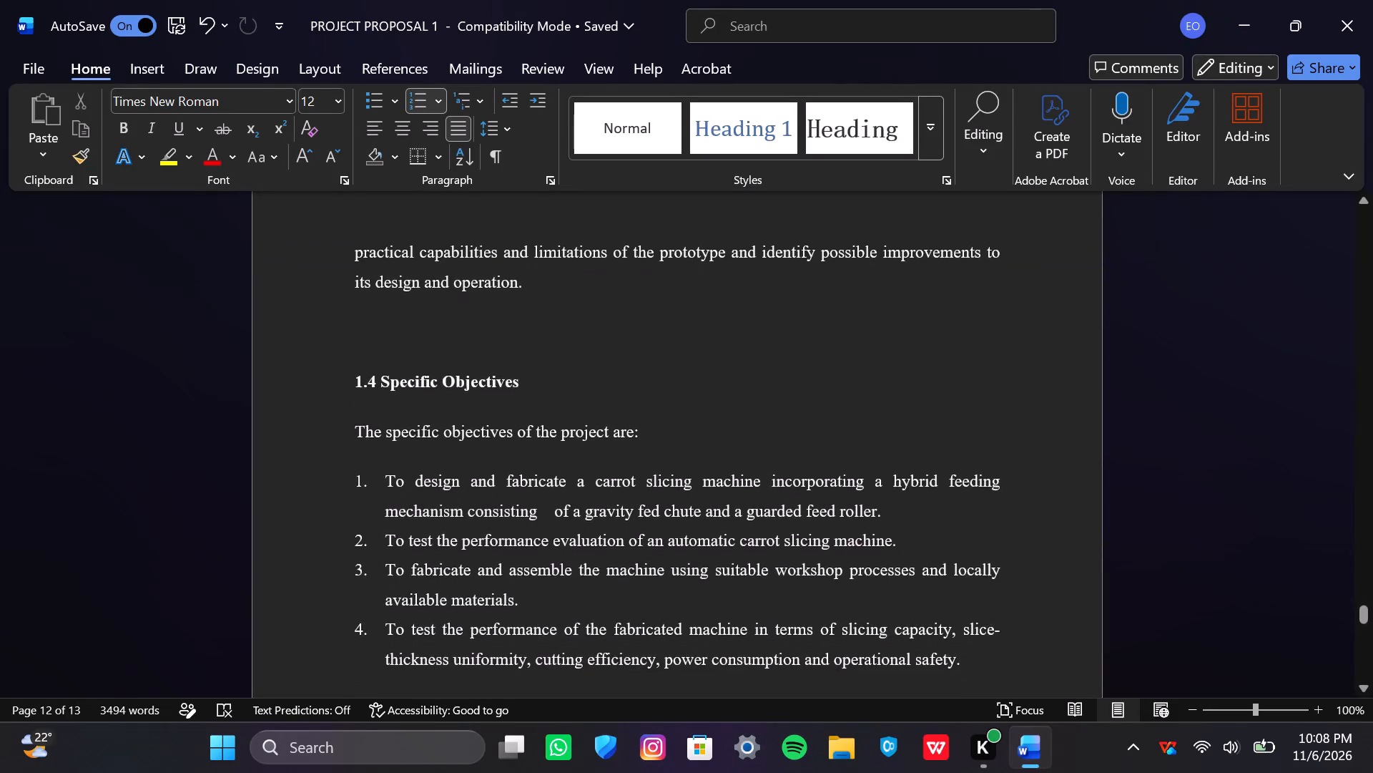
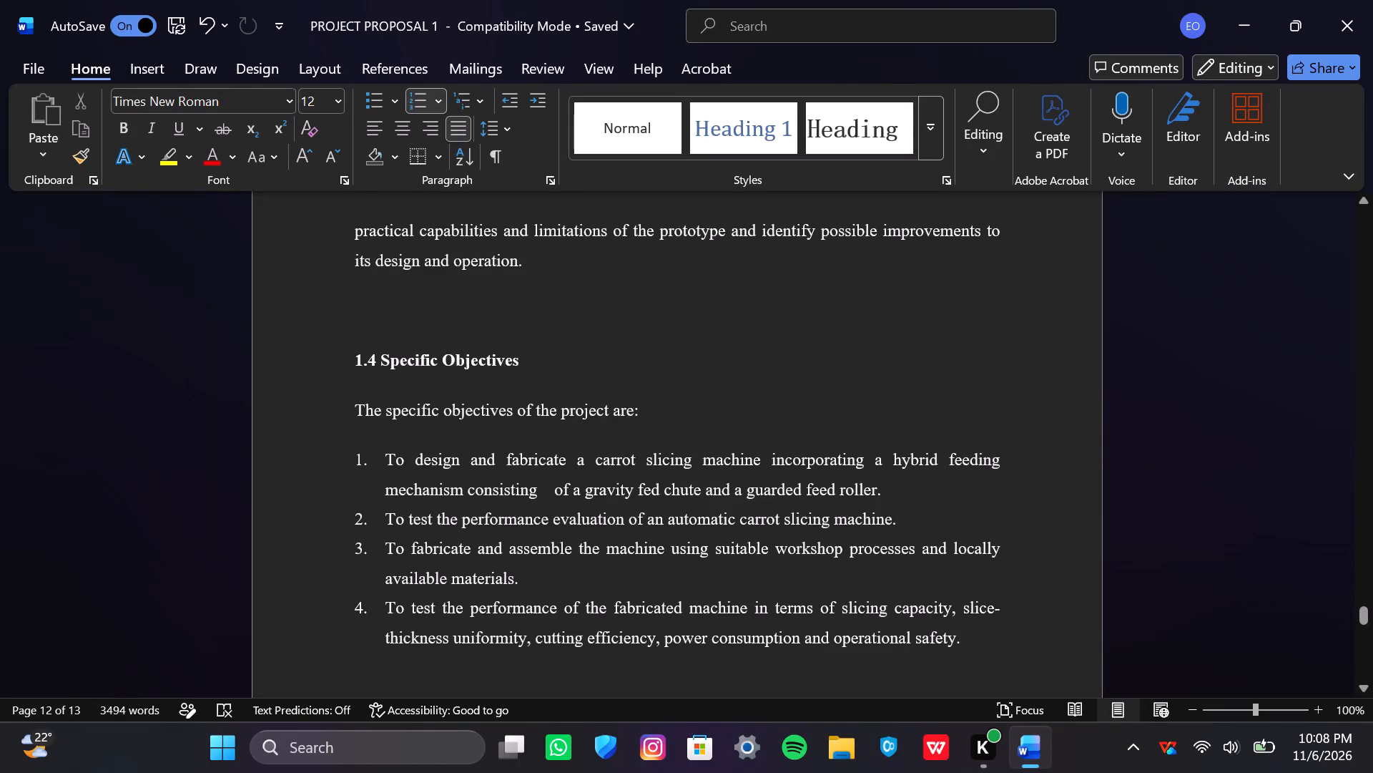
Delete the second specific objective, about testing the performance evaluation of an automatic carrot slicing machine, including its list number.
{"action": "scroll", "coordinate": [671, 412], "scroll_direction": "down", "scroll_amount": 2}
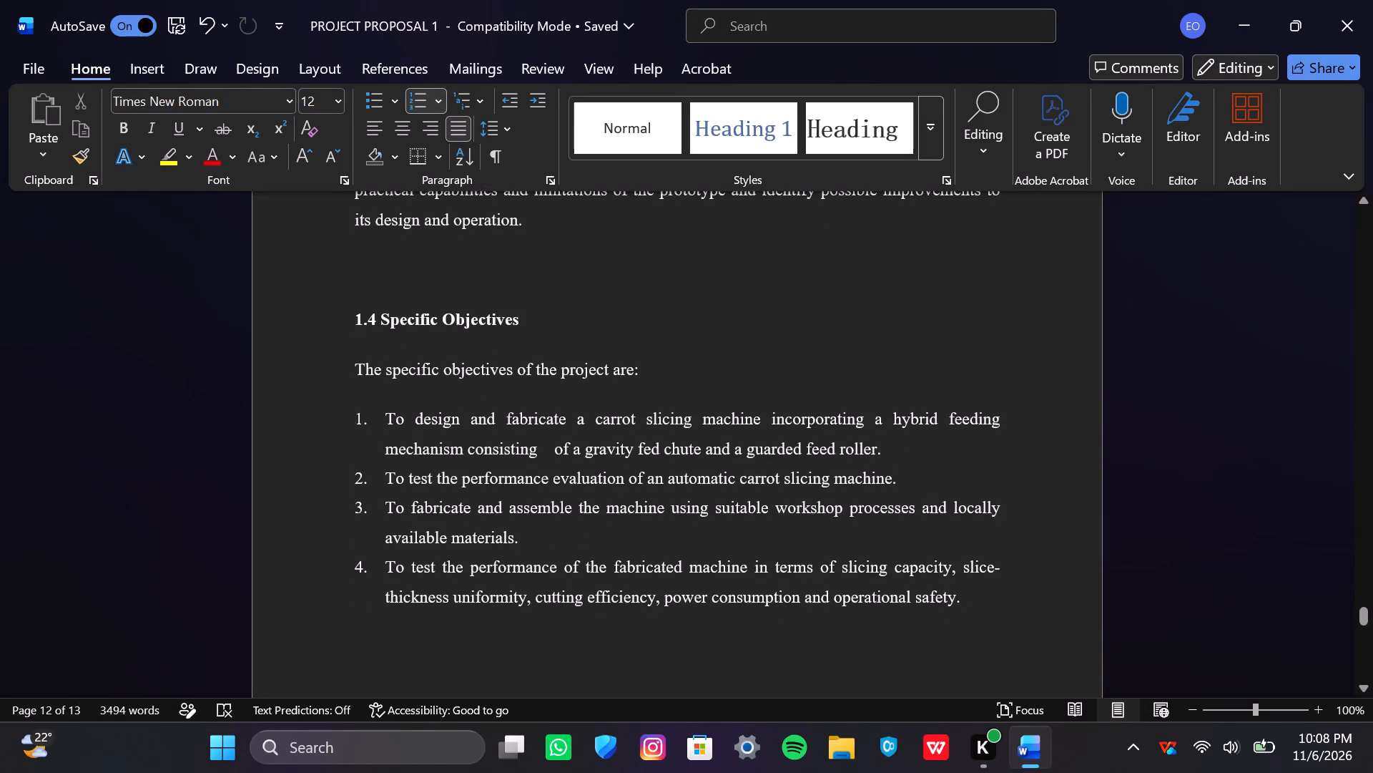
{"action": "scroll", "coordinate": [671, 412], "scroll_direction": "down", "scroll_amount": 1}
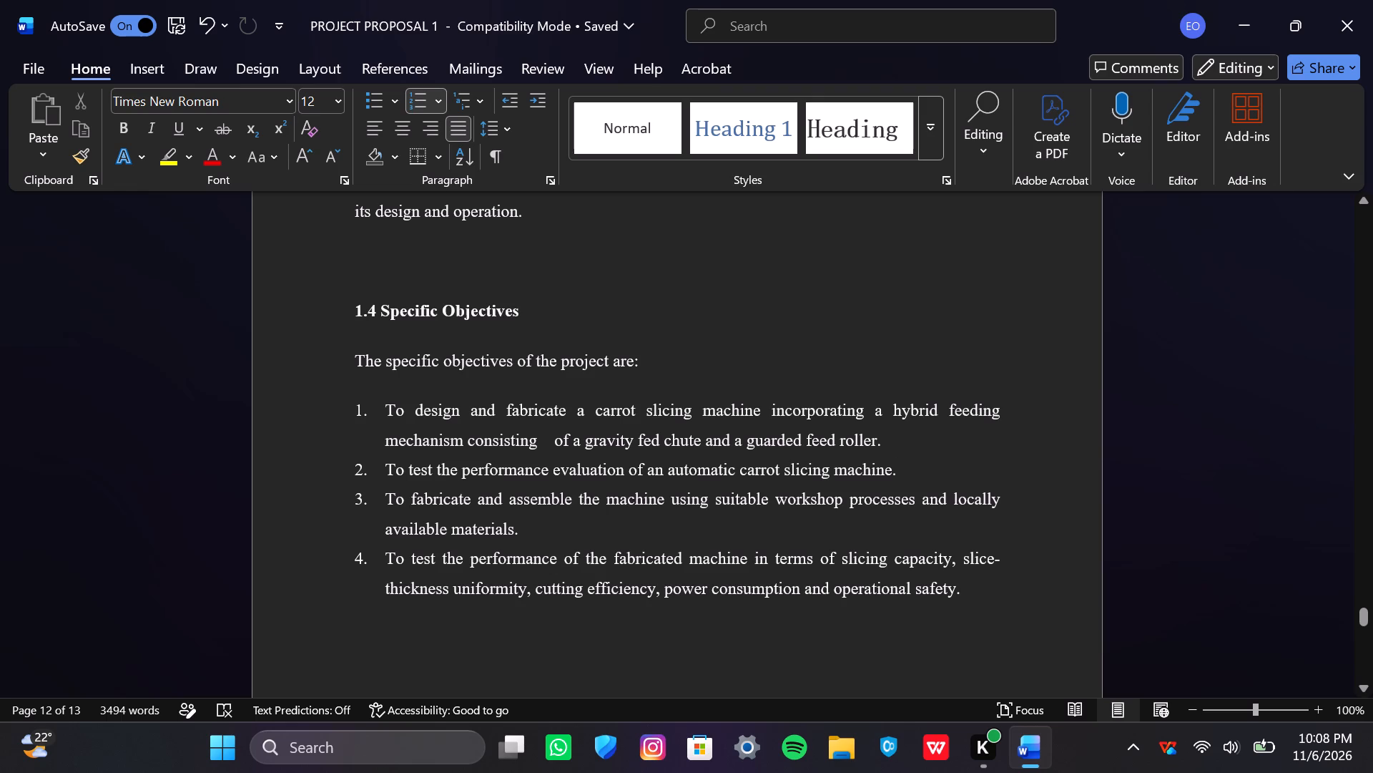
{"action": "left_click", "coordinate": [900, 474]}
{"action": "key", "text": "BackSpace"}
{"action": "key", "text": "BackSpace"}
{"action": "key", "text": "BackSpace"}
{"action": "key", "text": "BackSpace"}
{"action": "key", "text": "BackSpace"}
{"action": "key", "text": "BackSpace"}
{"action": "key", "text": "BackSpace"}
{"action": "key", "text": "BackSpace"}
{"action": "key", "text": "BackSpace"}
{"action": "key", "text": "BackSpace"}
{"action": "key", "text": "BackSpace"}
{"action": "key", "text": "BackSpace"}
{"action": "key", "text": "BackSpace"}
{"action": "key", "text": "BackSpace"}
{"action": "key", "text": "BackSpace"}
{"action": "key", "text": "BackSpace"}
{"action": "key", "text": "BackSpace"}
{"action": "key", "text": "BackSpace"}
{"action": "key", "text": "BackSpace"}
{"action": "key", "text": "BackSpace"}
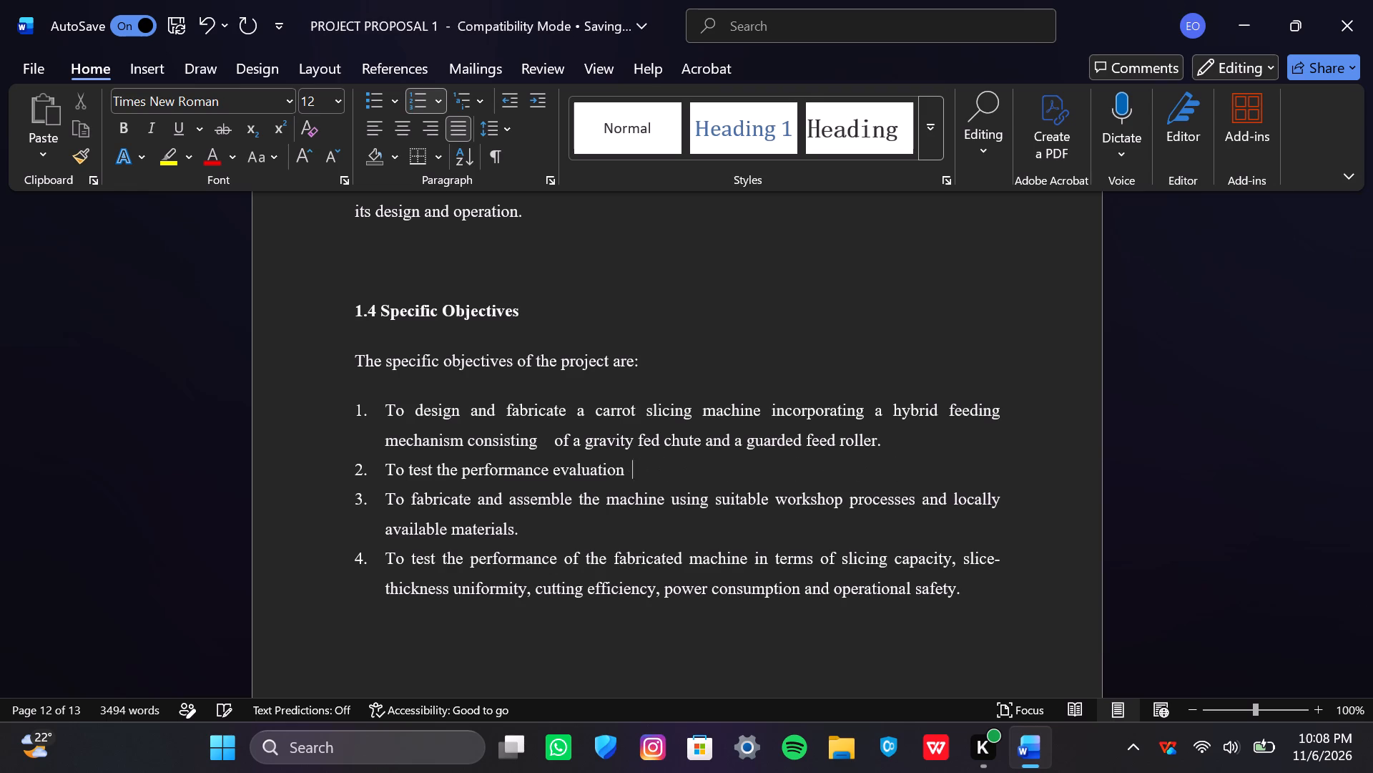
{"action": "key", "text": "BackSpace"}
{"action": "key", "text": "BackSpace"}
{"action": "key", "text": "BackSpace"}
{"action": "key", "text": "BackSpace"}
{"action": "key", "text": "BackSpace"}
{"action": "key", "text": "BackSpace"}
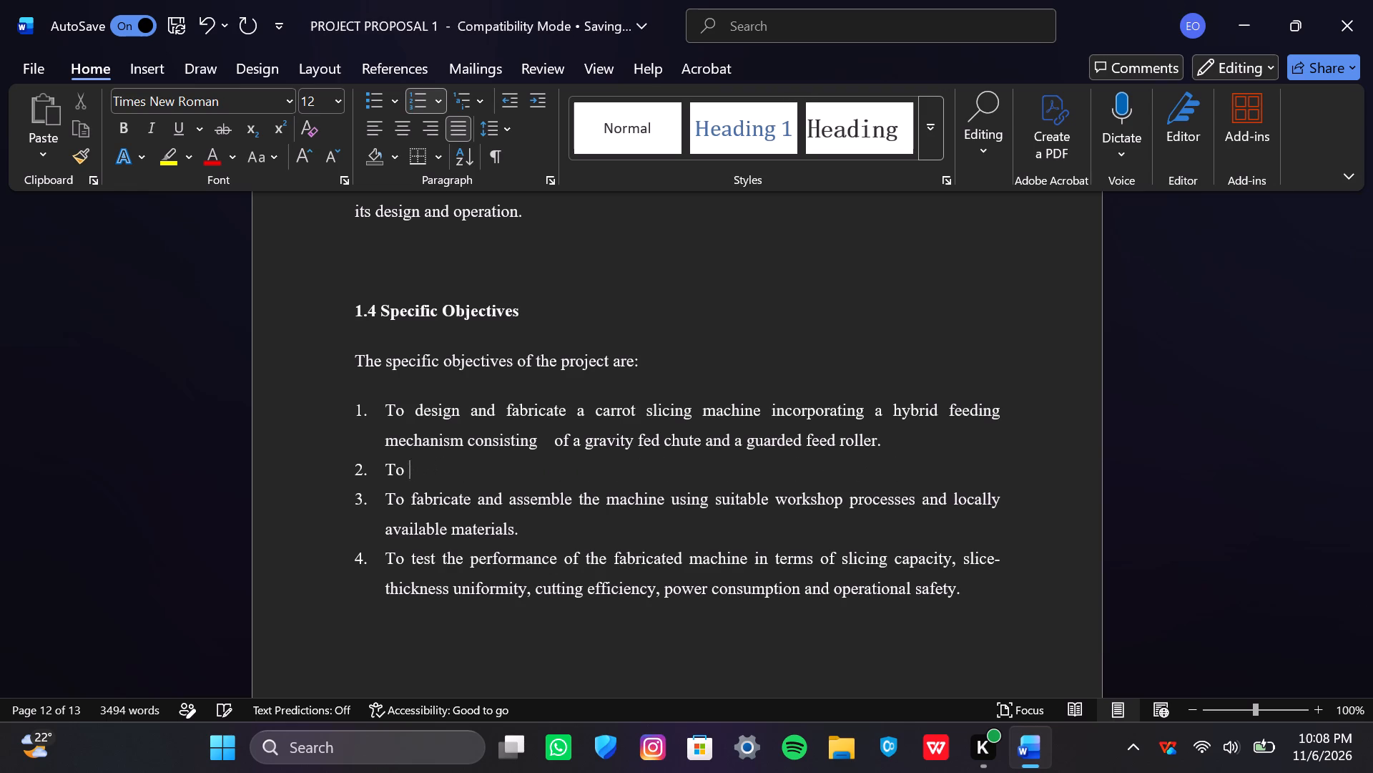
{"action": "key", "text": "BackSpace"}
{"action": "key", "text": "BackSpace"}
{"action": "key", "text": "BackSpace"}
{"action": "key", "text": "BackSpace"}
{"action": "key", "text": "BackSpace"}
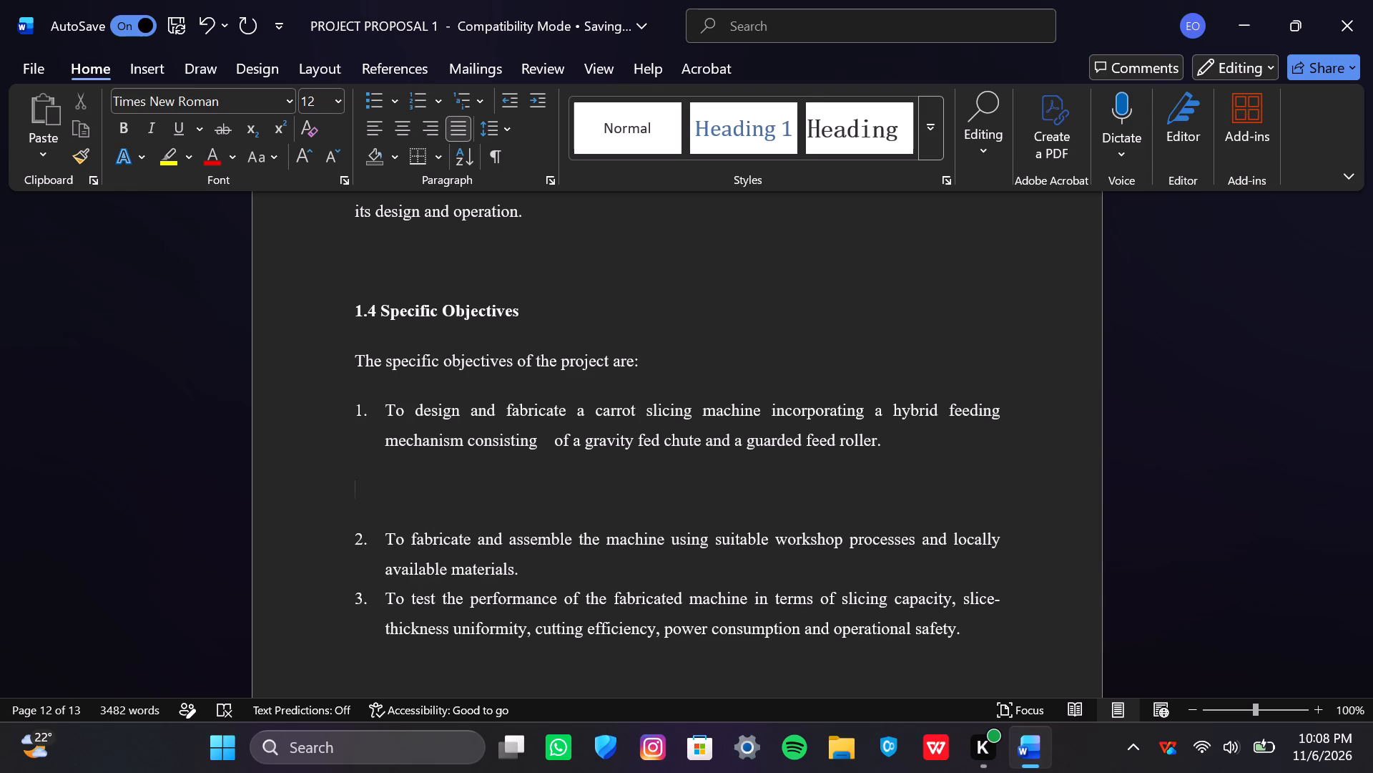
{"action": "key", "text": "BackSpace"}
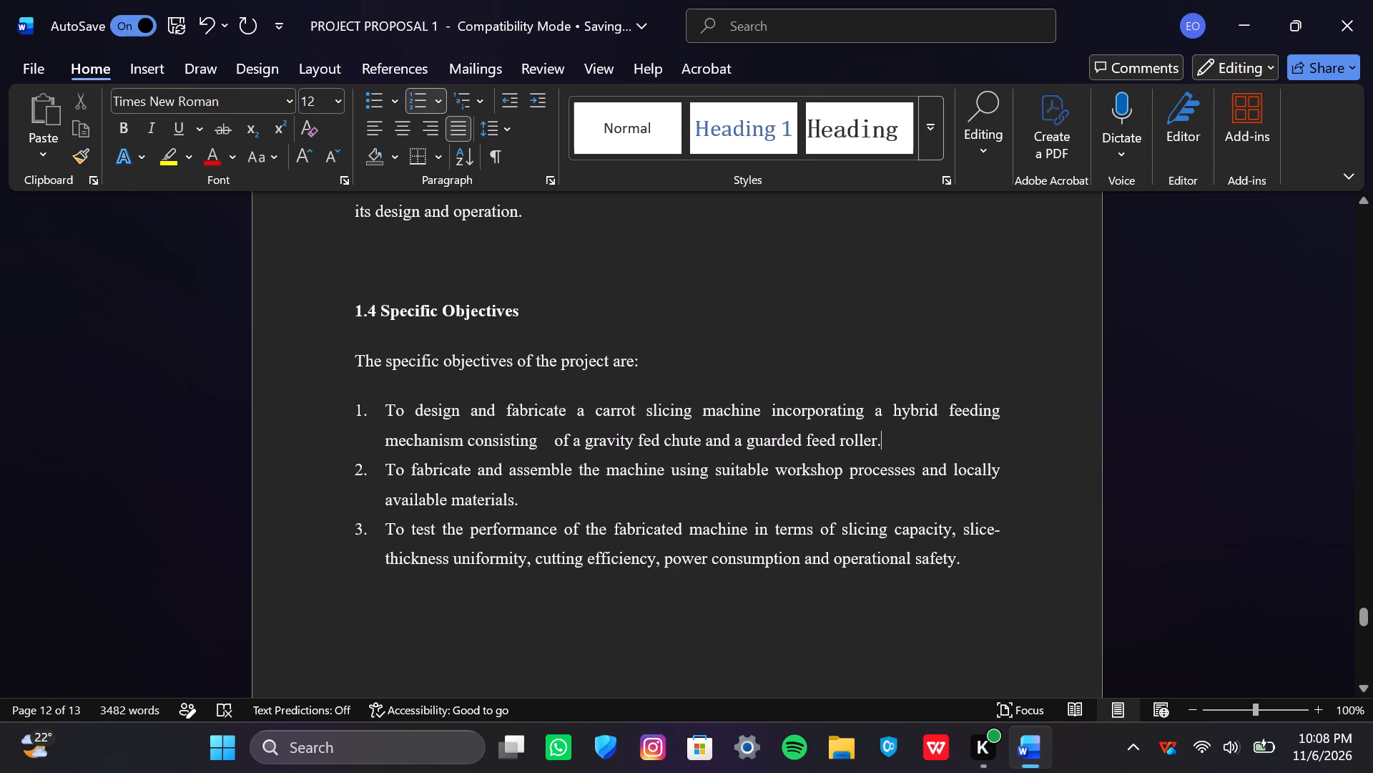
Shorten the last specific objective, on testing the fabricated machine, to "To test the performance and".
{"action": "left_click", "coordinate": [558, 501]}
{"action": "left_click", "coordinate": [964, 559]}
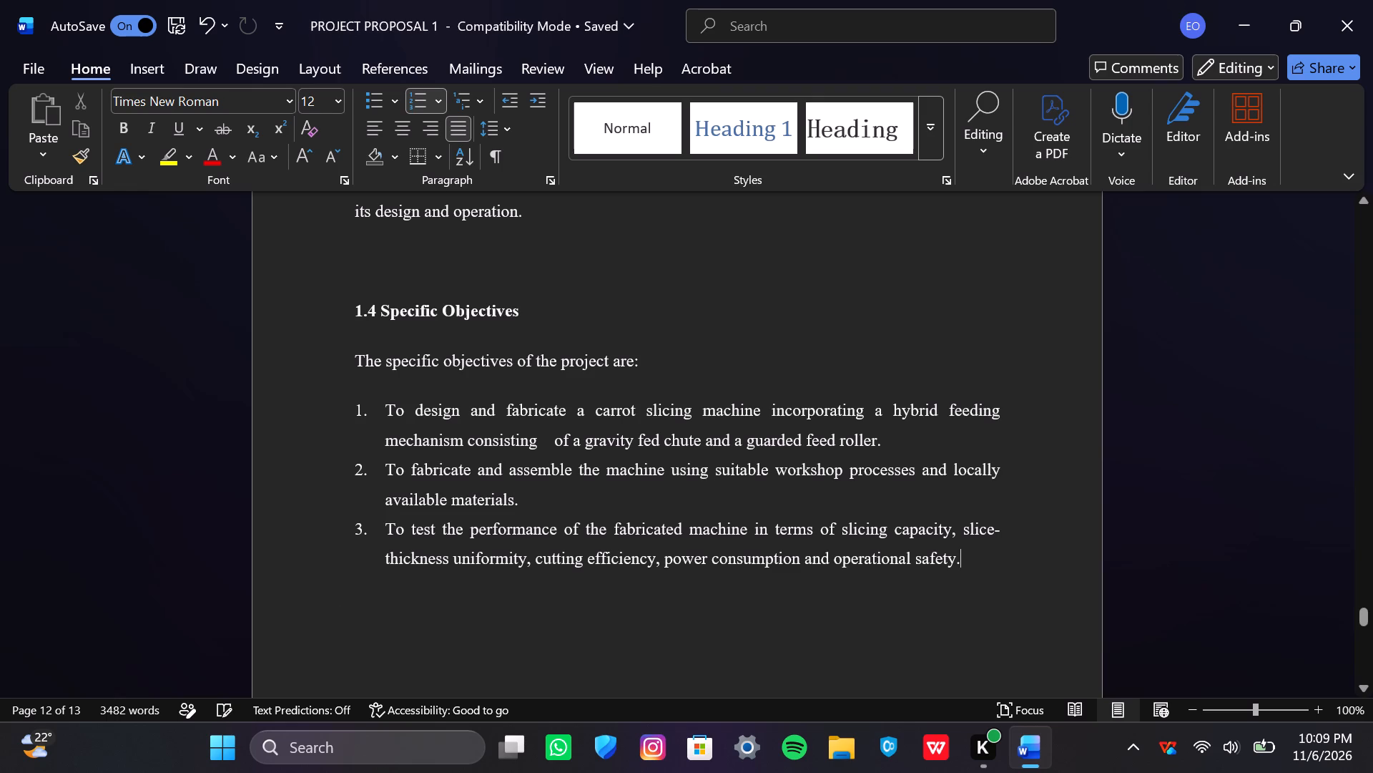
{"action": "key", "text": "BackSpace"}
{"action": "key", "text": "BackSpace"}
{"action": "key", "text": "BackSpace"}
{"action": "key", "text": "BackSpace"}
{"action": "key", "text": "BackSpace"}
{"action": "key", "text": "BackSpace"}
{"action": "key", "text": "BackSpace"}
{"action": "key", "text": "BackSpace"}
{"action": "key", "text": "BackSpace"}
{"action": "key", "text": "BackSpace"}
{"action": "key", "text": "BackSpace"}
{"action": "key", "text": "BackSpace"}
{"action": "key", "text": "BackSpace"}
{"action": "key", "text": "BackSpace"}
{"action": "key", "text": "BackSpace"}
{"action": "key", "text": "BackSpace"}
{"action": "key", "text": "BackSpace"}
{"action": "key", "text": "BackSpace"}
{"action": "key", "text": "BackSpace"}
{"action": "key", "text": "BackSpace"}
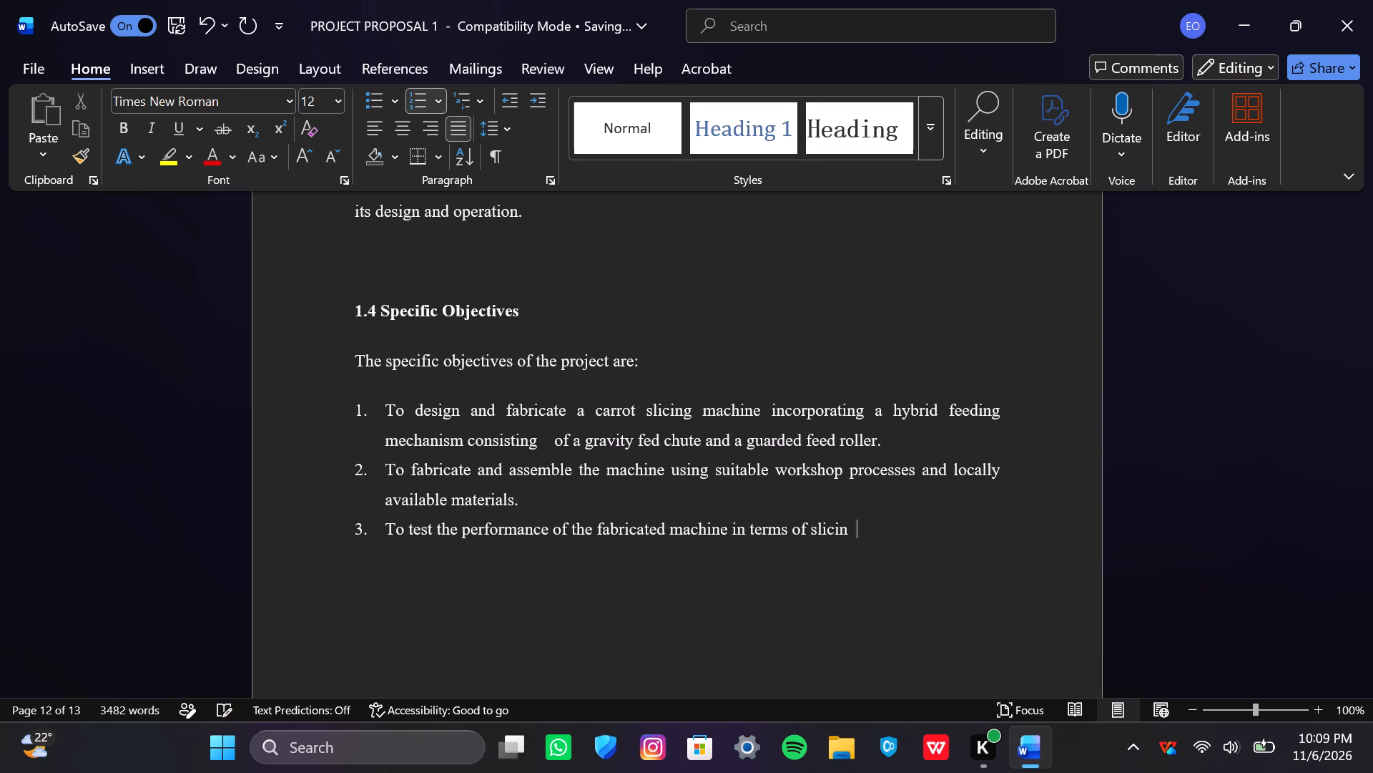
{"action": "key", "text": "BackSpace"}
{"action": "key", "text": "BackSpace"}
{"action": "key", "text": "BackSpace"}
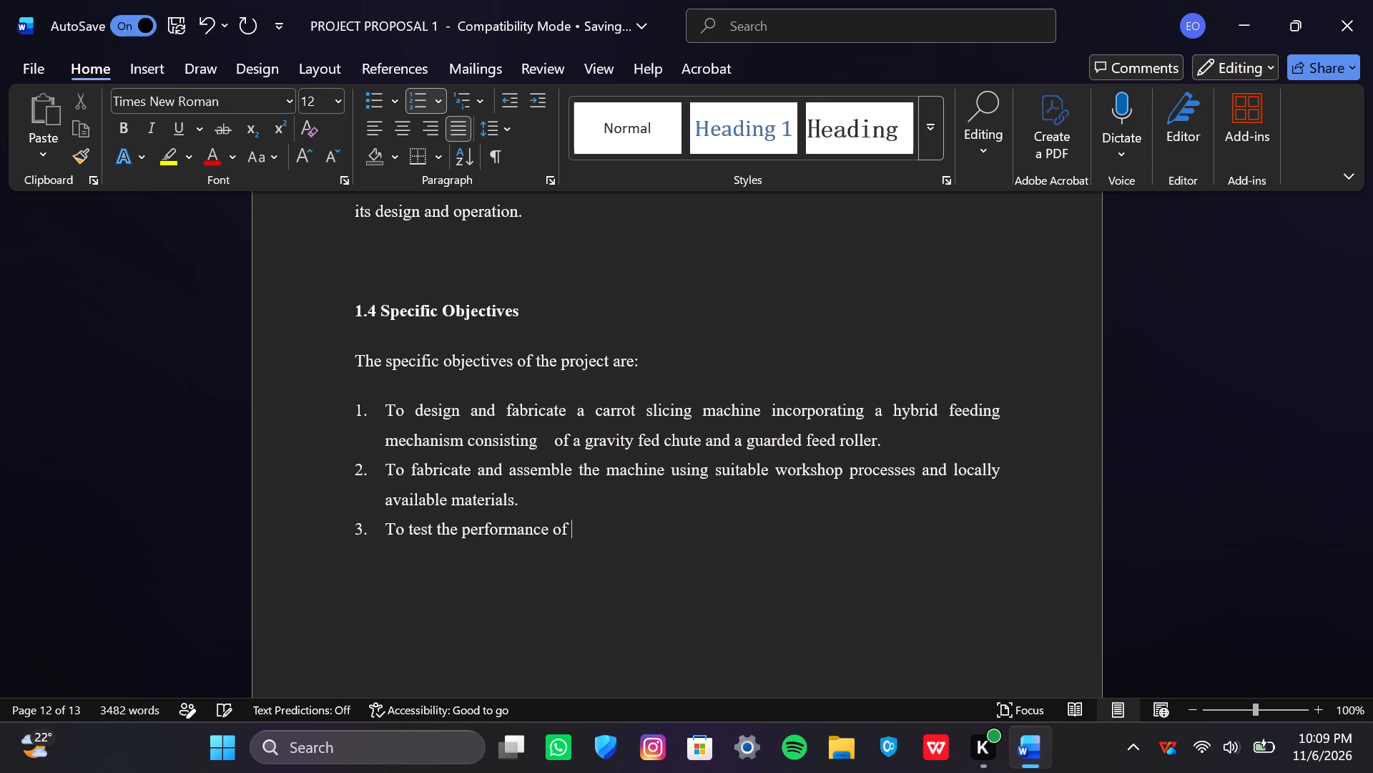
{"action": "key", "text": "BackSpace"}
{"action": "key", "text": "BackSpace"}
{"action": "key", "text": "BackSpace"}
{"action": "key", "text": "a"}
{"action": "key", "text": "d"}
{"action": "key", "text": "BackSpace"}
{"action": "type", "text": "nd"}
Examine the project title on the cover page for the wording the specific objectives must match.
{"action": "scroll", "coordinate": [964, 559], "scroll_direction": "up", "scroll_amount": 17}
{"action": "scroll", "coordinate": [964, 559], "scroll_direction": "up", "scroll_amount": 7}
{"action": "scroll", "coordinate": [964, 559], "scroll_direction": "down", "scroll_amount": 3}
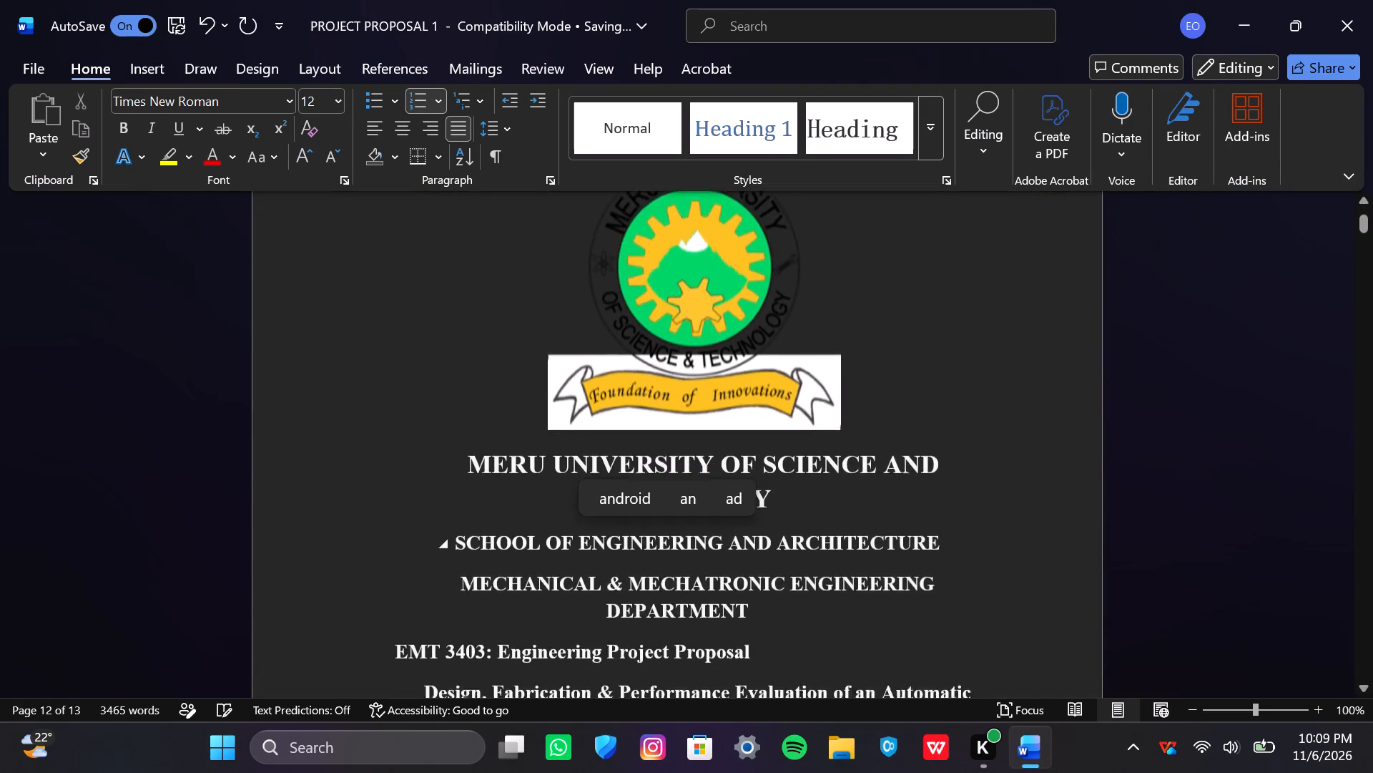
{"action": "scroll", "coordinate": [964, 559], "scroll_direction": "down", "scroll_amount": 1}
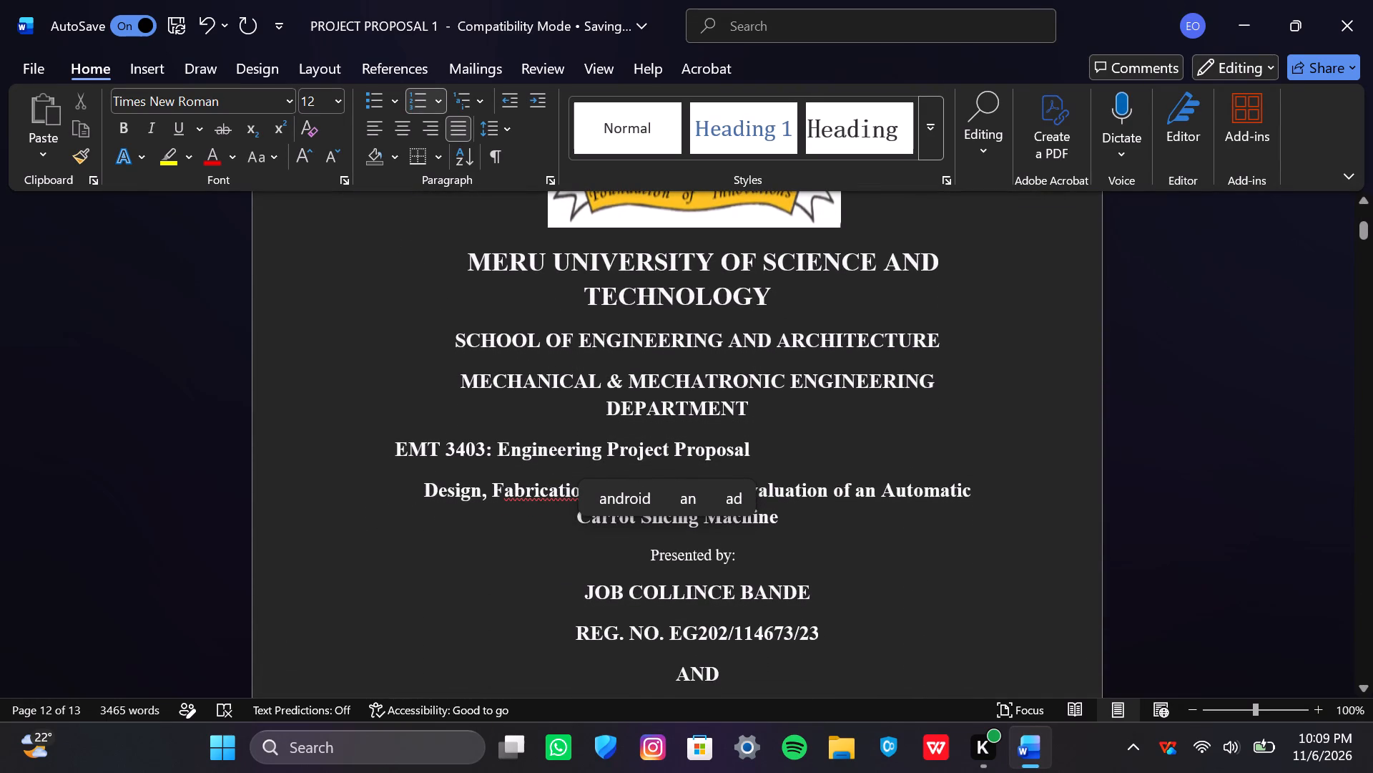
{"action": "scroll", "coordinate": [964, 559], "scroll_direction": "right", "scroll_amount": 1}
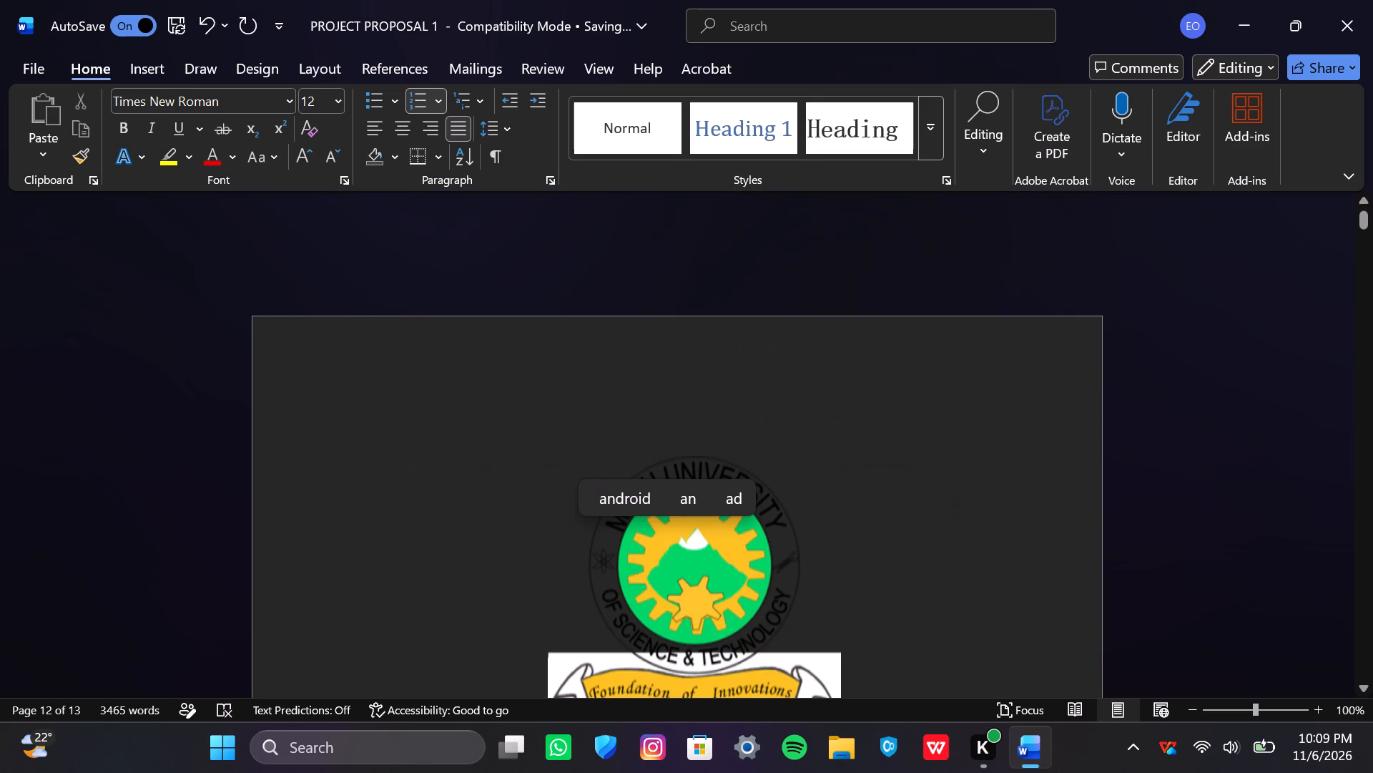
{"action": "scroll", "coordinate": [964, 559], "scroll_direction": "right", "scroll_amount": 7}
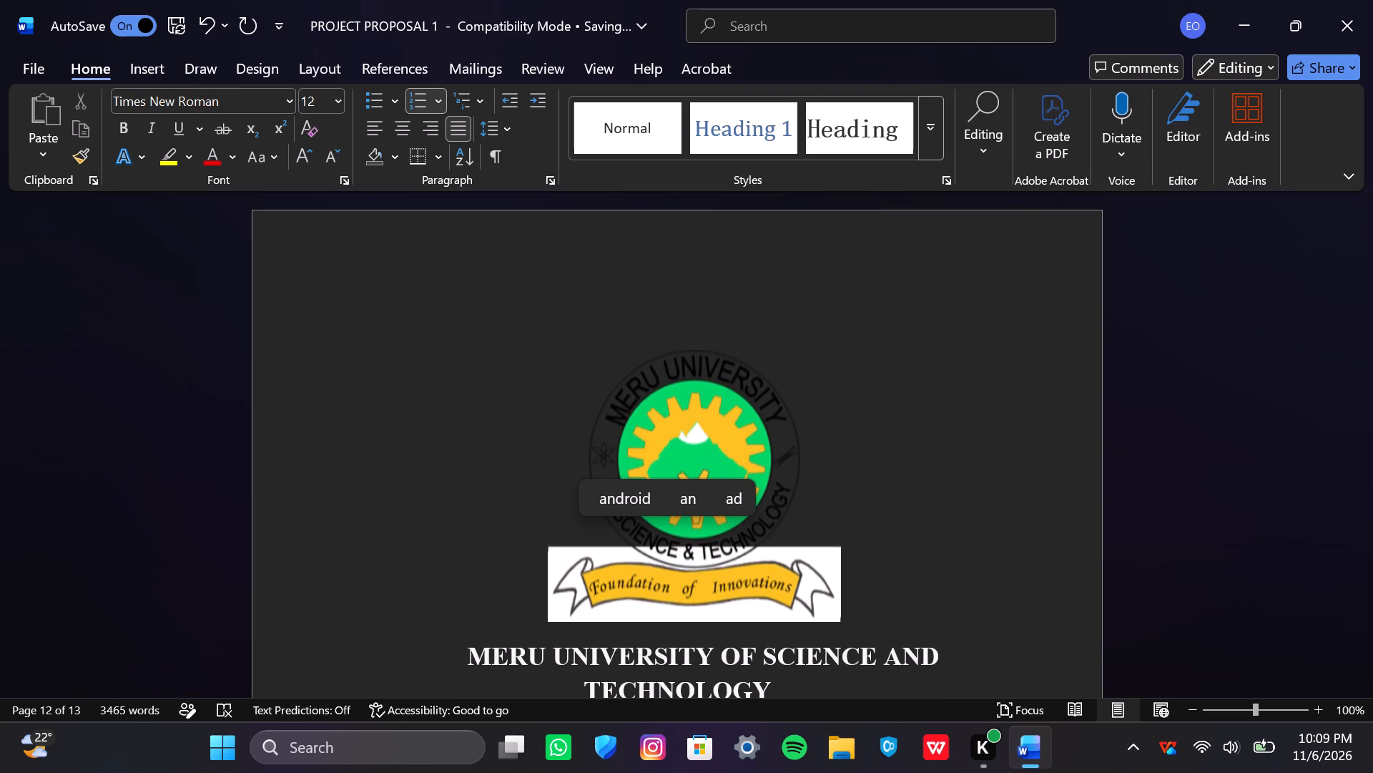
{"action": "scroll", "coordinate": [919, 516], "scroll_direction": "down", "scroll_amount": 2}
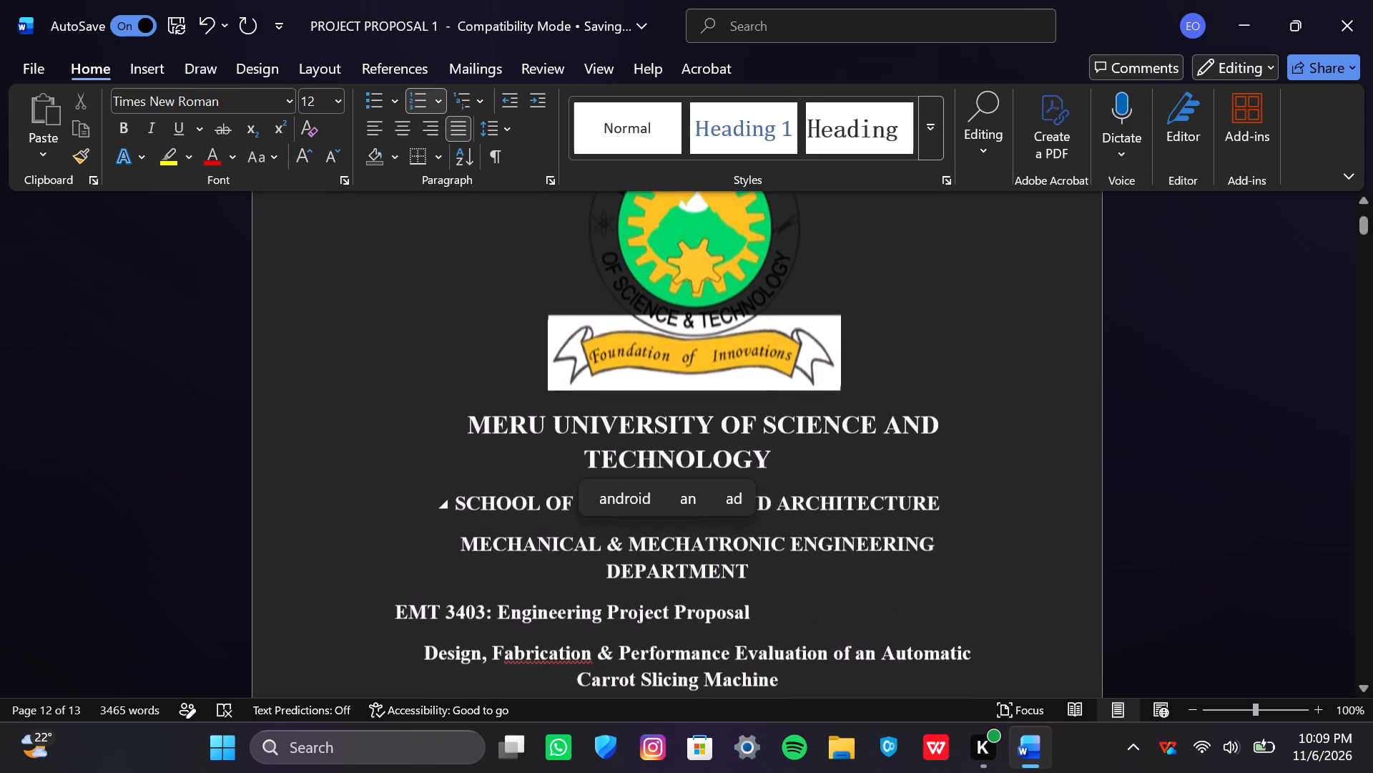
{"action": "scroll", "coordinate": [919, 516], "scroll_direction": "down", "scroll_amount": 2}
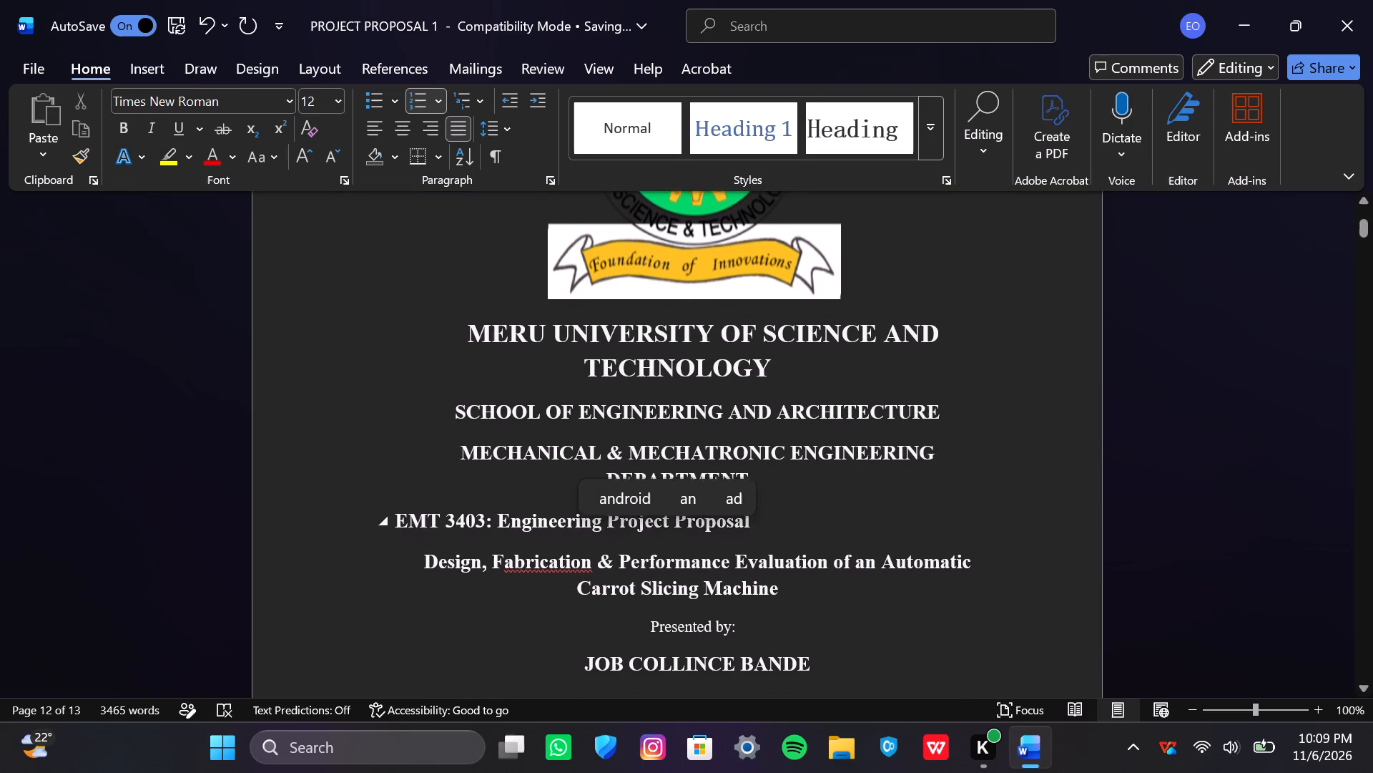
{"action": "scroll", "coordinate": [919, 516], "scroll_direction": "down", "scroll_amount": 1}
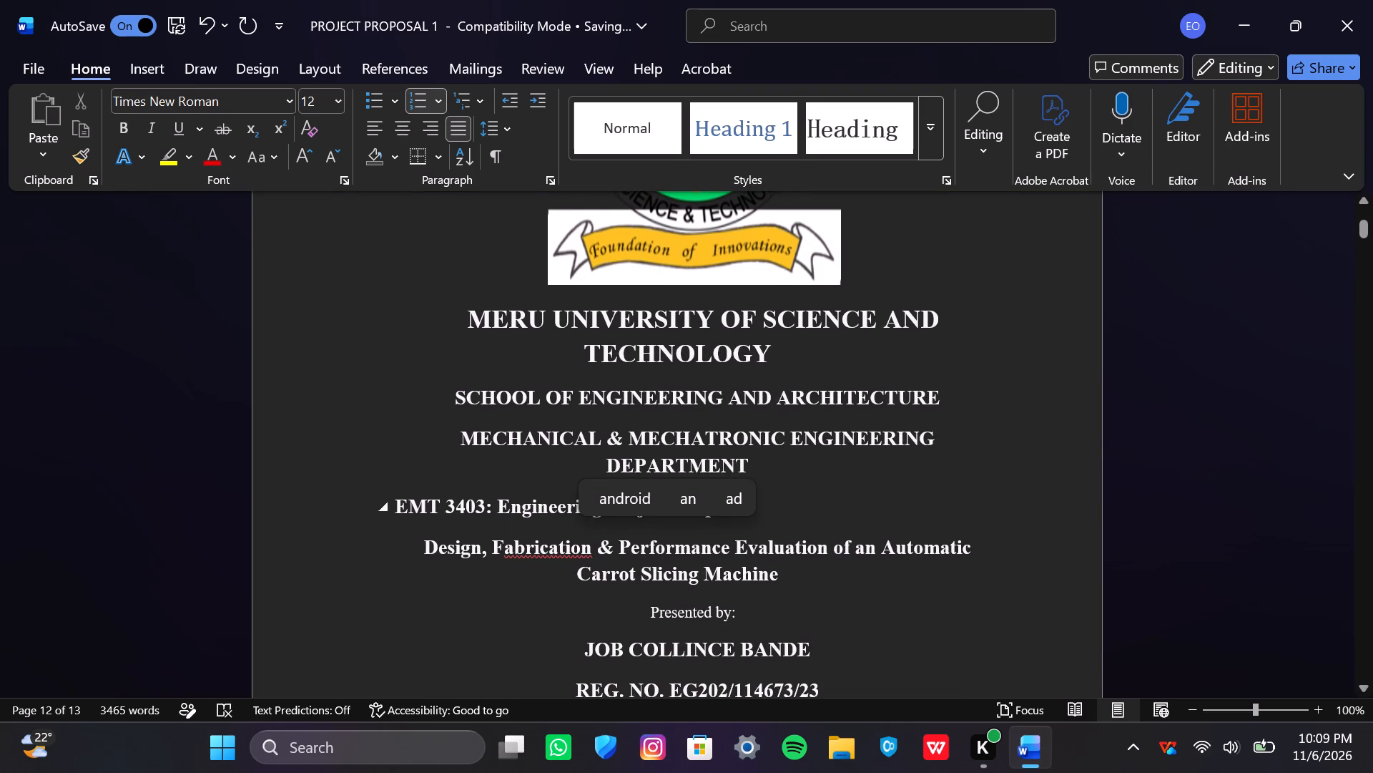
{"action": "scroll", "coordinate": [919, 516], "scroll_direction": "down", "scroll_amount": 2}
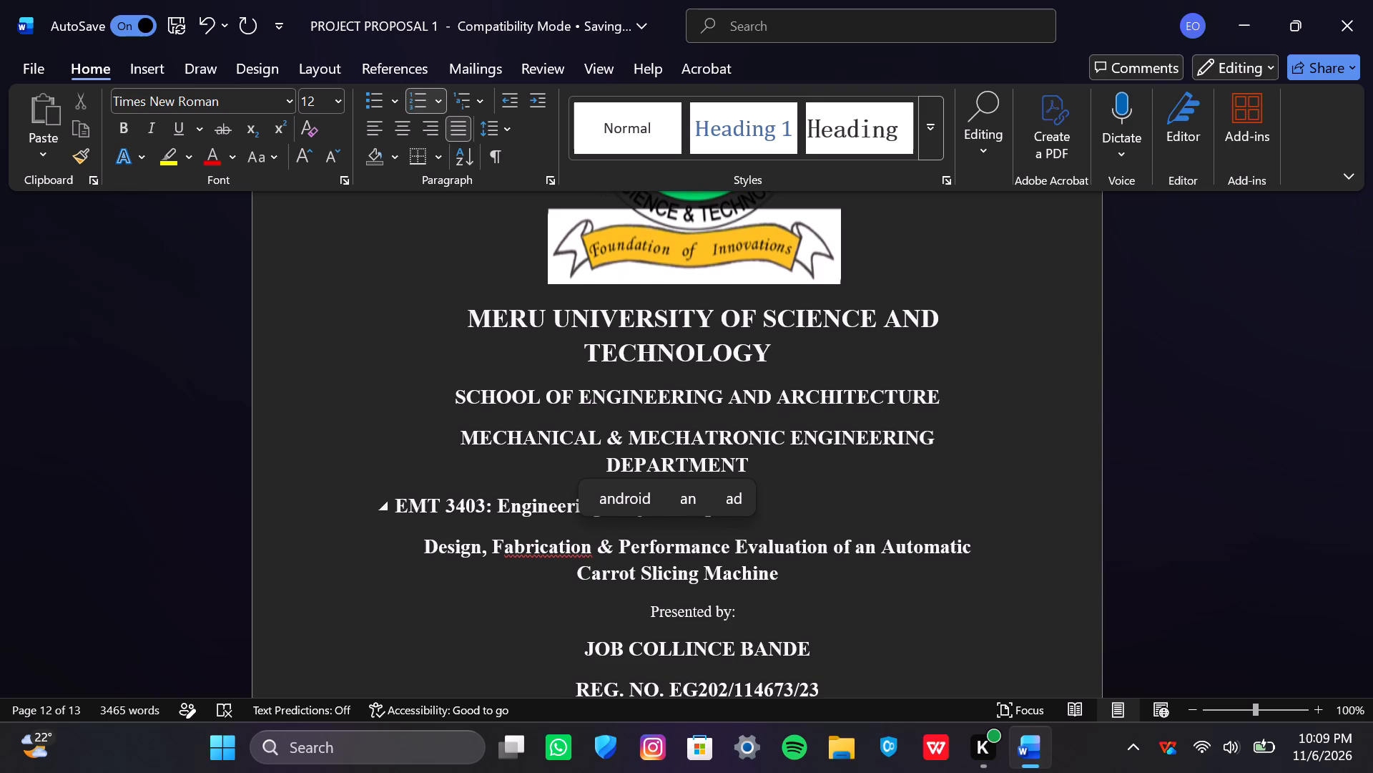
{"action": "scroll", "coordinate": [919, 516], "scroll_direction": "down", "scroll_amount": 1}
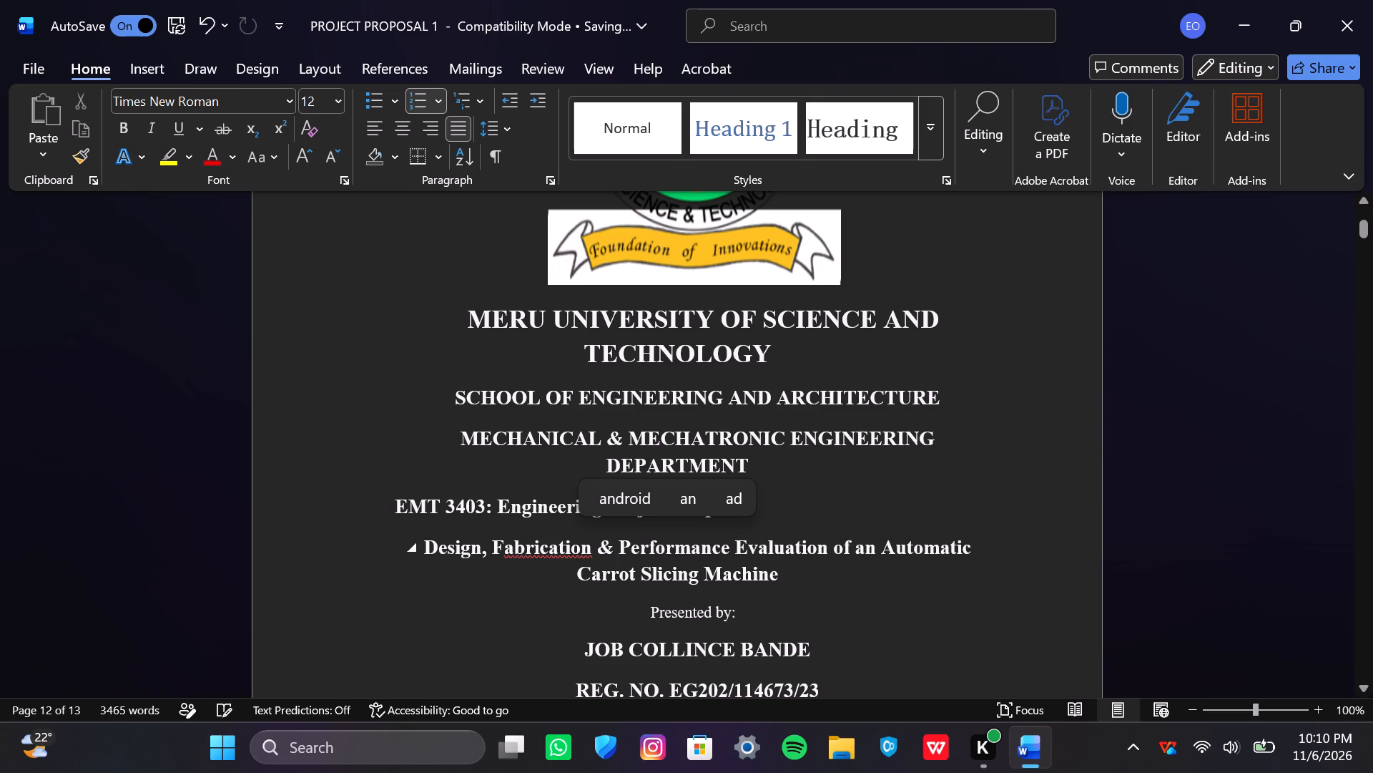
Remove "test the performance and" from the third specific objective, keeping only the opening word "To".
{"action": "scroll", "coordinate": [877, 593], "scroll_direction": "down", "scroll_amount": 9}
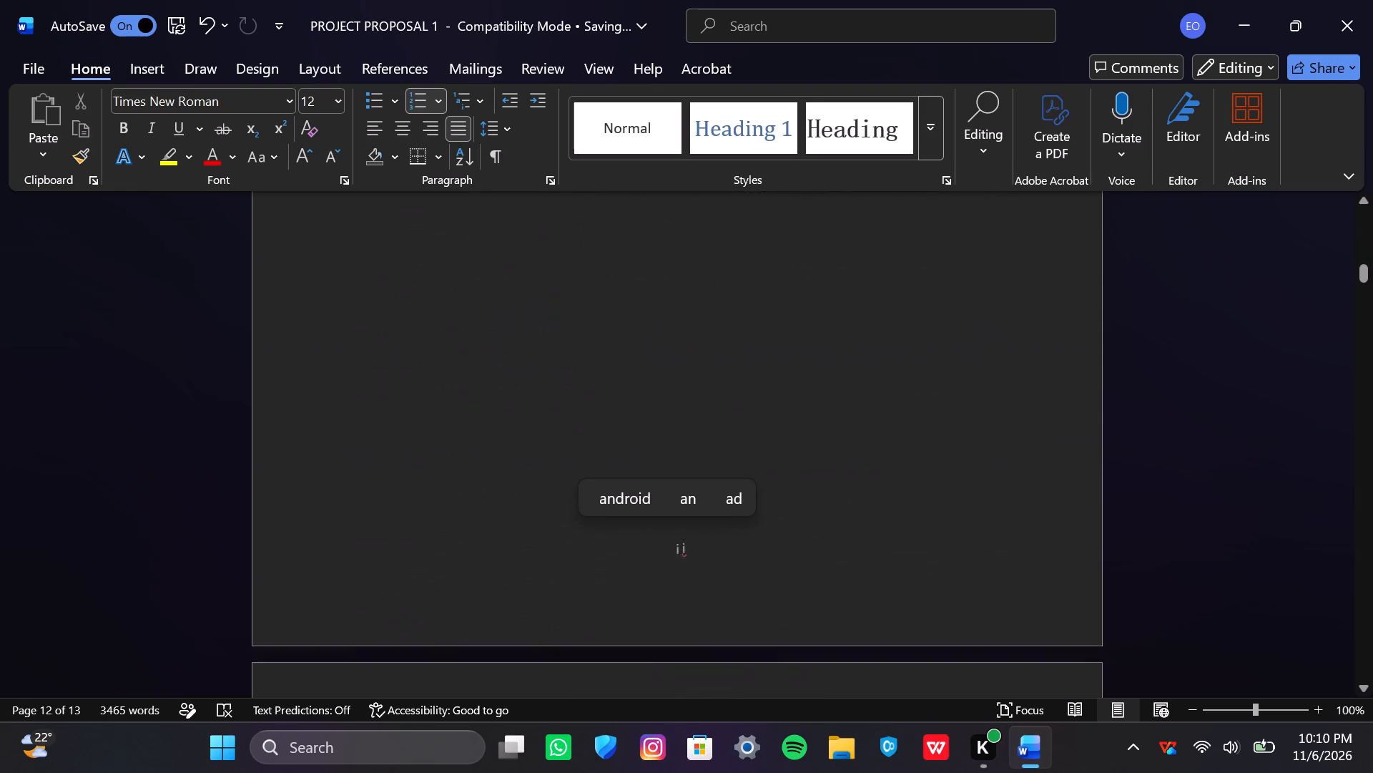
{"action": "scroll", "coordinate": [877, 593], "scroll_direction": "down", "scroll_amount": 20}
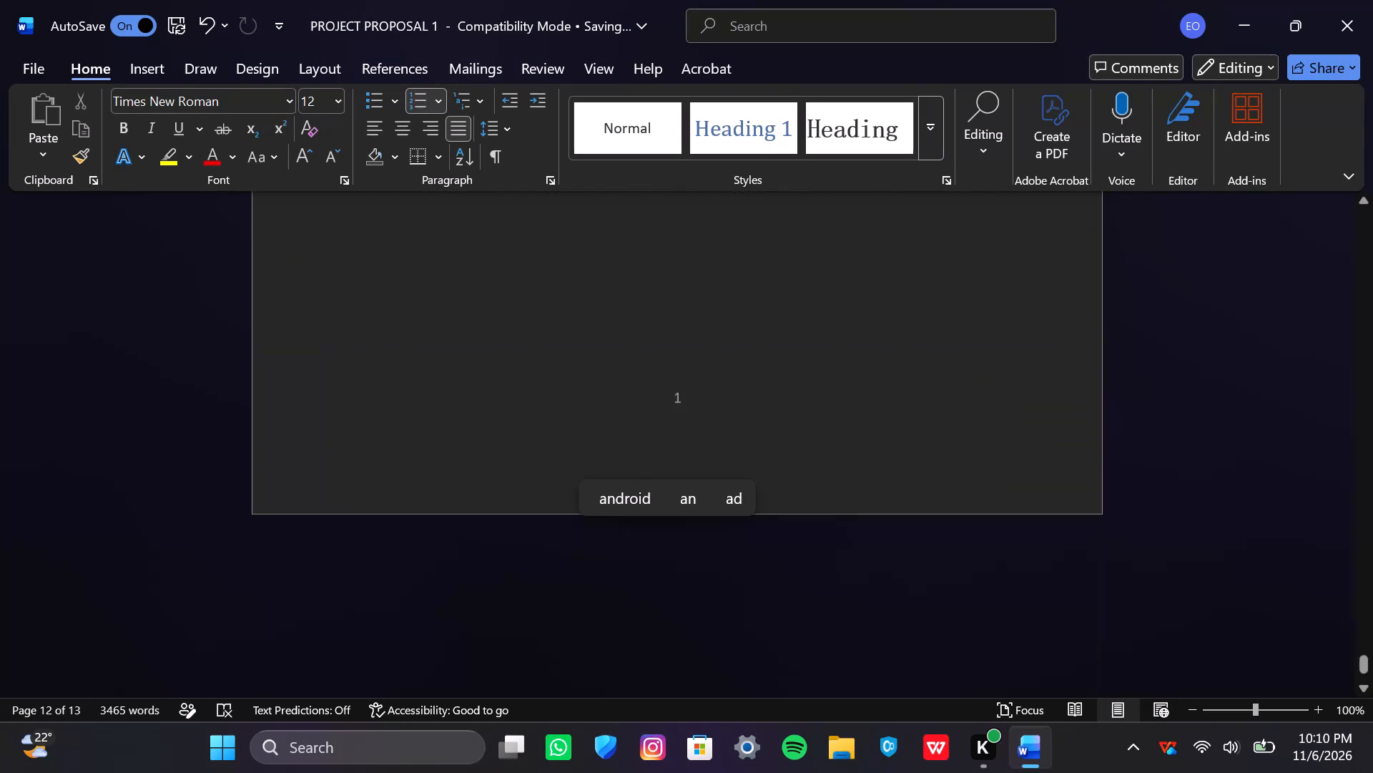
{"action": "scroll", "coordinate": [877, 593], "scroll_direction": "down", "scroll_amount": 2}
{"action": "scroll", "coordinate": [877, 593], "scroll_direction": "up", "scroll_amount": 7}
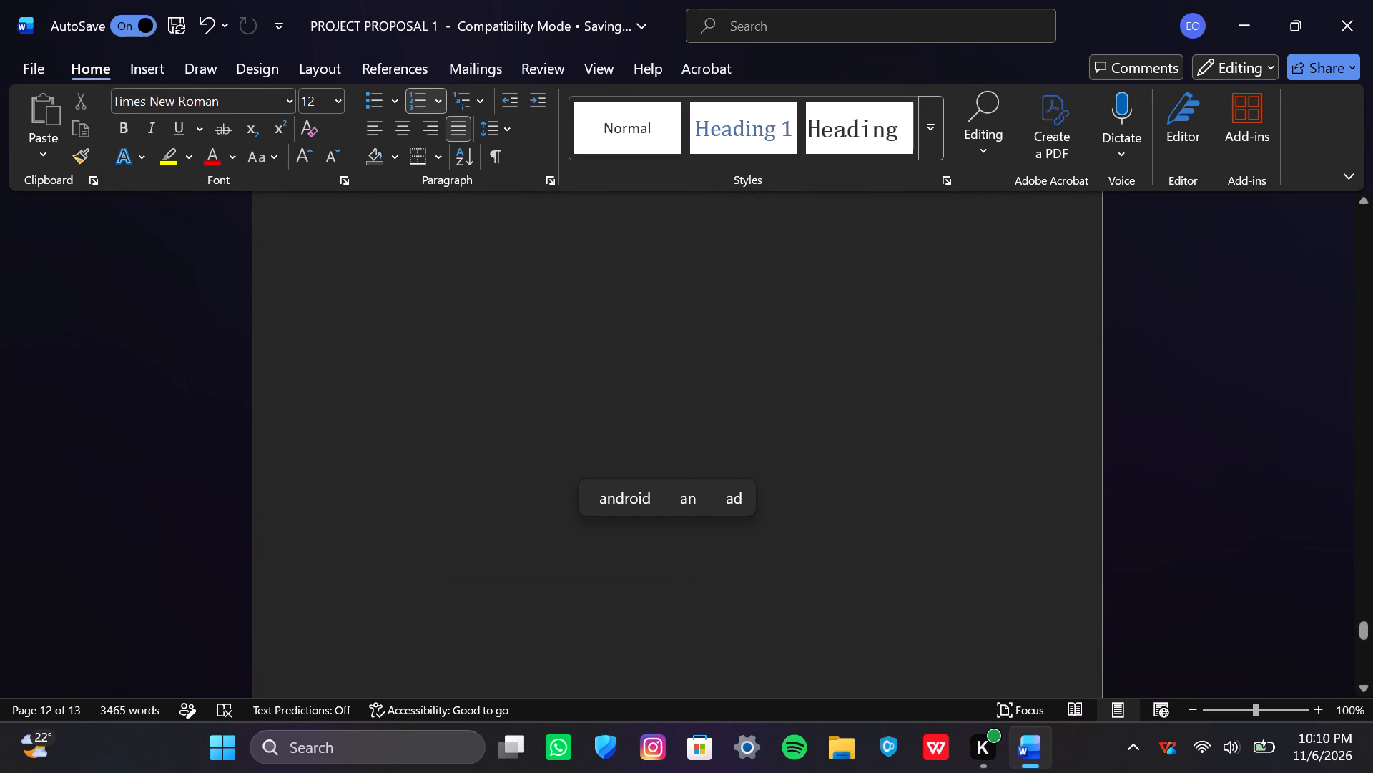
{"action": "scroll", "coordinate": [877, 593], "scroll_direction": "up", "scroll_amount": 1}
{"action": "scroll", "coordinate": [877, 593], "scroll_direction": "right", "scroll_amount": 1}
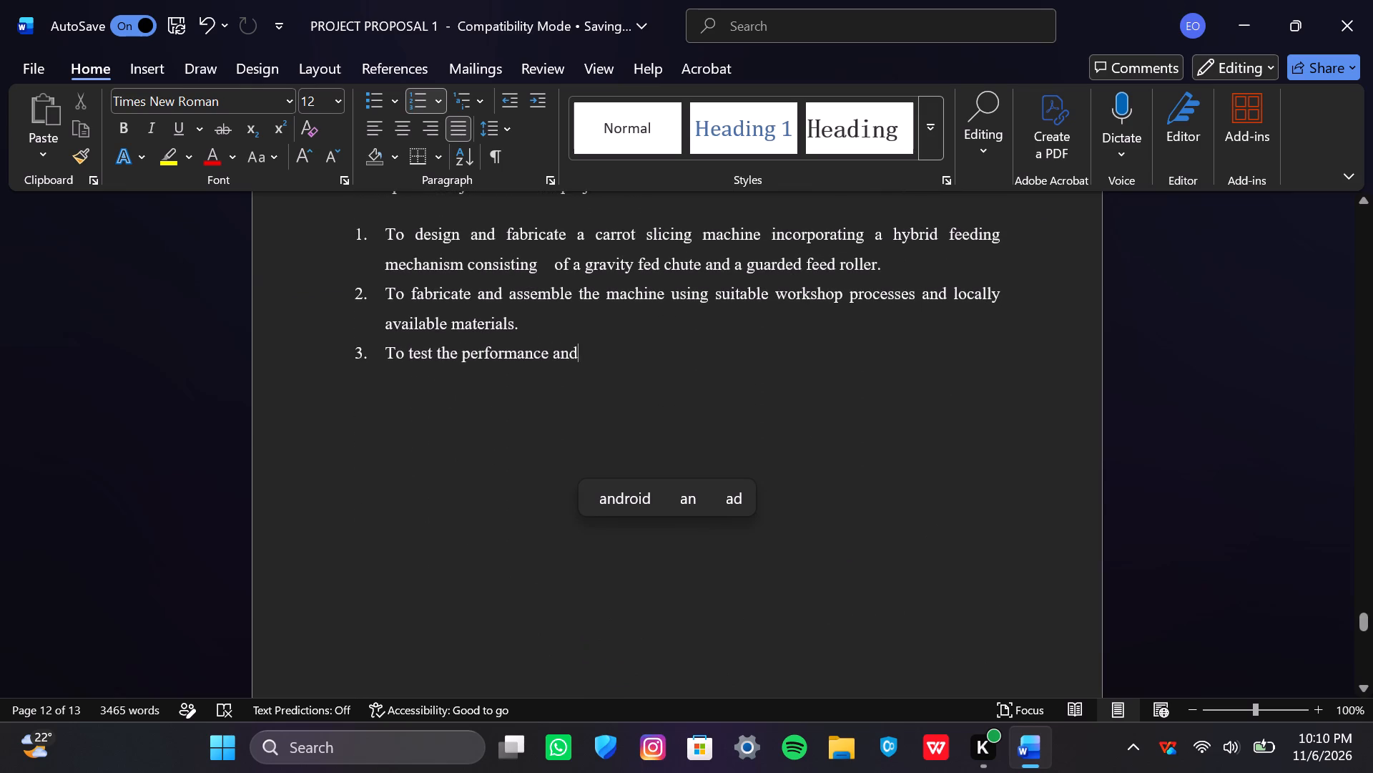
{"action": "key", "text": "BackSpace"}
{"action": "key", "text": "BackSpace"}
{"action": "key", "text": "BackSpace"}
{"action": "key", "text": "BackSpace"}
{"action": "key", "text": "BackSpace"}
{"action": "key", "text": "BackSpace"}
{"action": "key", "text": "BackSpace"}
{"action": "key", "text": "BackSpace"}
{"action": "key", "text": "BackSpace"}
{"action": "key", "text": "BackSpace"}
{"action": "key", "text": "BackSpace"}
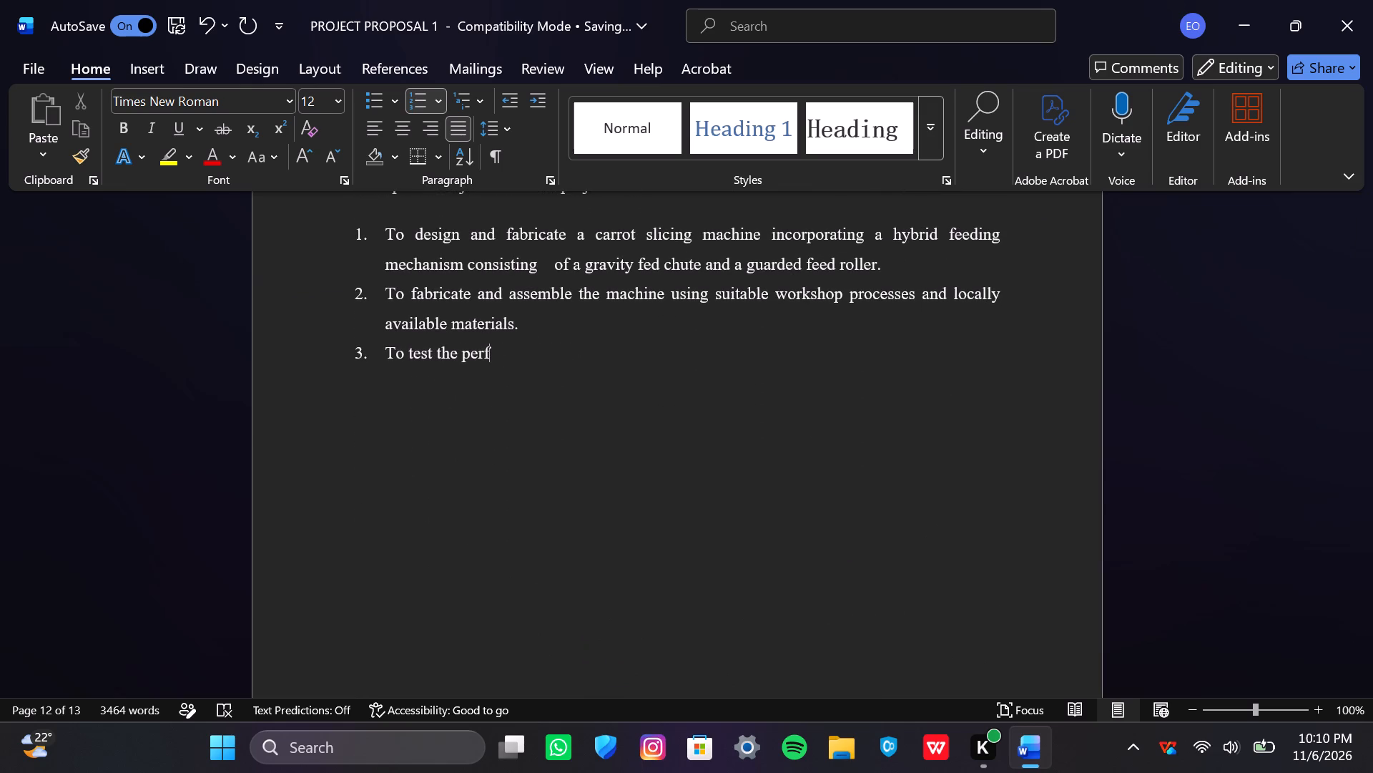
{"action": "key", "text": "BackSpace"}
{"action": "key", "text": "BackSpace"}
{"action": "key", "text": "BackSpace"}
{"action": "key", "text": "BackSpace"}
{"action": "key", "text": "BackSpace"}
{"action": "key", "text": "BackSpace"}
{"action": "key", "text": "BackSpace"}
{"action": "key", "text": "BackSpace"}
{"action": "key", "text": "BackSpace"}
{"action": "key", "text": "BackSpace"}
{"action": "key", "text": "BackSpace"}
{"action": "key", "text": "BackSpace"}
{"action": "key", "text": "BackSpace"}
Continue the third specific objective after "To" with the wording "evaluate the performance of".
{"action": "key", "text": "e"}
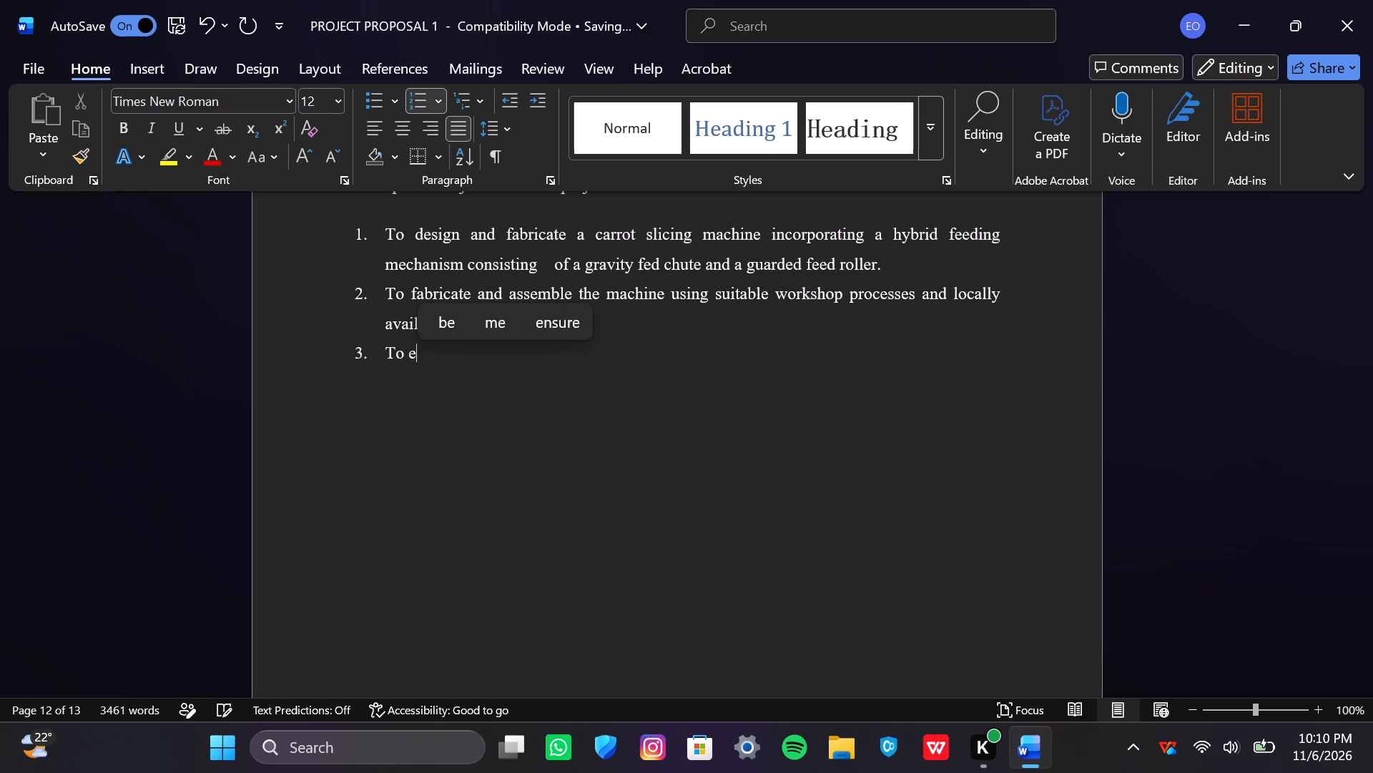
{"action": "type", "text": "valuate"}
{"action": "key", "text": "space"}
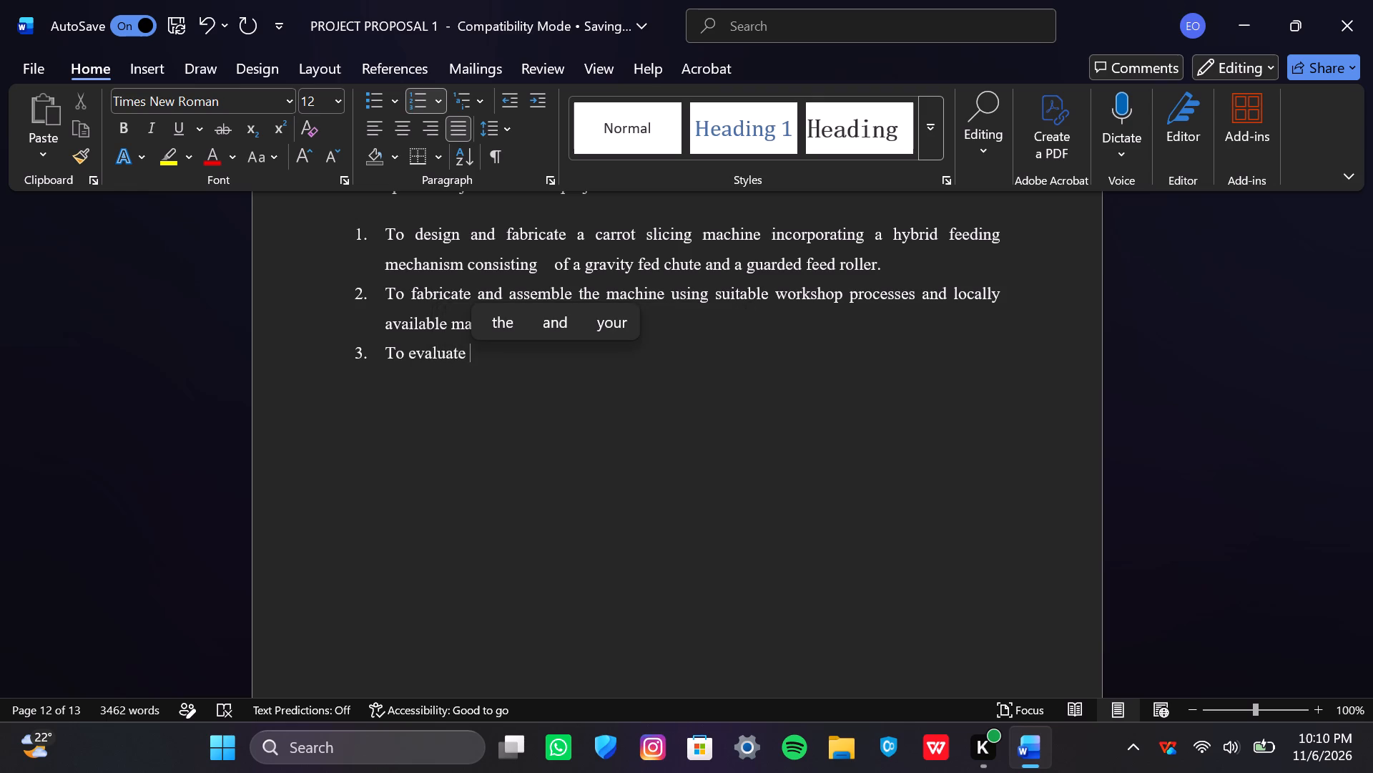
{"action": "type", "text": "the performance"}
{"action": "key", "text": "space"}
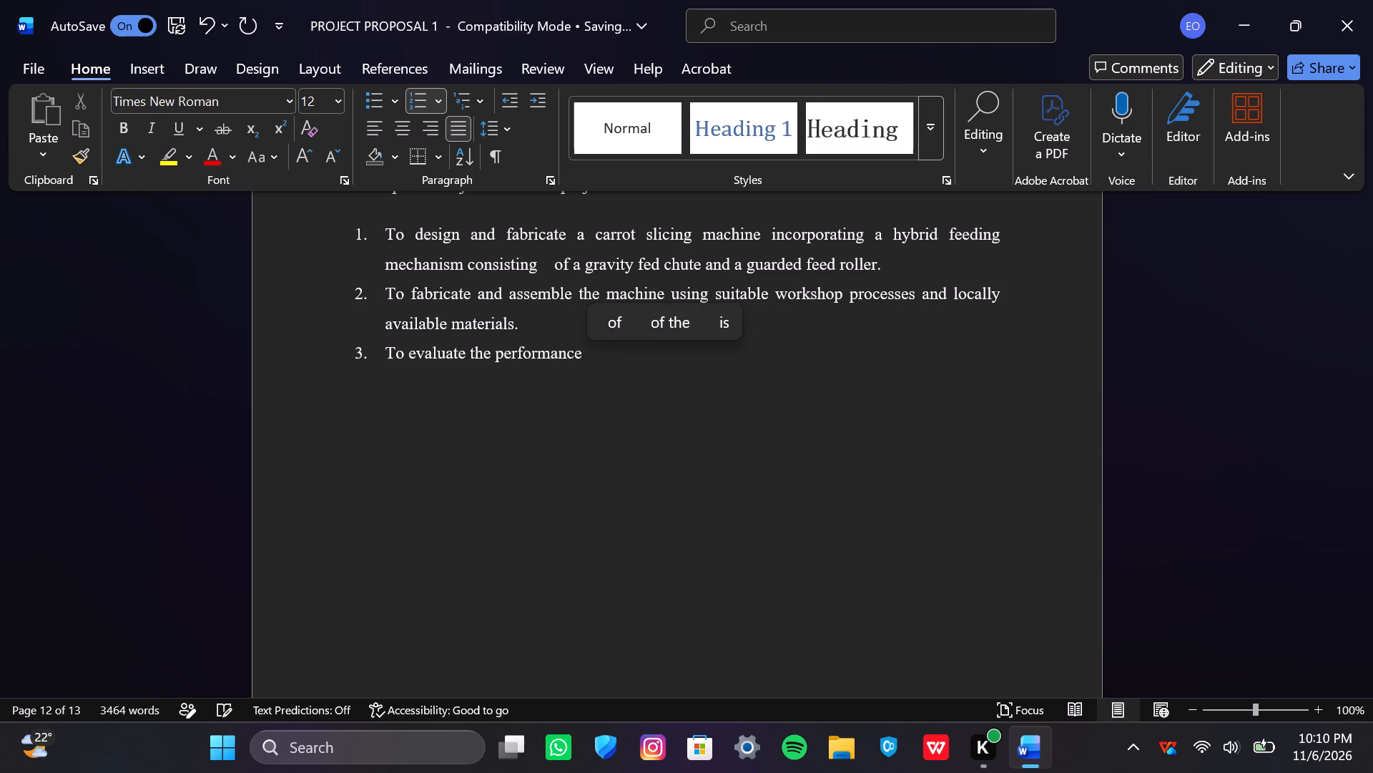
{"action": "type", "text": "of"}
{"action": "key", "text": "space"}
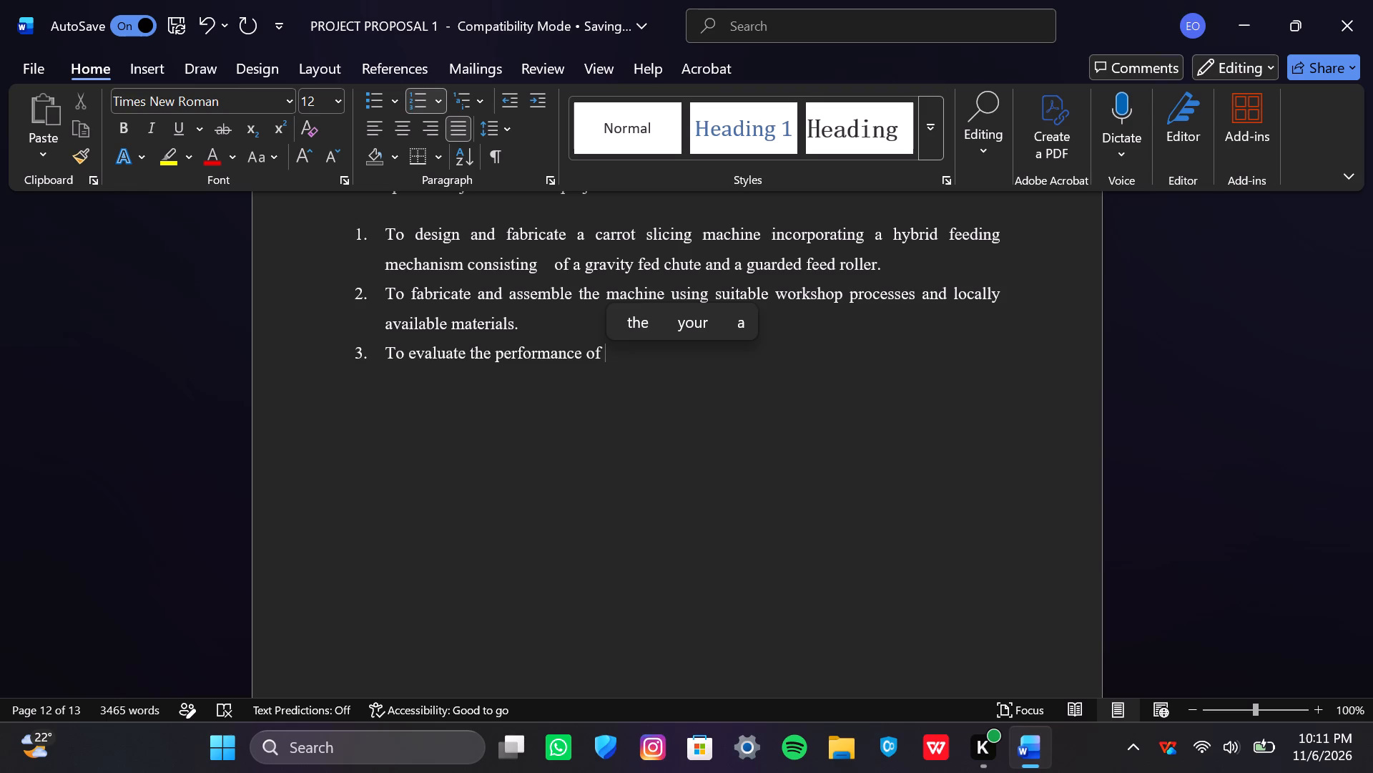
{"action": "key", "text": "o"}
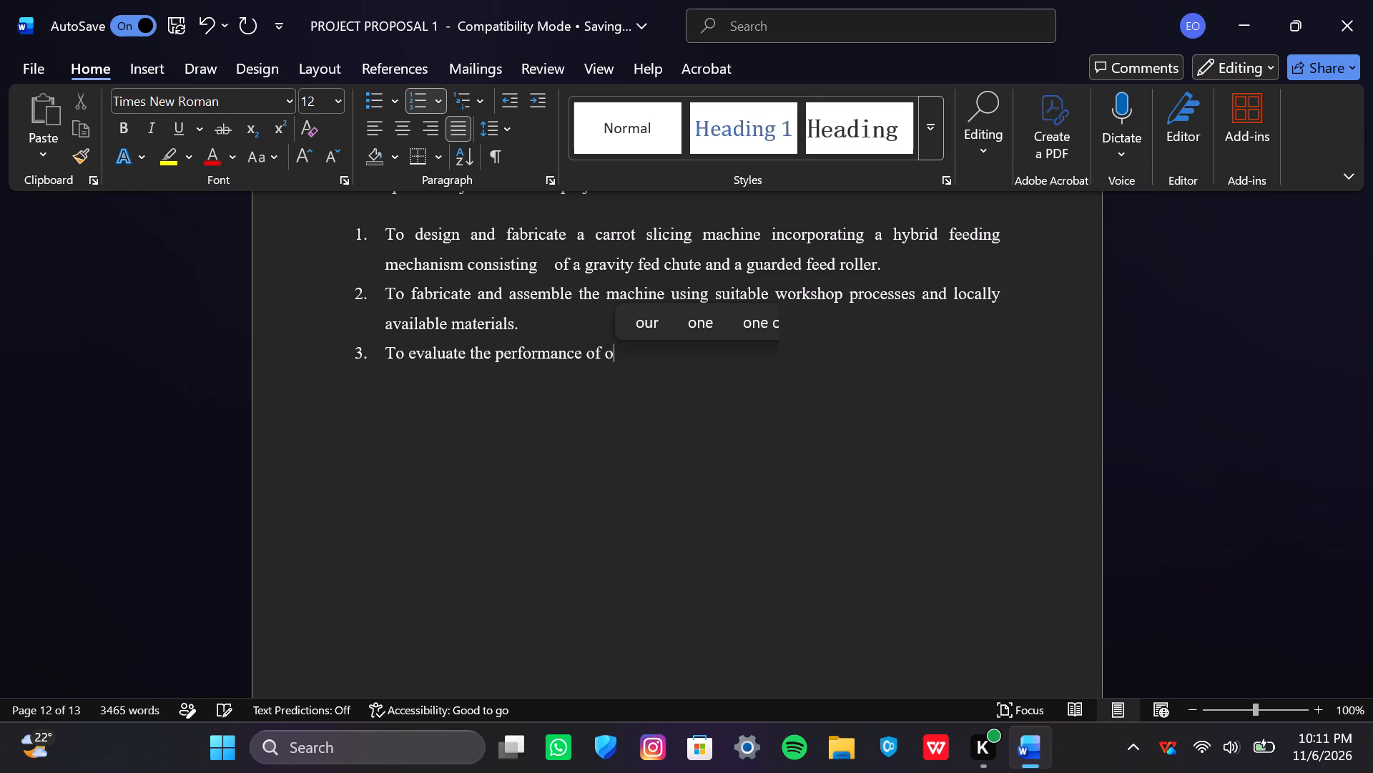
{"action": "key", "text": "f"}
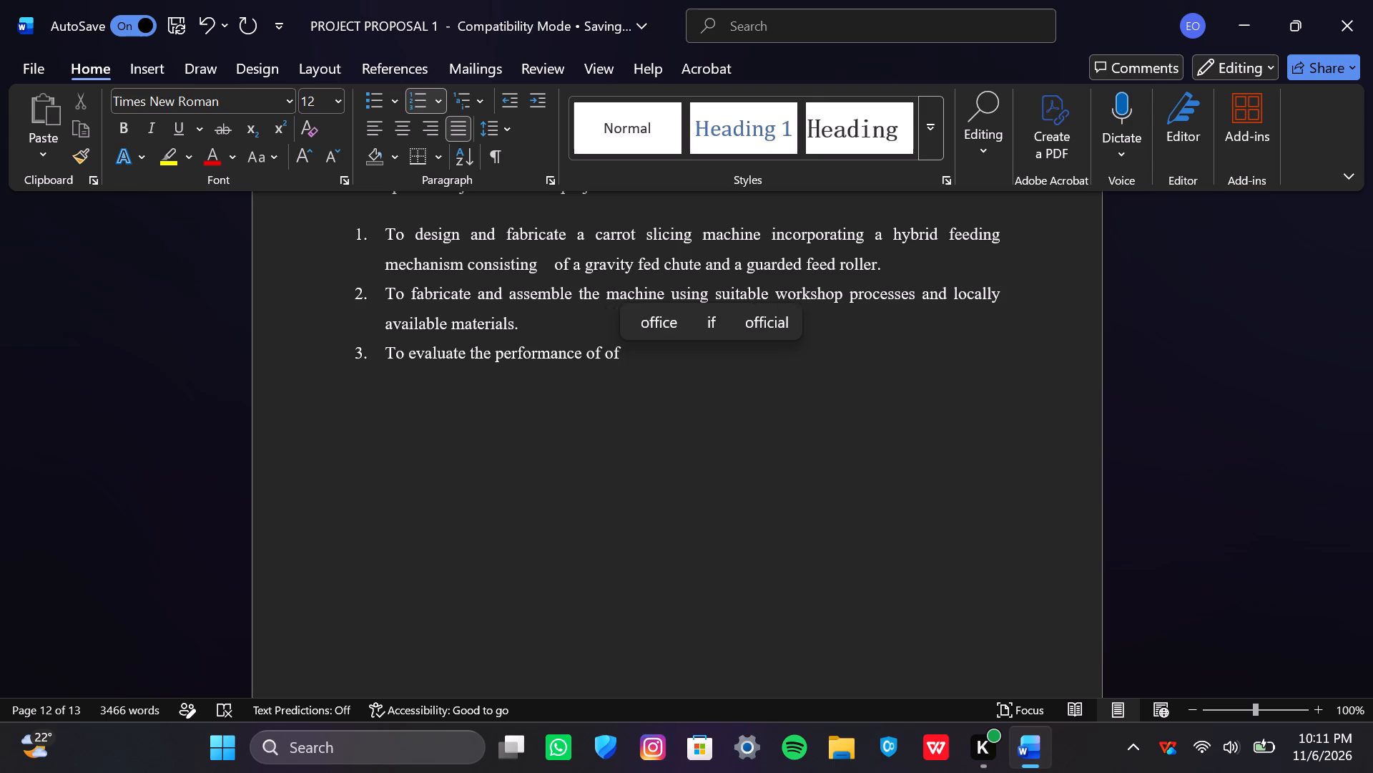
{"action": "key", "text": "a"}
{"action": "key", "text": "BackSpace"}
{"action": "key", "text": "space"}
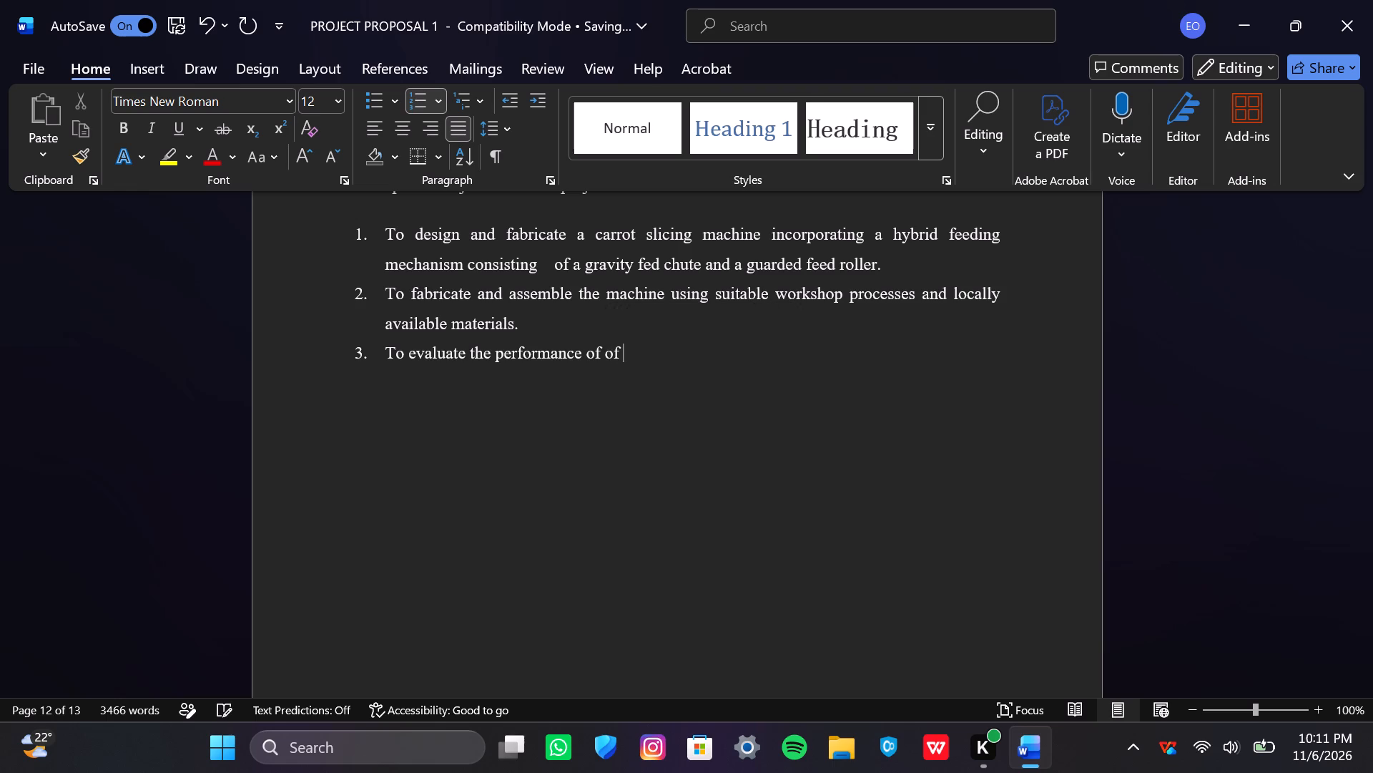
{"action": "type", "text": "am"}
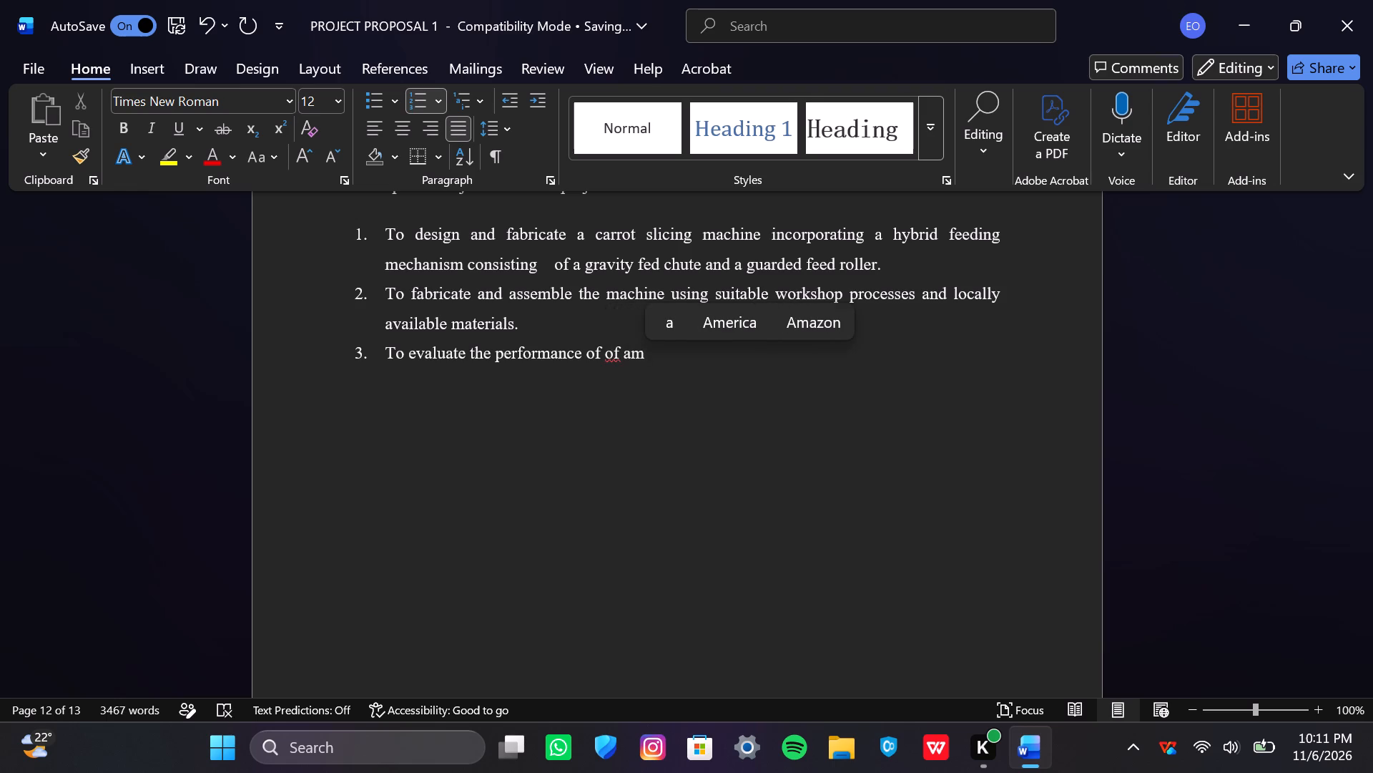
{"action": "key", "text": "BackSpace"}
{"action": "key", "text": "BackSpace"}
{"action": "key", "text": "BackSpace"}
{"action": "key", "text": "BackSpace"}
{"action": "key", "text": "BackSpace"}
{"action": "key", "text": "BackSpace"}
{"action": "key", "text": "space"}
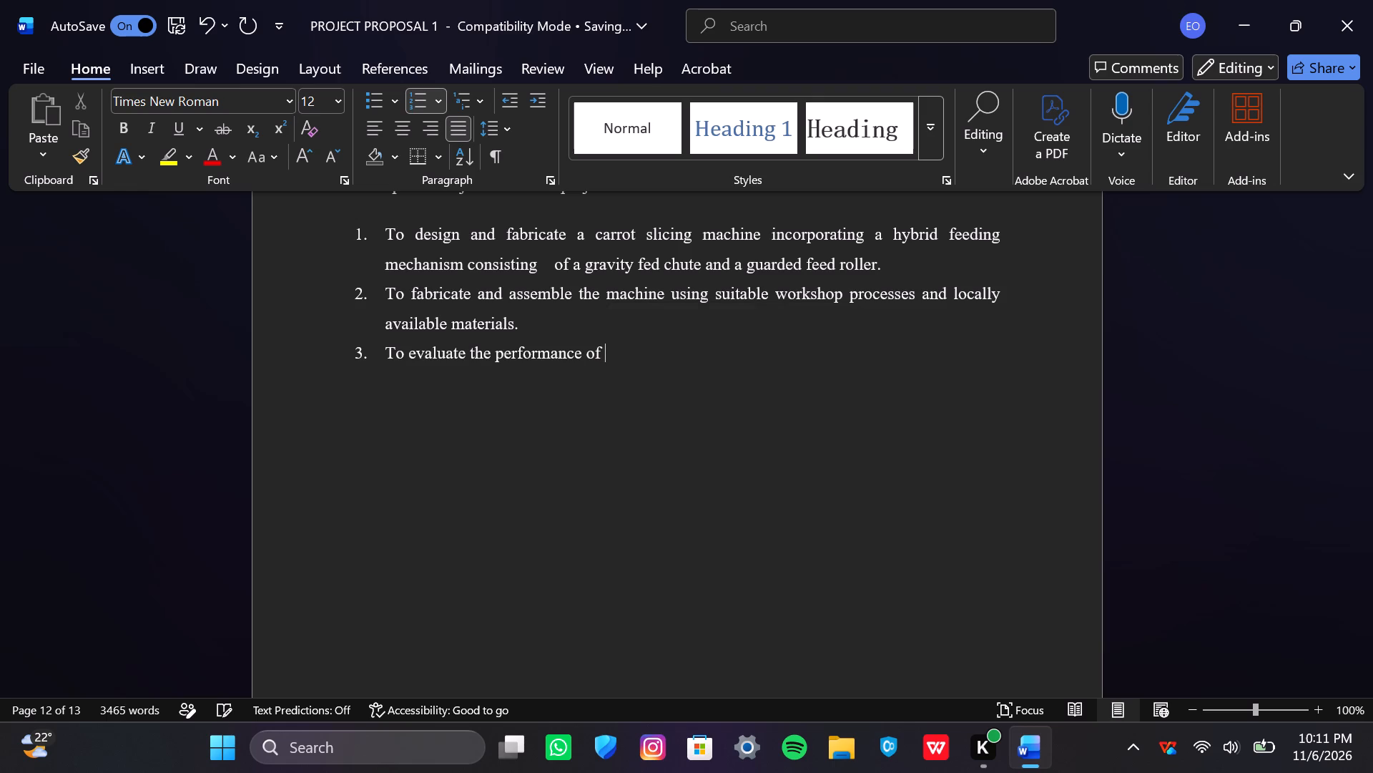
Complete the third specific objective with "an automatic carrot slicing machine", correcting any misspelled word.
{"action": "type", "text": "an"}
{"action": "key", "text": "space"}
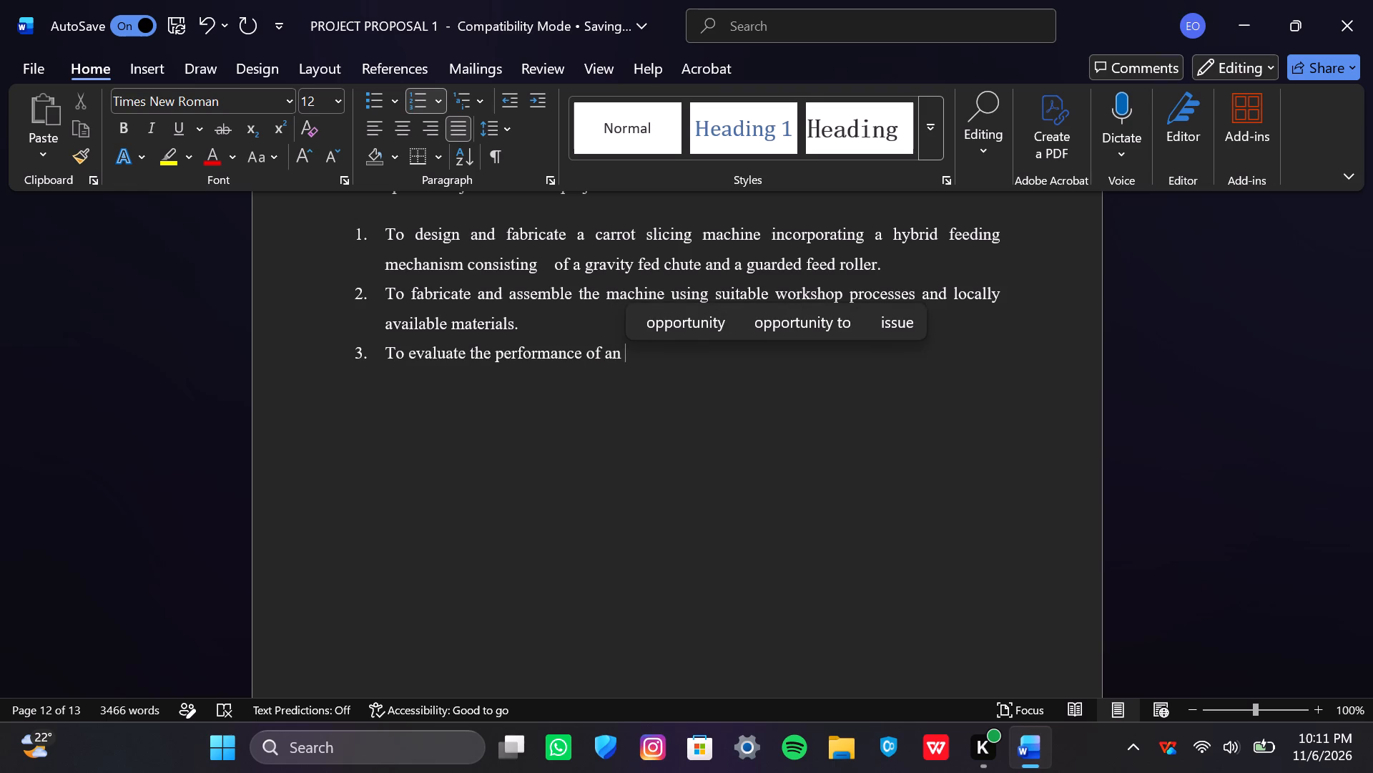
{"action": "key", "text": "a"}
{"action": "type", "text": "utomativ"}
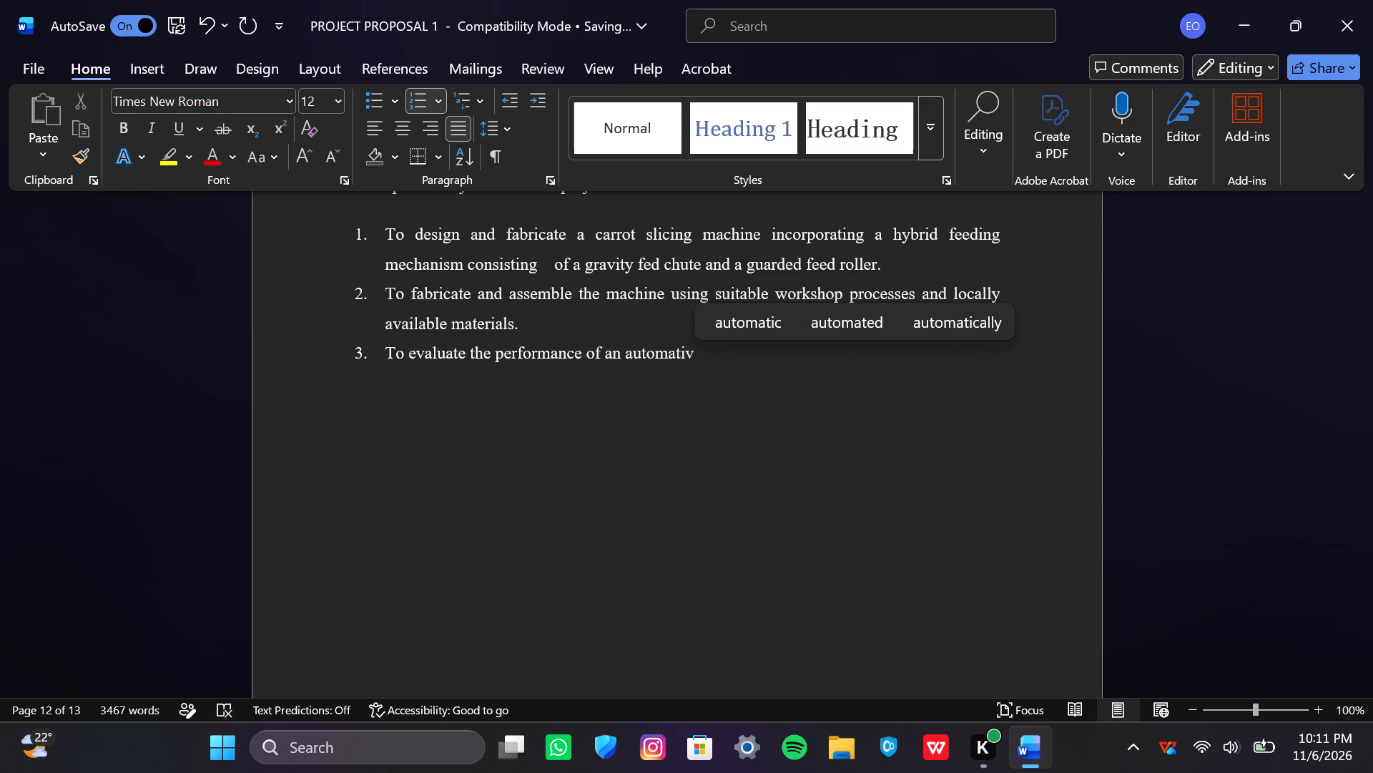
{"action": "key", "text": "BackSpace"}
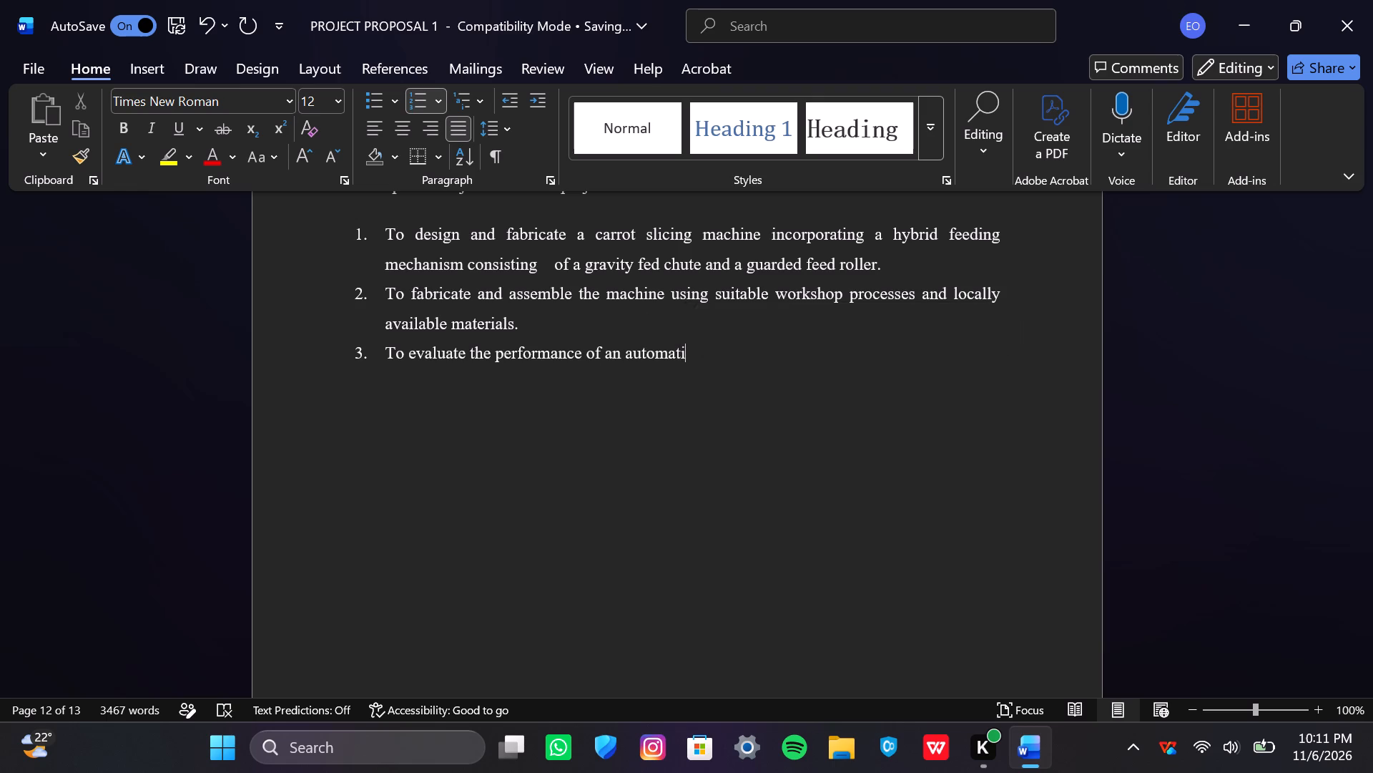
{"action": "type", "text": "c"}
{"action": "key", "text": "space"}
{"action": "type", "text": "varrot slicing"}
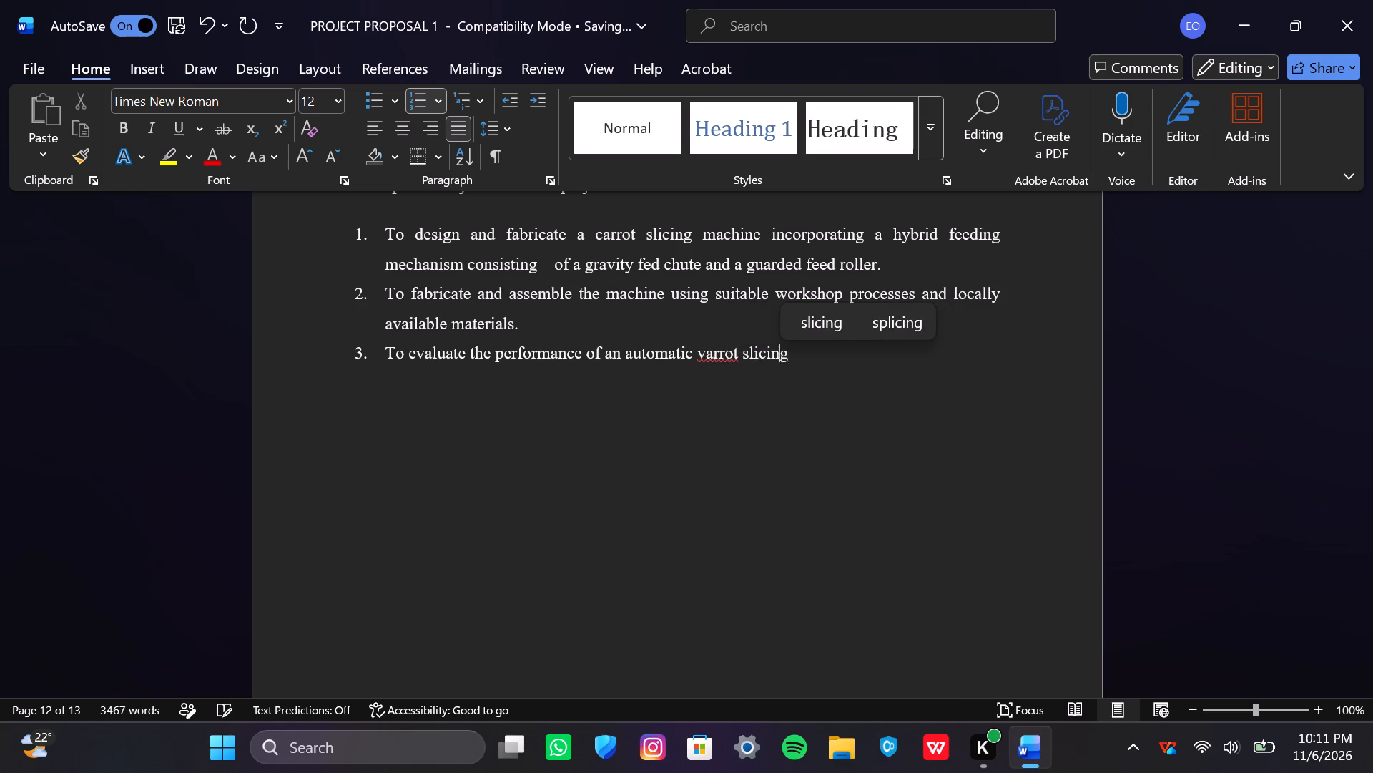
{"action": "key", "text": "space"}
{"action": "type", "text": "machine"}
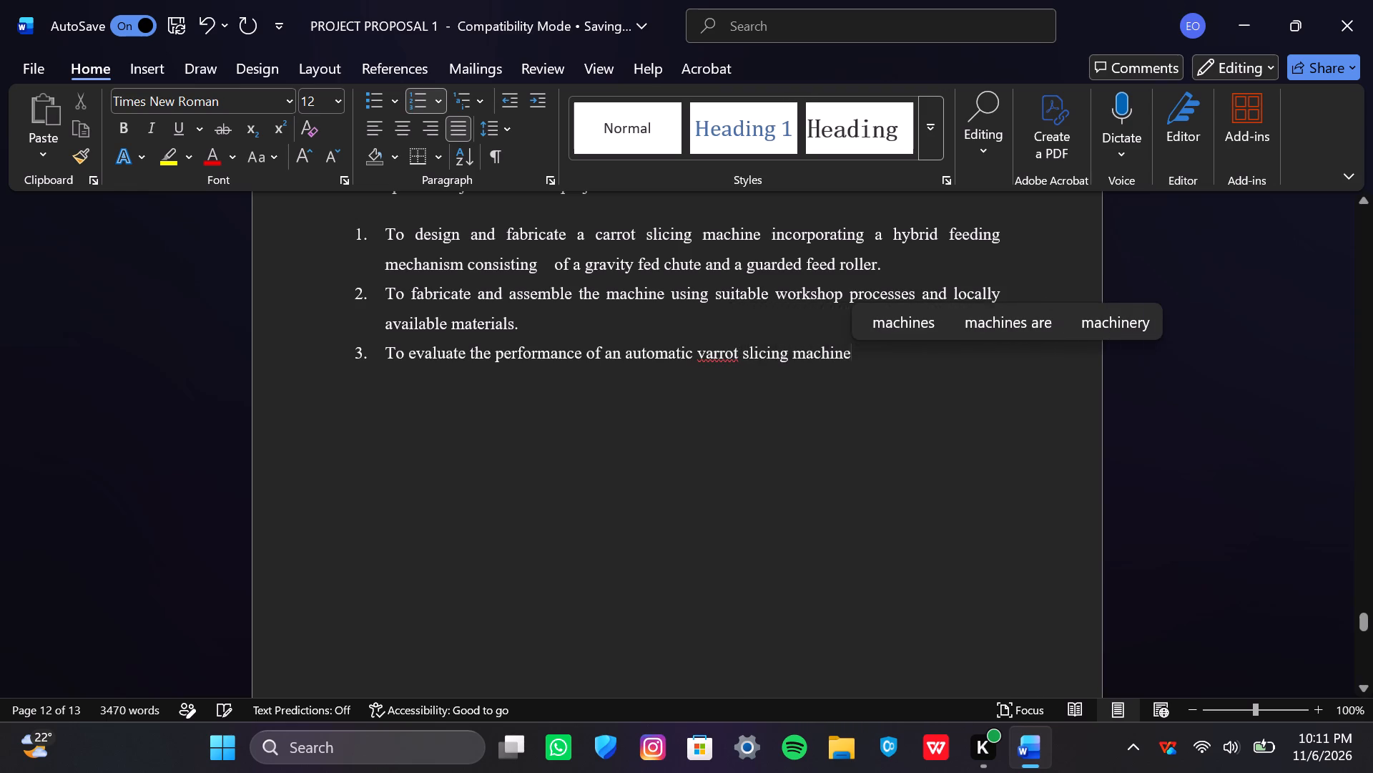
{"action": "left_click", "coordinate": [721, 365]}
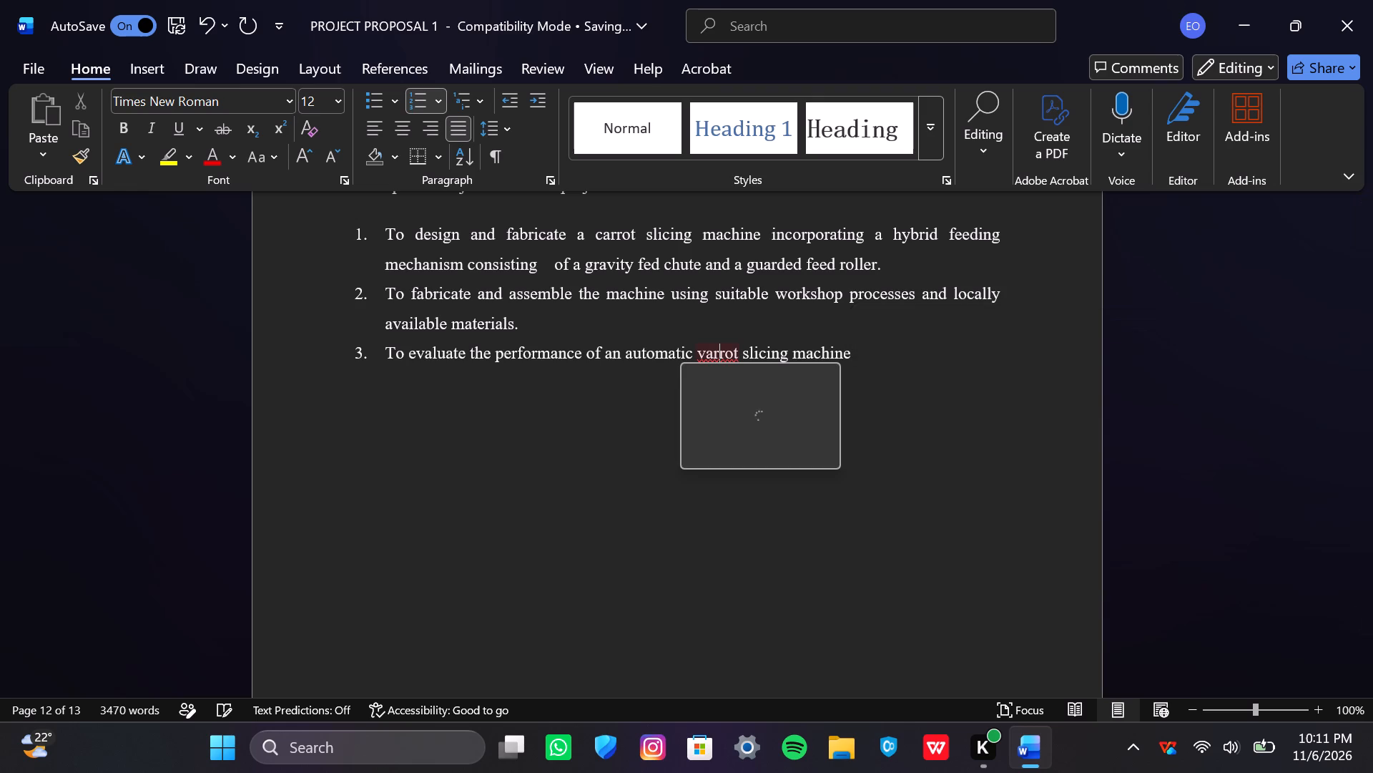
{"action": "left_click", "coordinate": [729, 409]}
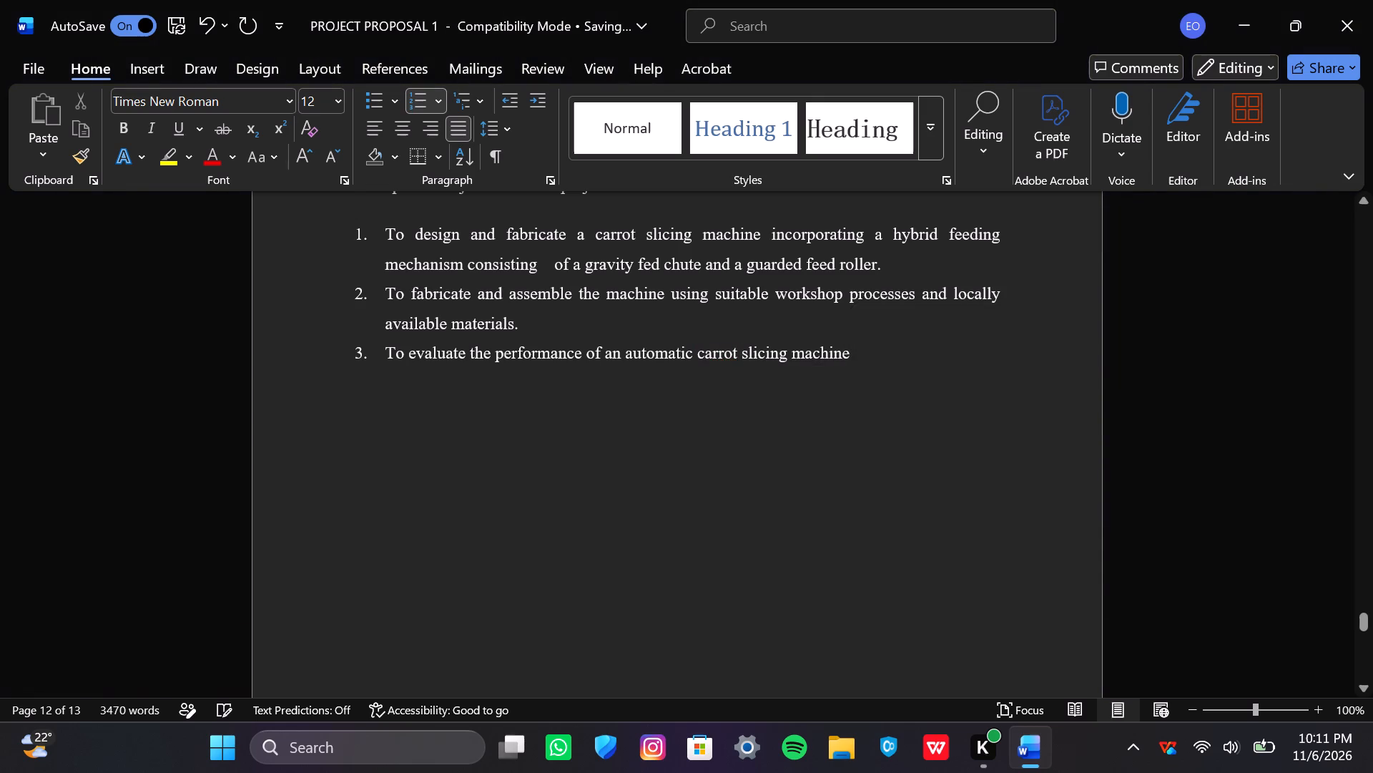
{"action": "left_click", "coordinate": [857, 362]}
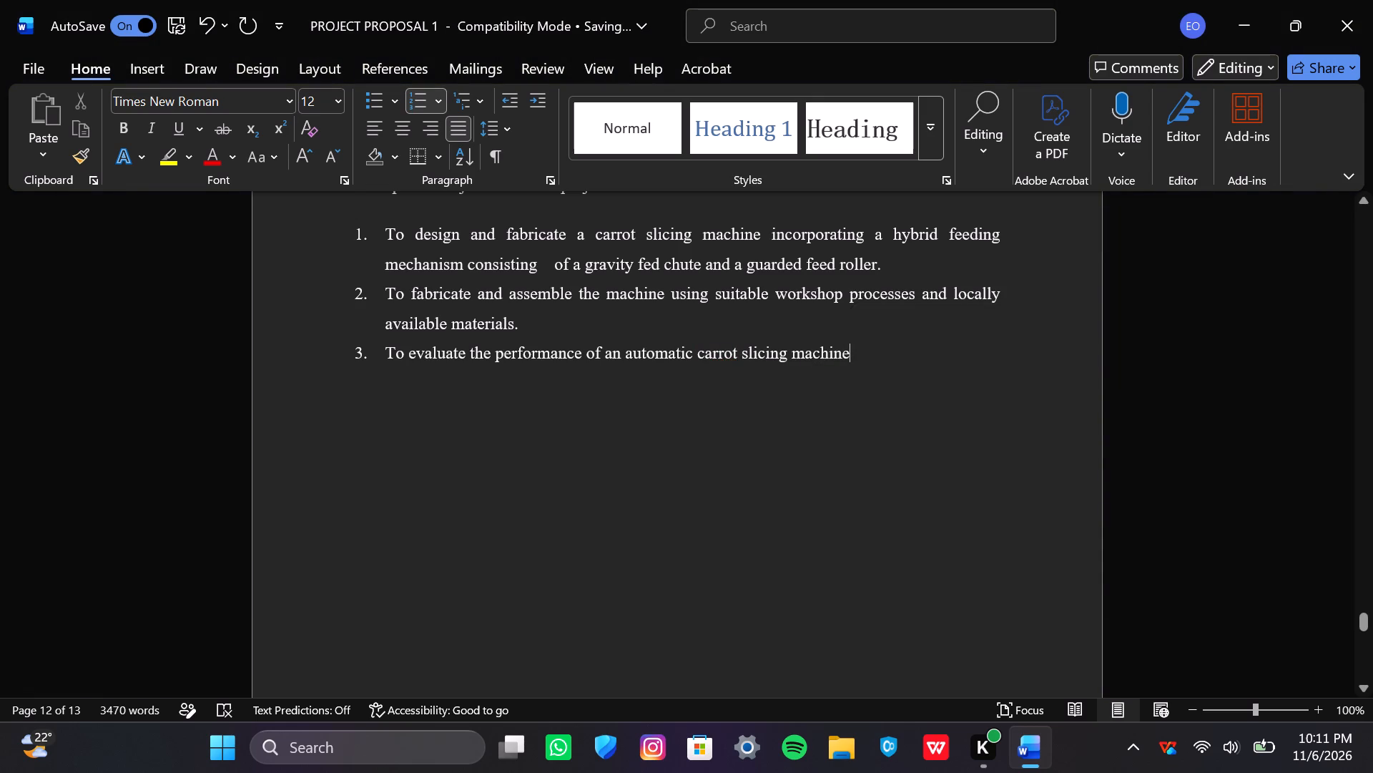
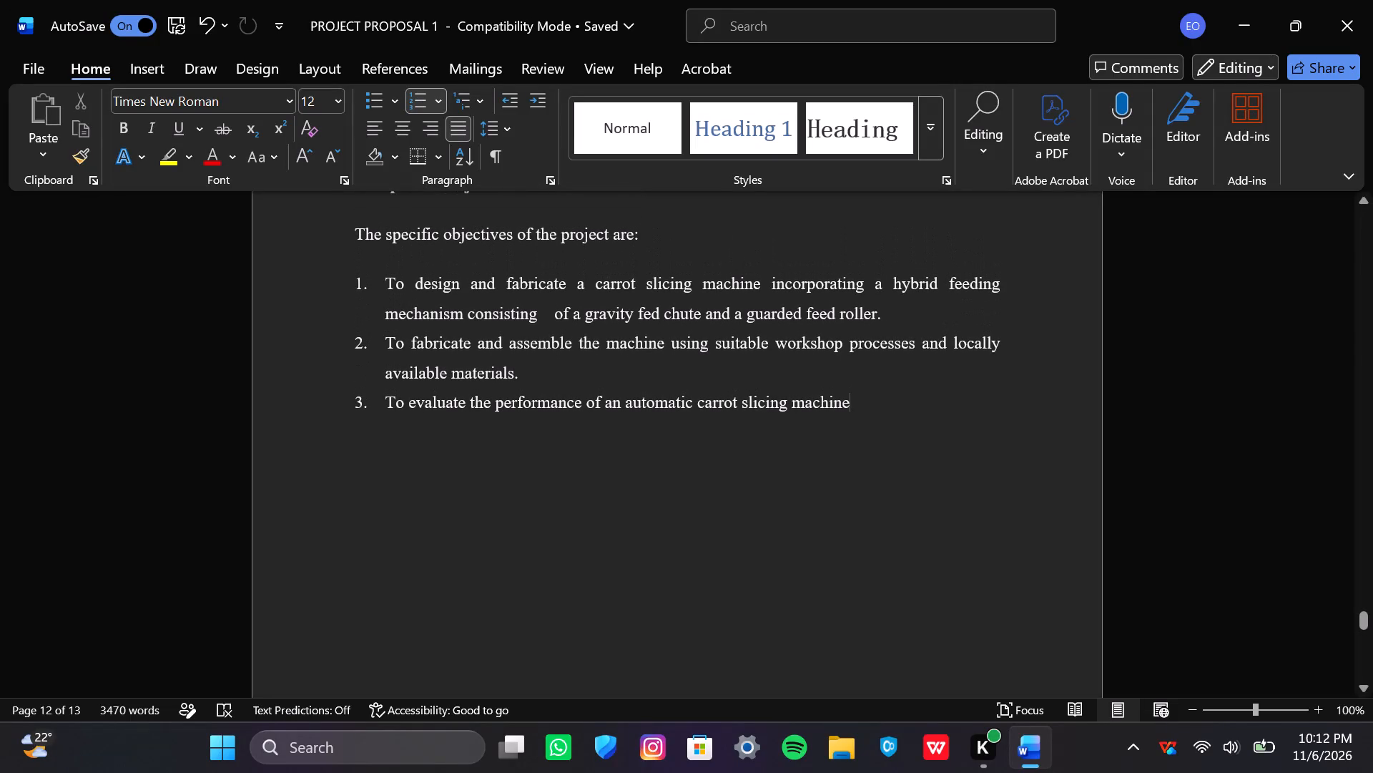
End the third specific objective with a full stop after "machine".
{"action": "key", "text": "period"}
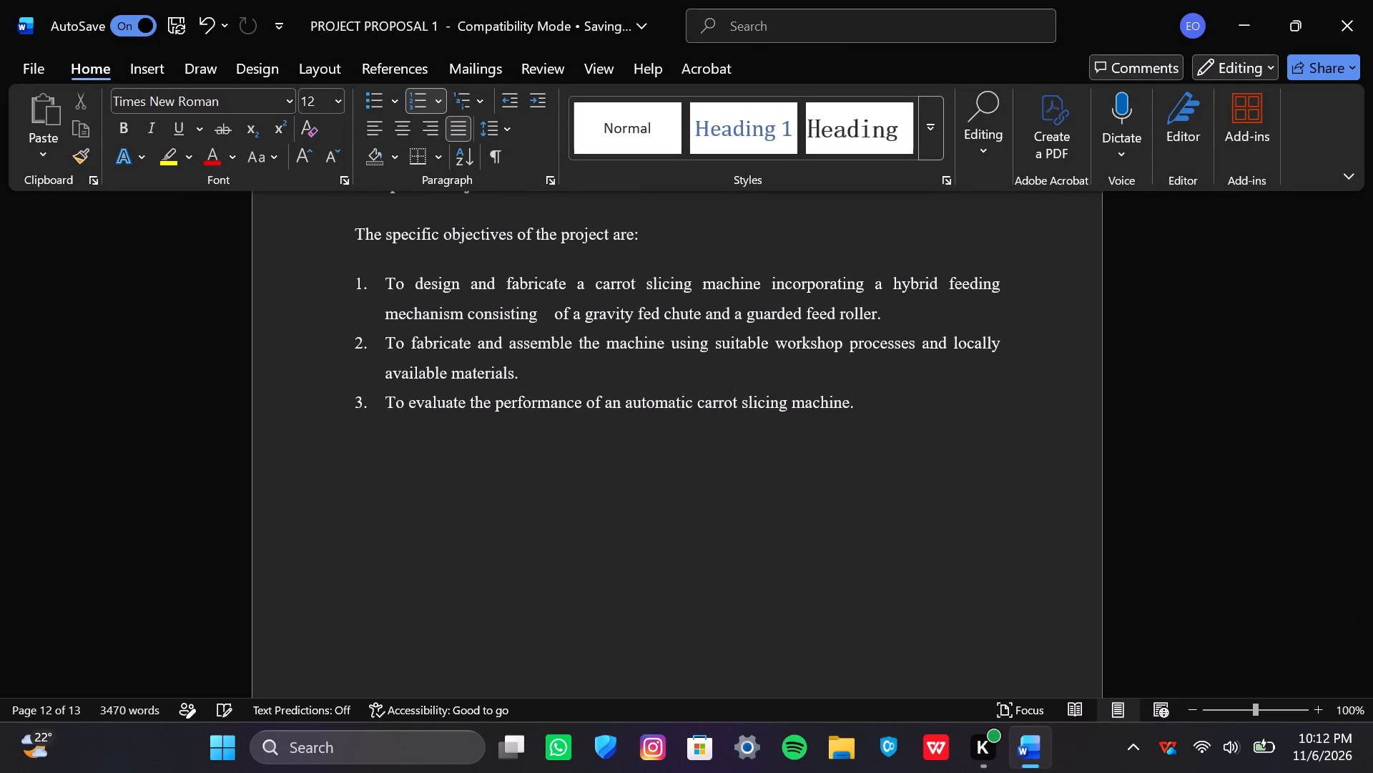
Insert "test and" between "To" and "evaluate" in the third specific objective.
{"action": "scroll", "coordinate": [857, 362], "scroll_direction": "up", "scroll_amount": 1}
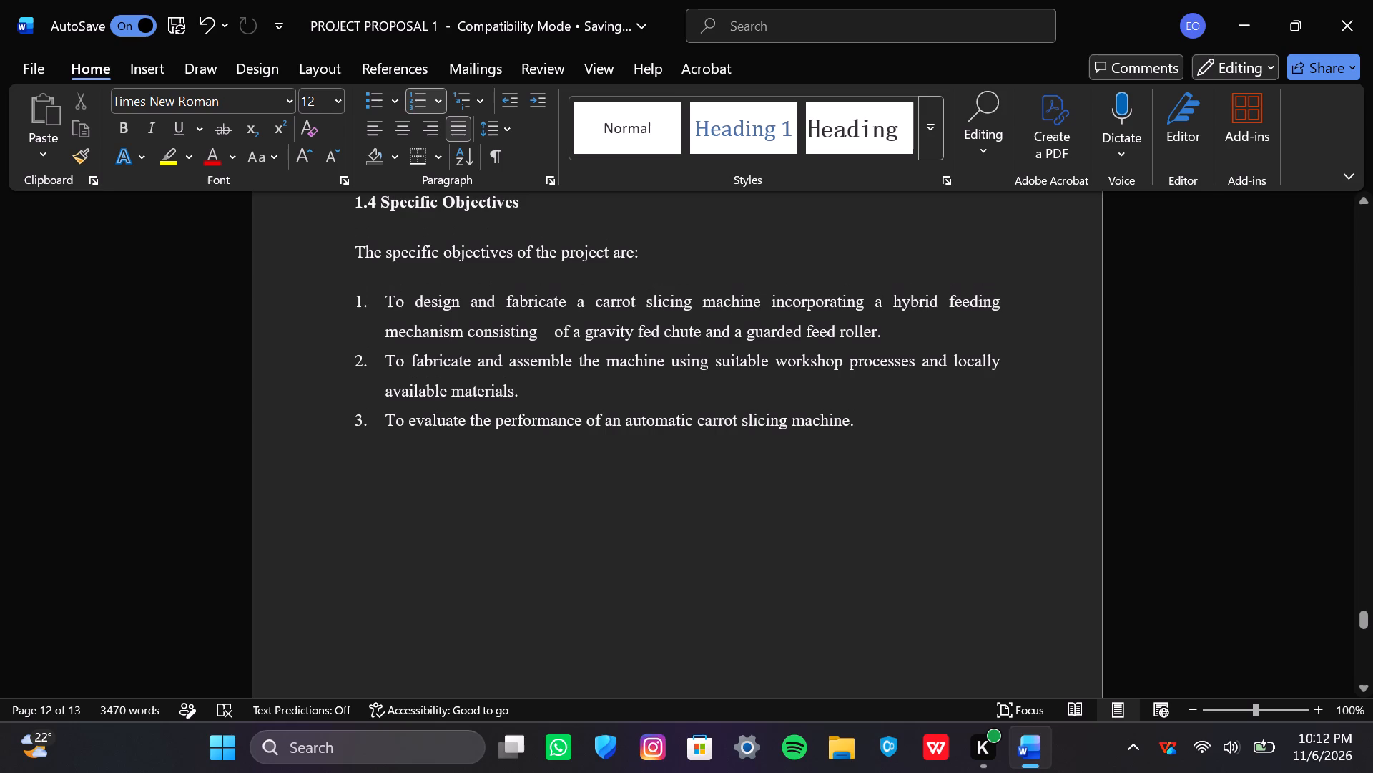
{"action": "left_click", "coordinate": [568, 298]}
{"action": "left_click", "coordinate": [405, 425]}
{"action": "key", "text": "space"}
{"action": "type", "text": "test a"}
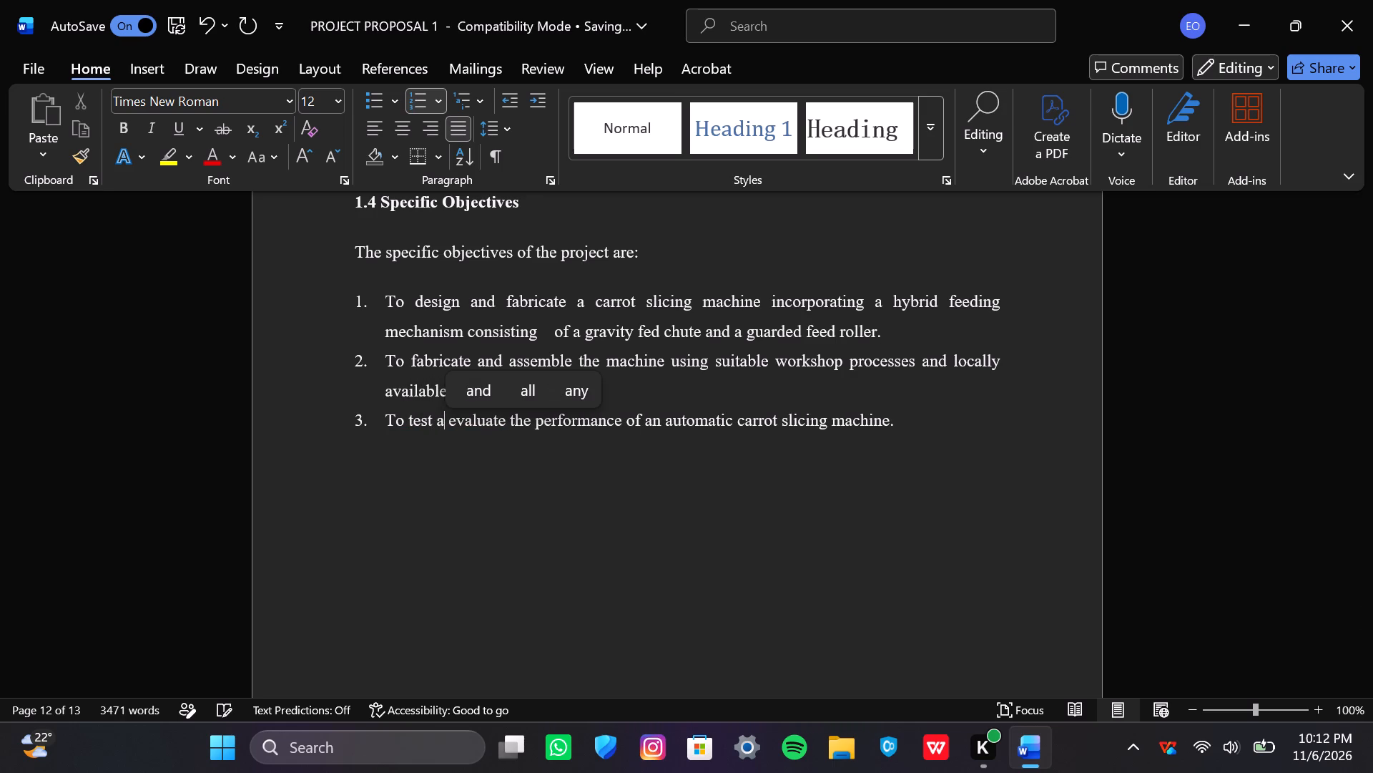
{"action": "type", "text": "nd"}
{"action": "key", "text": "space"}
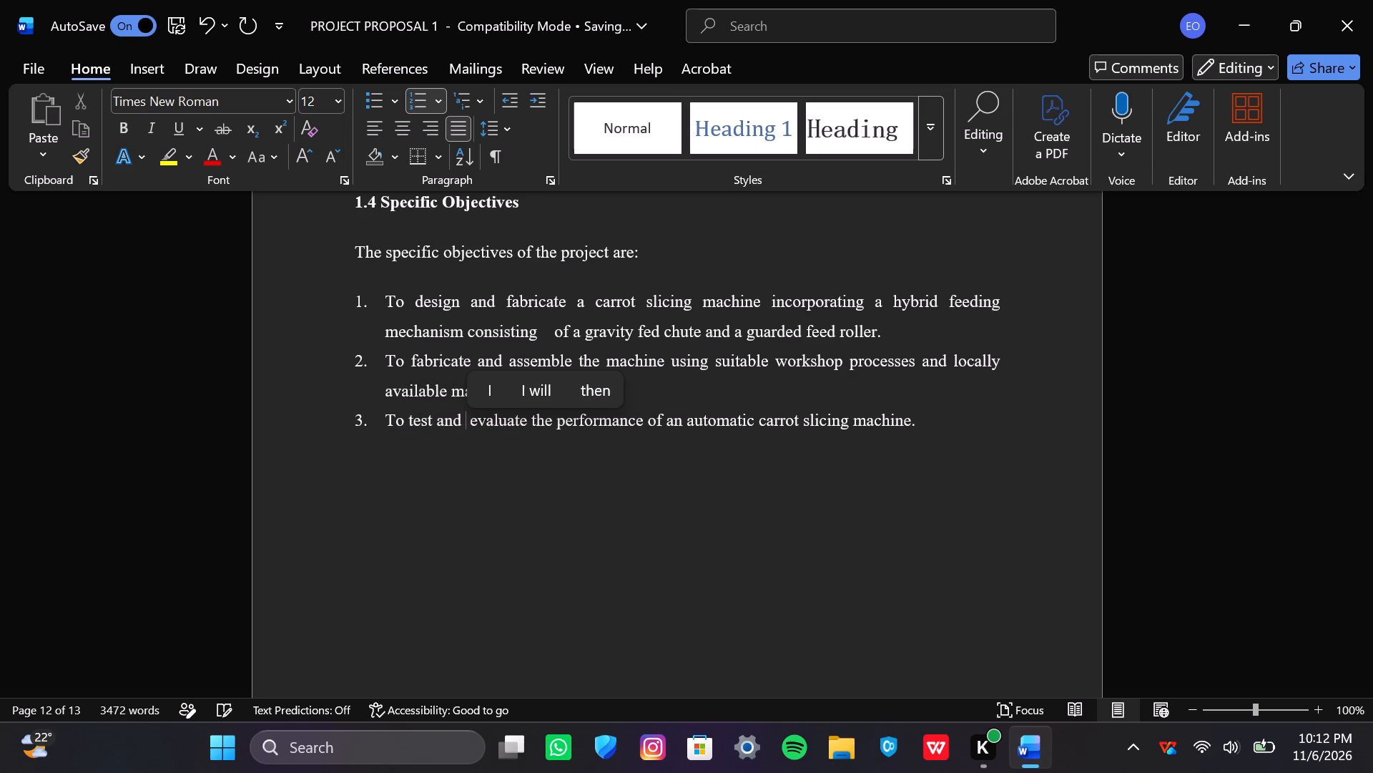
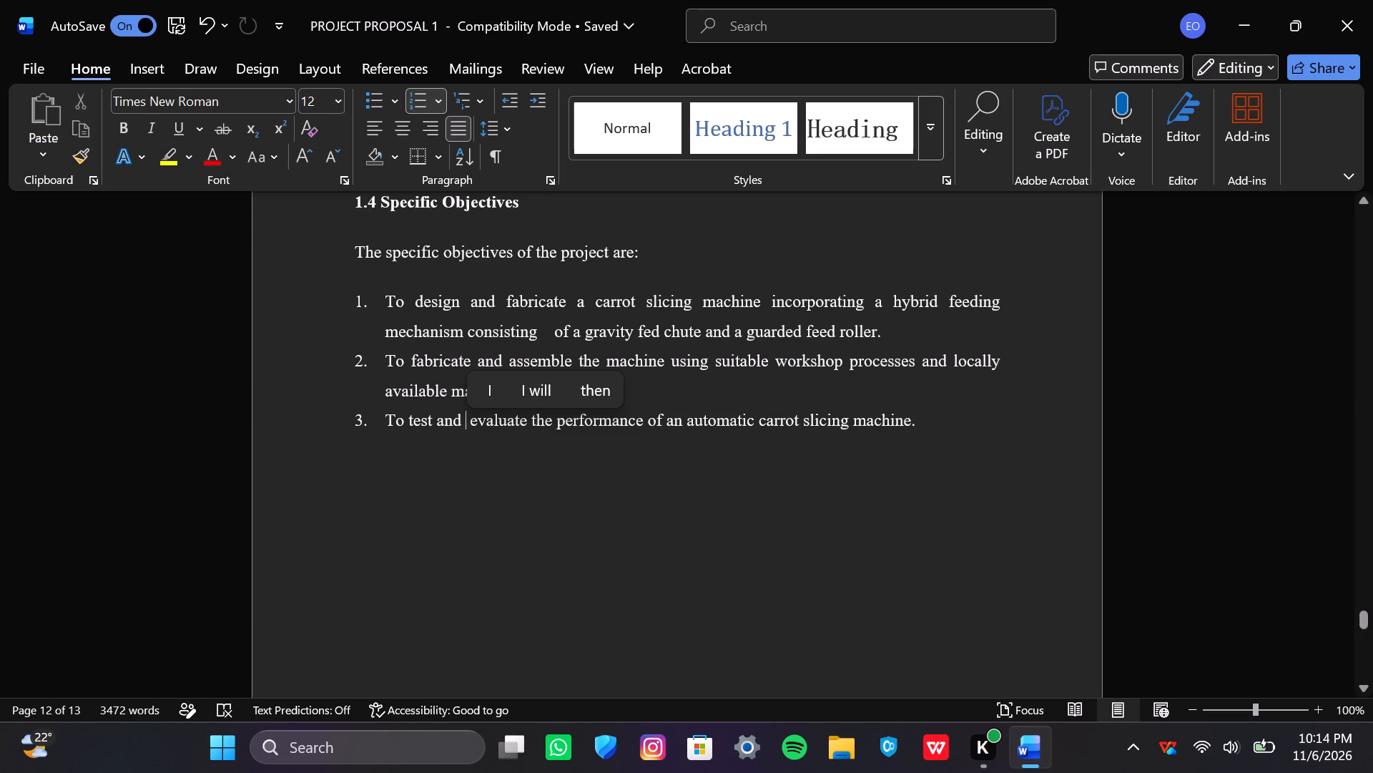
Delete "and fabricate" from the first specific objective so it begins "To design a carrot slicing machine".
{"action": "left_click", "coordinate": [571, 311]}
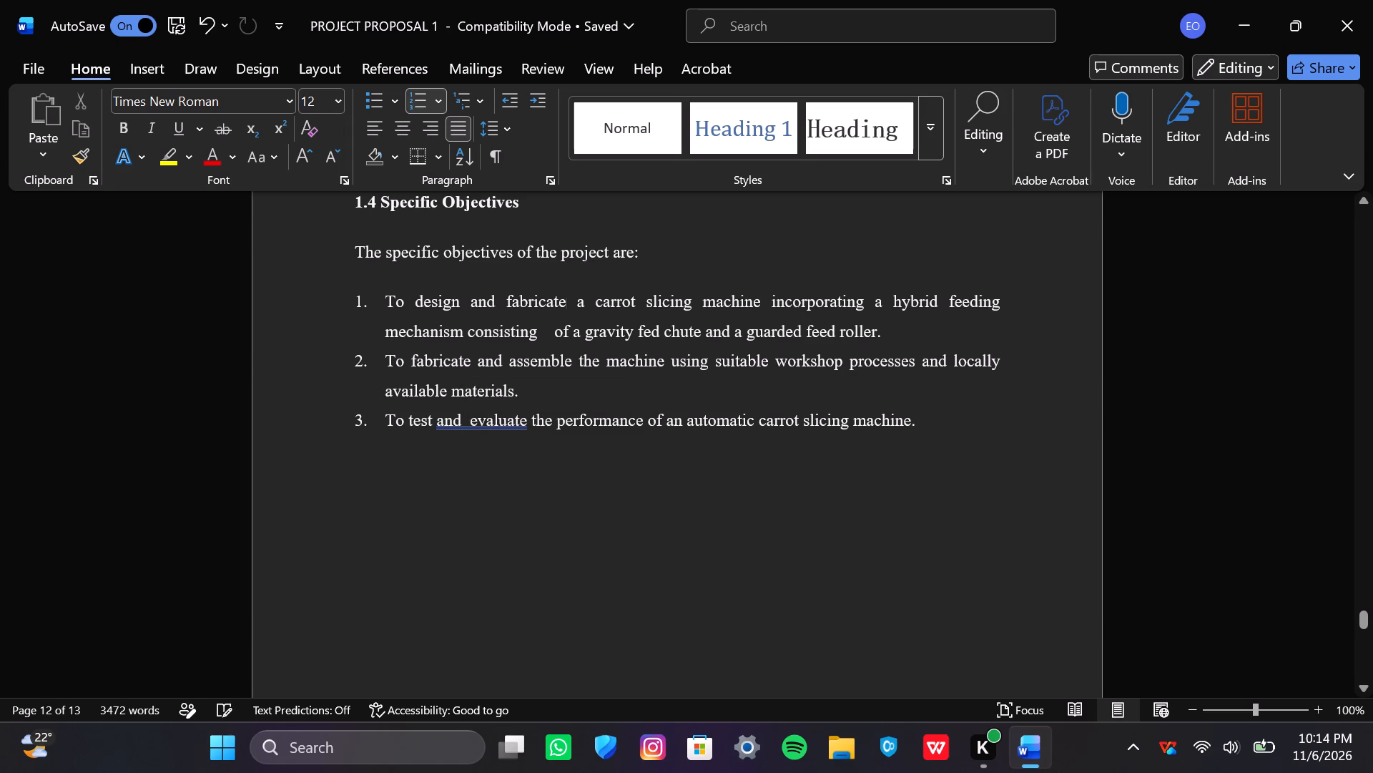
{"action": "key", "text": "BackSpace"}
{"action": "key", "text": "BackSpace"}
{"action": "key", "text": "BackSpace"}
{"action": "key", "text": "BackSpace"}
{"action": "key", "text": "BackSpace"}
{"action": "key", "text": "BackSpace"}
{"action": "key", "text": "BackSpace"}
{"action": "key", "text": "BackSpace"}
{"action": "key", "text": "BackSpace"}
{"action": "key", "text": "BackSpace"}
{"action": "key", "text": "BackSpace"}
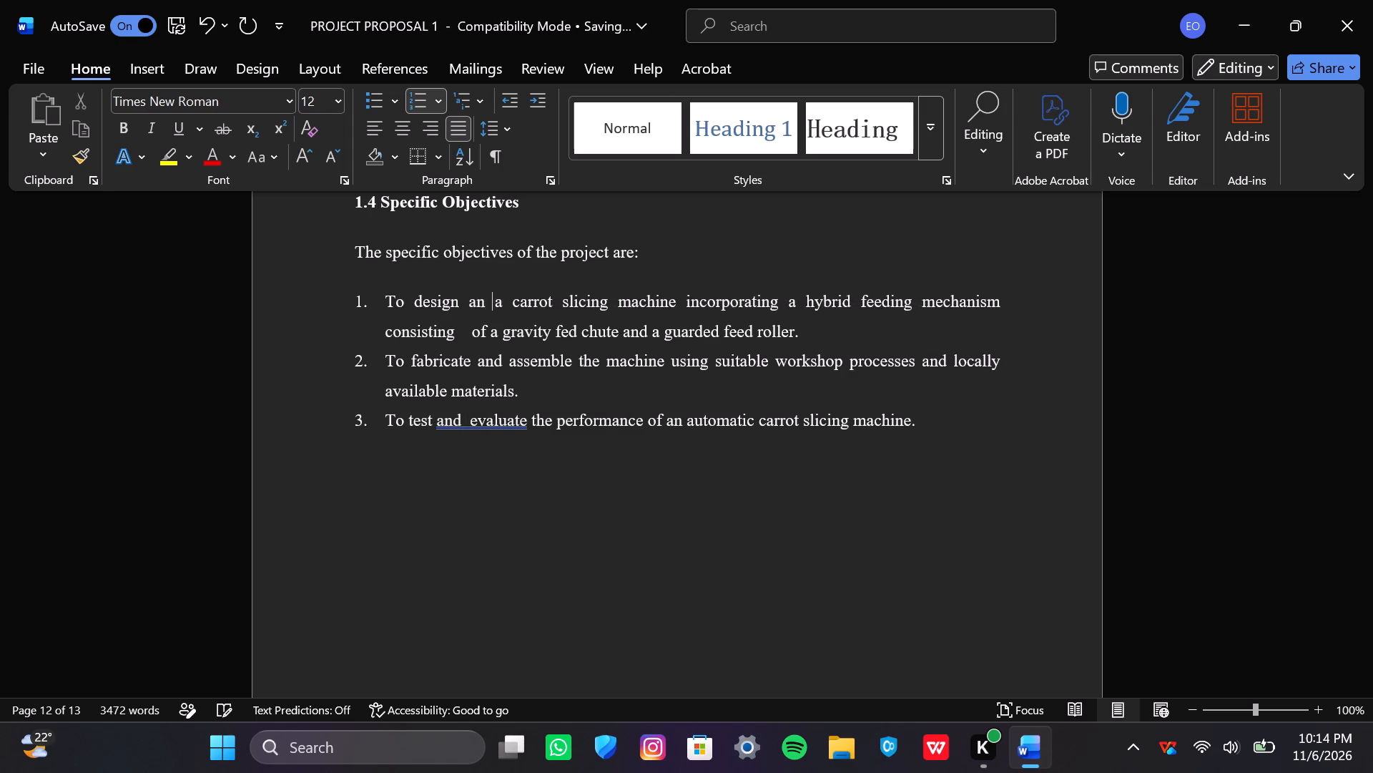
{"action": "key", "text": "BackSpace"}
{"action": "key", "text": "BackSpace"}
{"action": "key", "text": "BackSpace"}
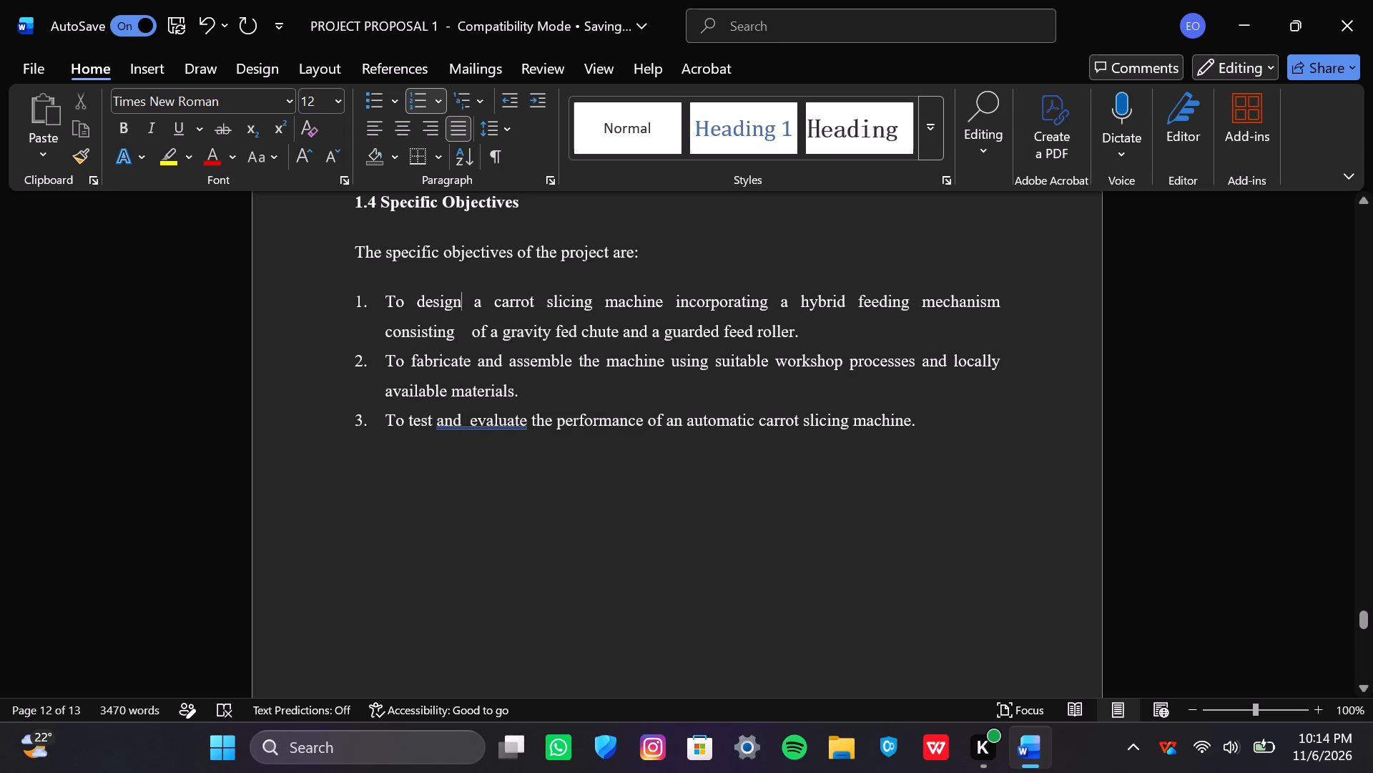
Remove the extra spaces between "consisting" and "of" in the first specific objective.
{"action": "left_click", "coordinate": [473, 330]}
{"action": "key", "text": "BackSpace"}
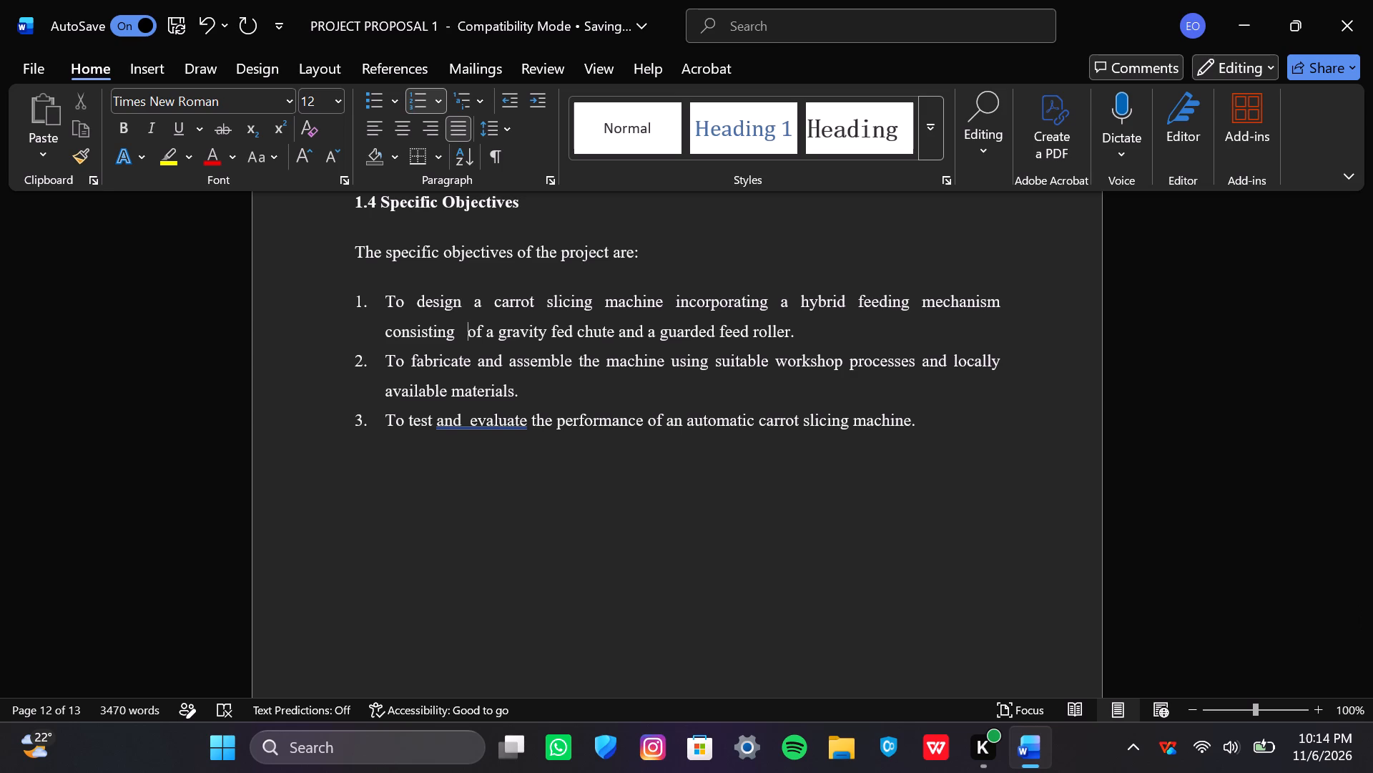
{"action": "key", "text": "BackSpace"}
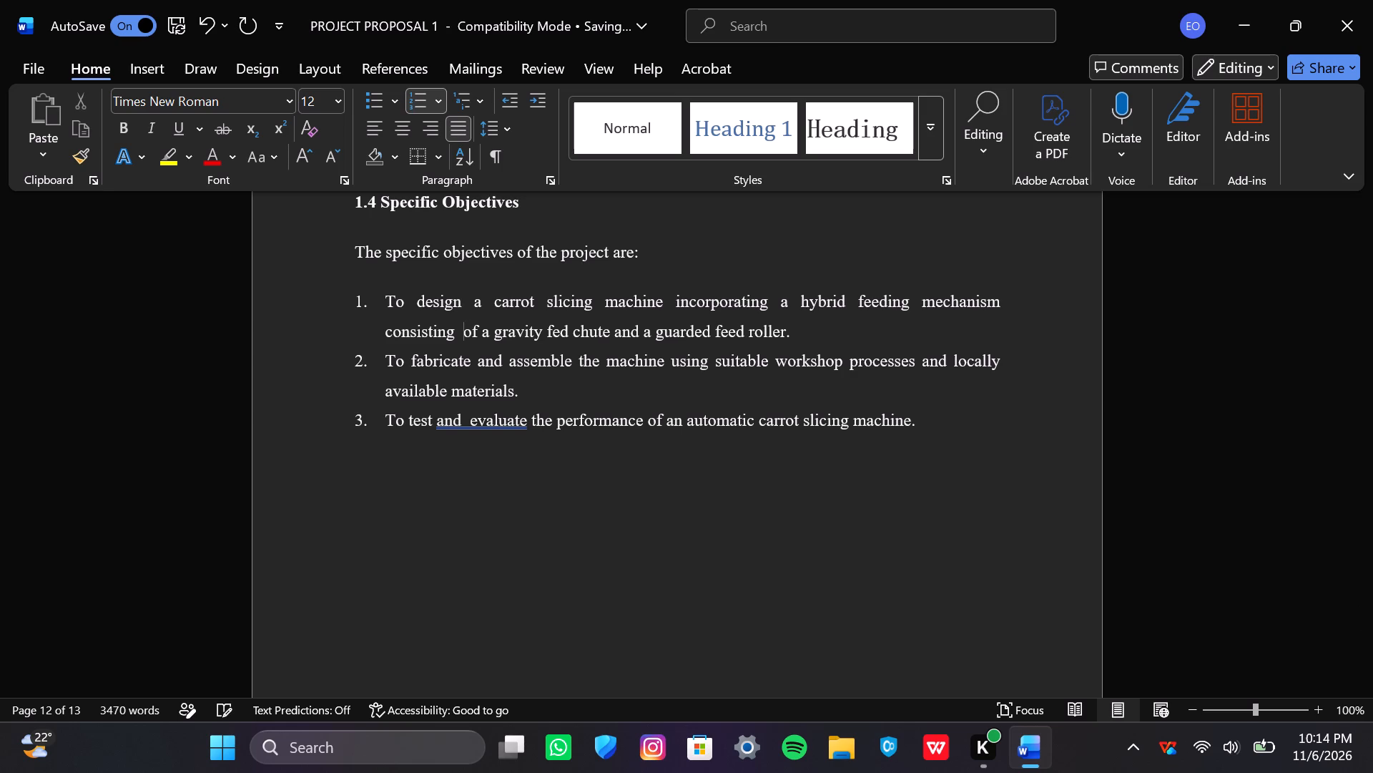
{"action": "key", "text": "BackSpace"}
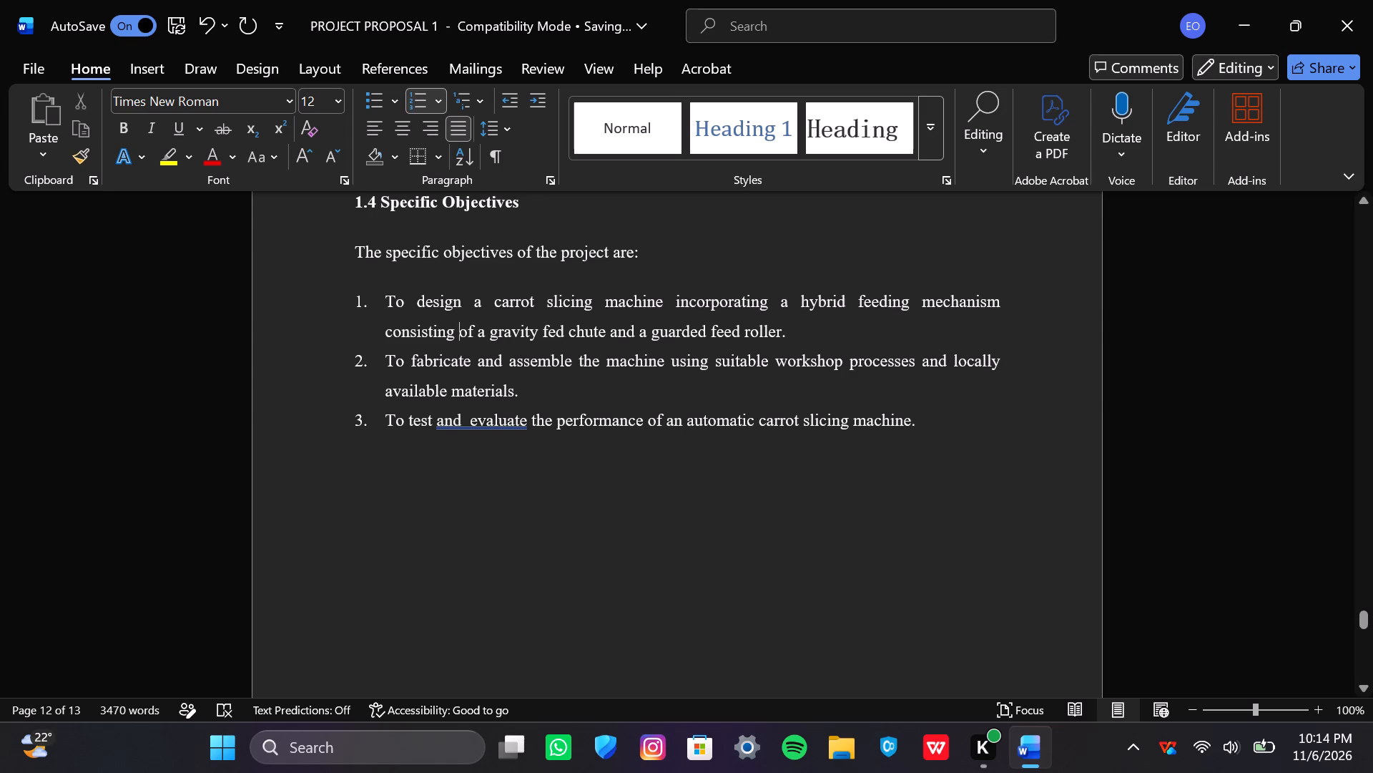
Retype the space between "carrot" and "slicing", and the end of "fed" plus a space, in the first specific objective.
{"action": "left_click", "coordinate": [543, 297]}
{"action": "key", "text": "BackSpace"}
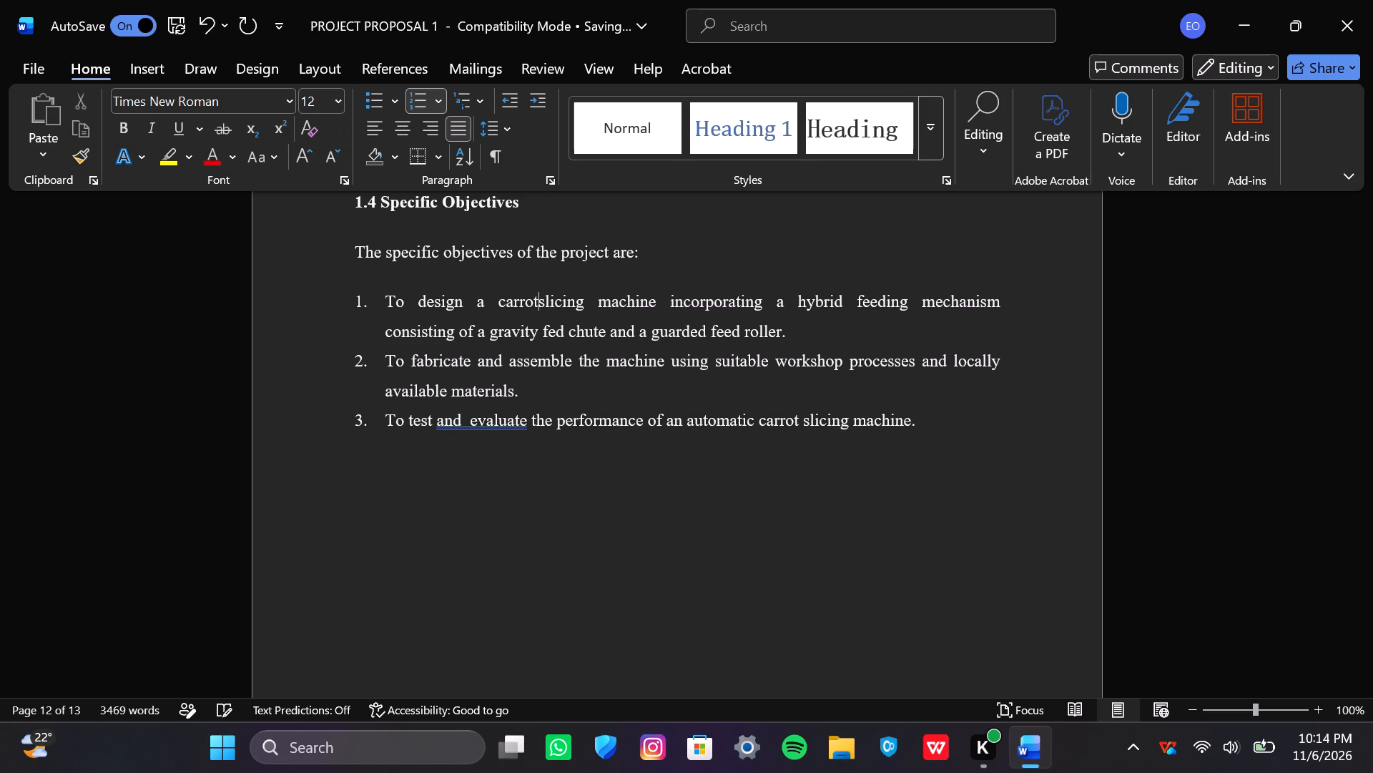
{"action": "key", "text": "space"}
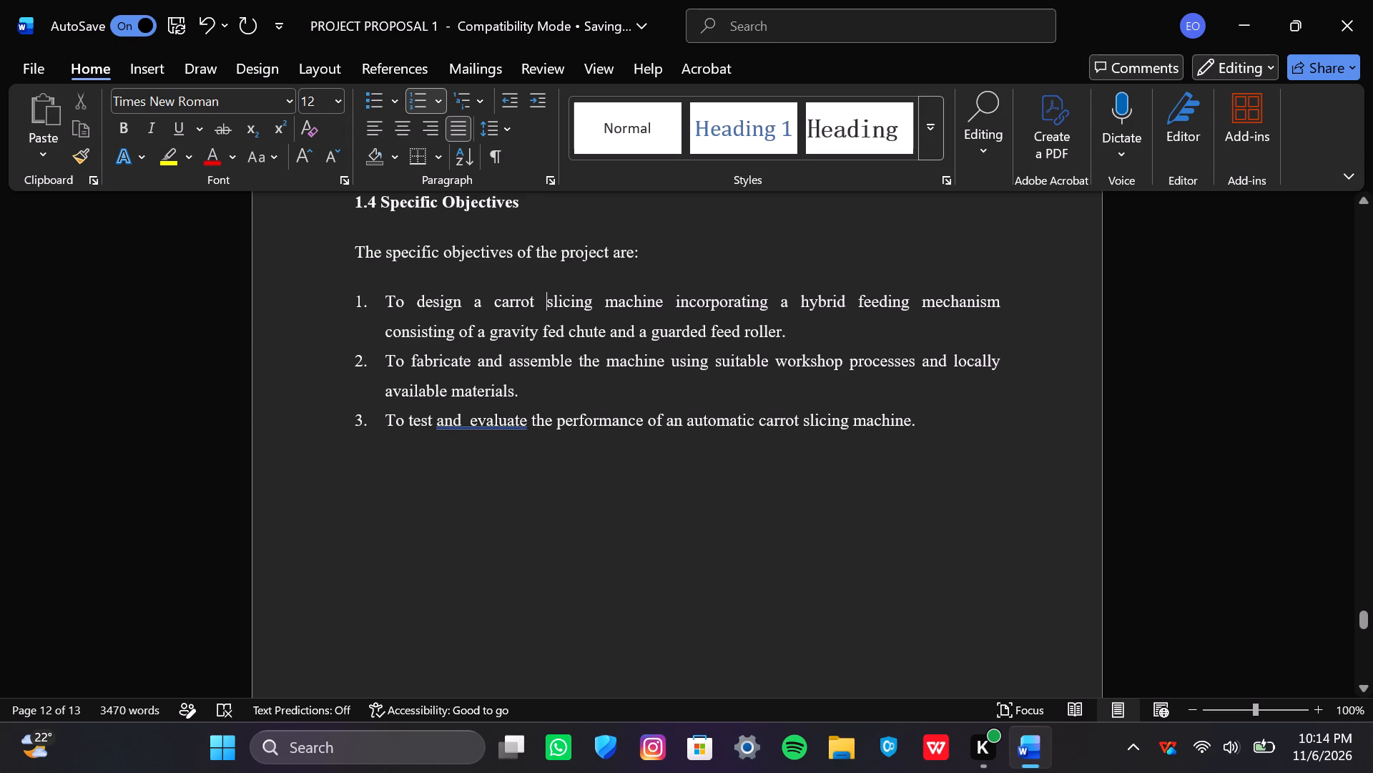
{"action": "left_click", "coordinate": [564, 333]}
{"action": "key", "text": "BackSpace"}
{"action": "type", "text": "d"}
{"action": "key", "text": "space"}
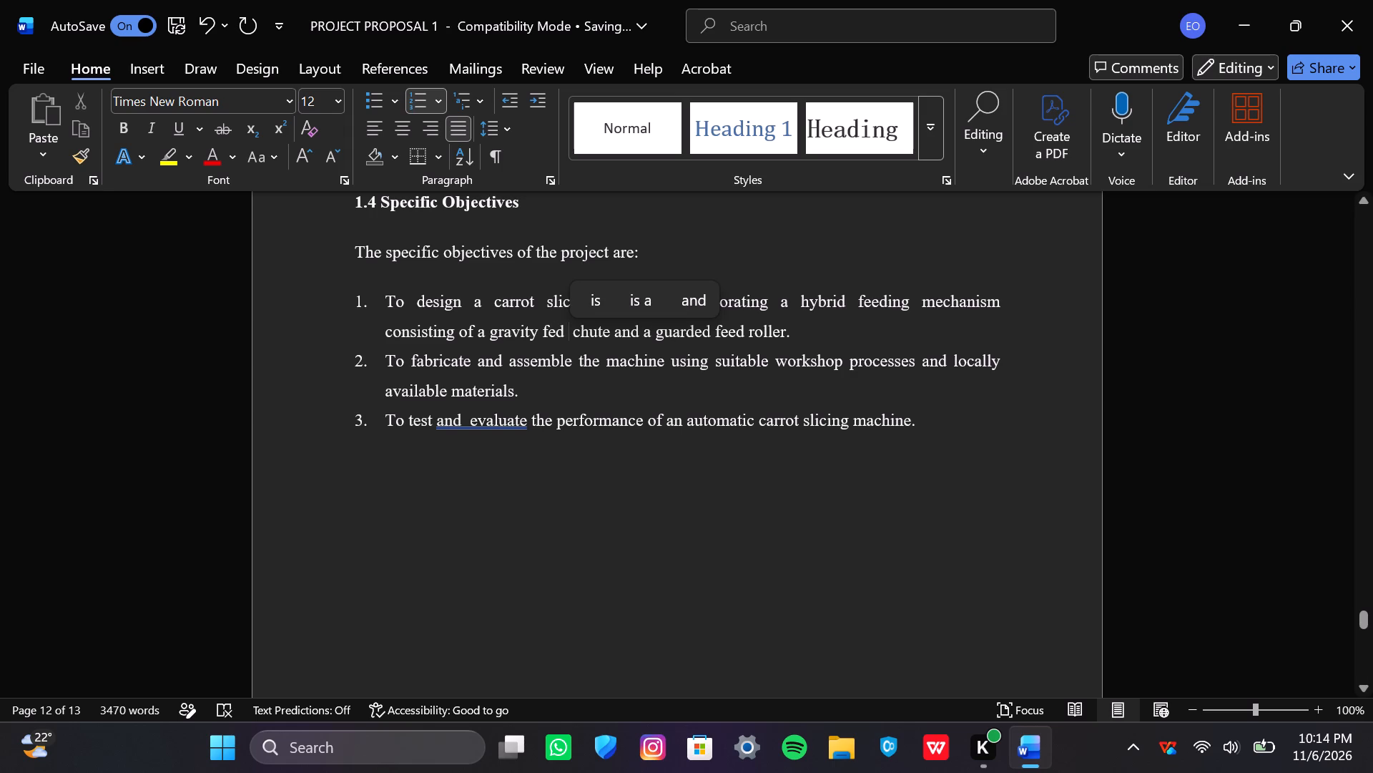
Accept the single-space grammar corrections for "and evaluate" in the third specific objective and "fed chute" in the first.
{"action": "left_click", "coordinate": [505, 432]}
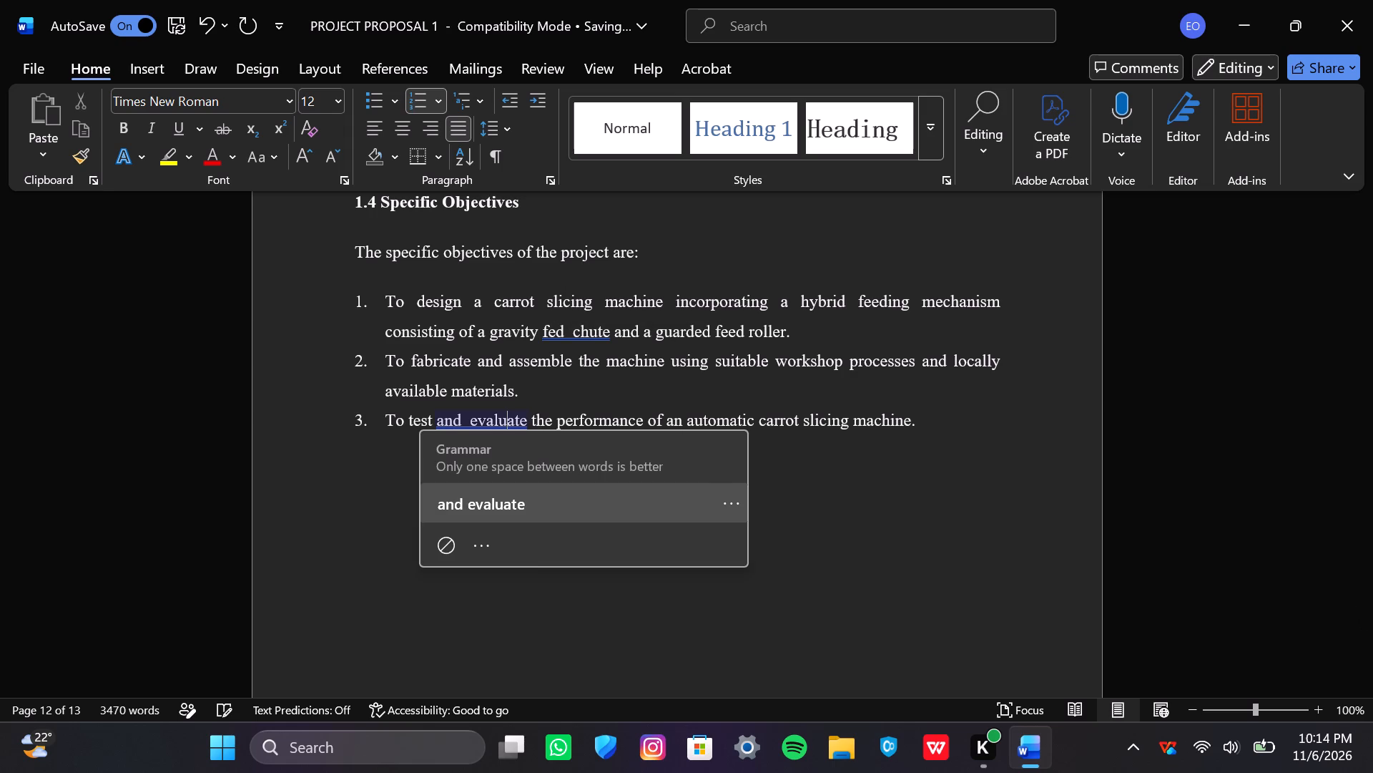
{"action": "left_click", "coordinate": [498, 495]}
{"action": "scroll", "coordinate": [570, 379], "scroll_direction": "up", "scroll_amount": 2}
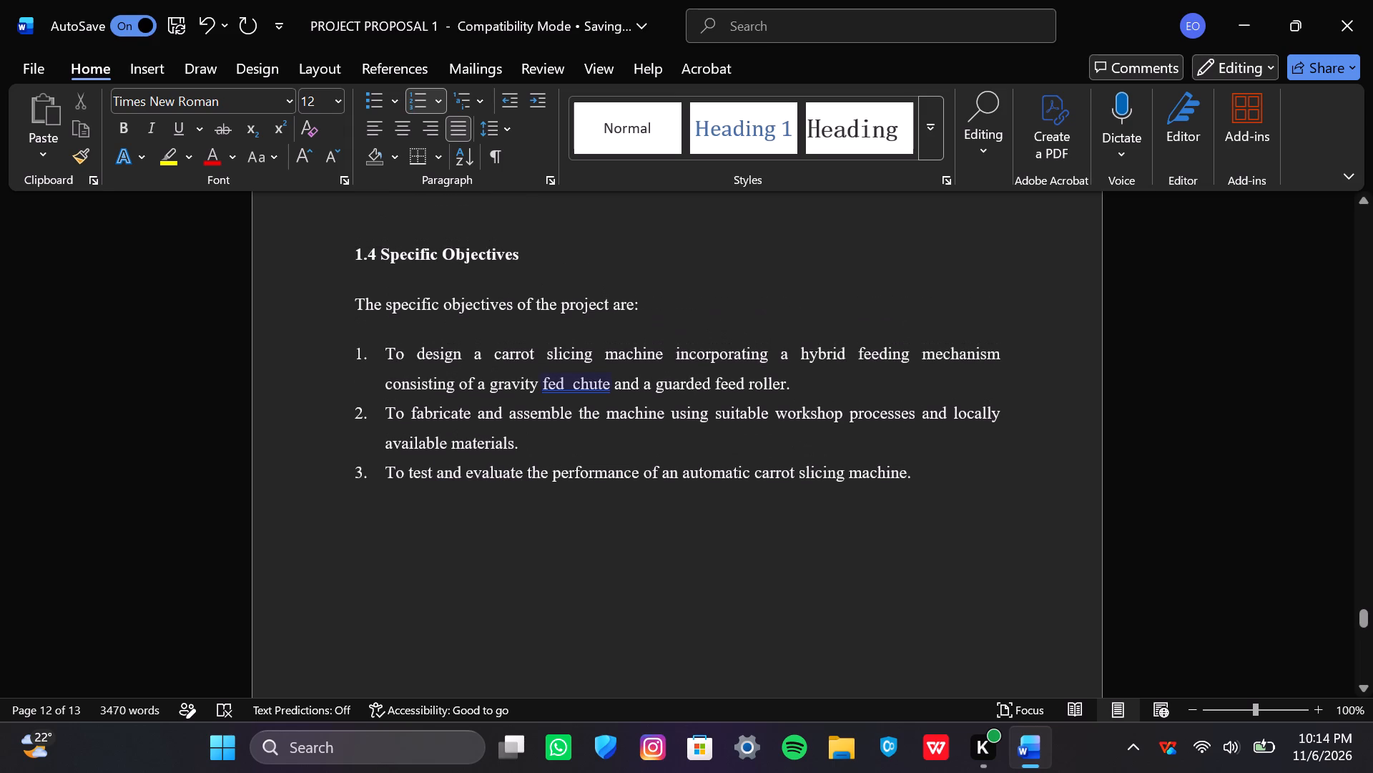
{"action": "scroll", "coordinate": [570, 379], "scroll_direction": "up", "scroll_amount": 3}
{"action": "scroll", "coordinate": [570, 379], "scroll_direction": "down", "scroll_amount": 1}
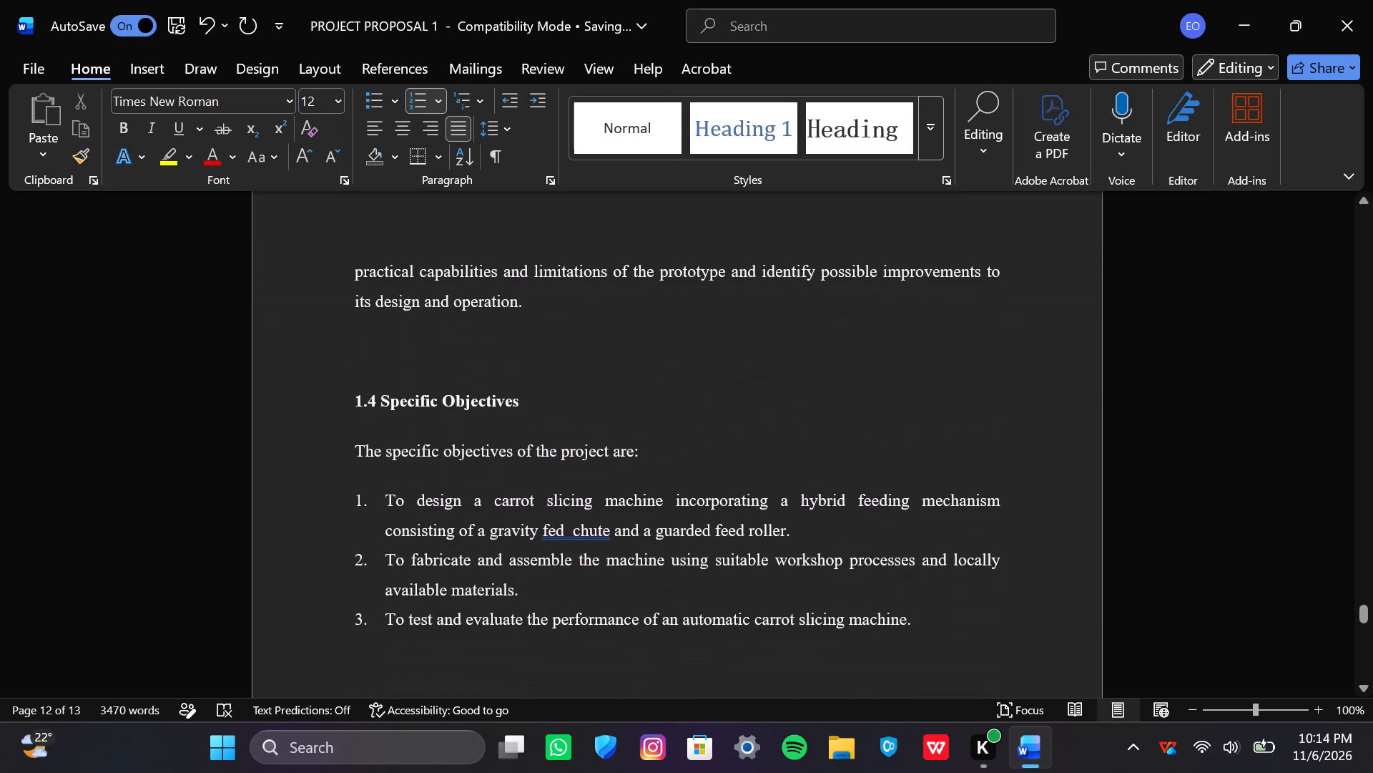
{"action": "scroll", "coordinate": [570, 379], "scroll_direction": "down", "scroll_amount": 2}
{"action": "left_click", "coordinate": [571, 507]}
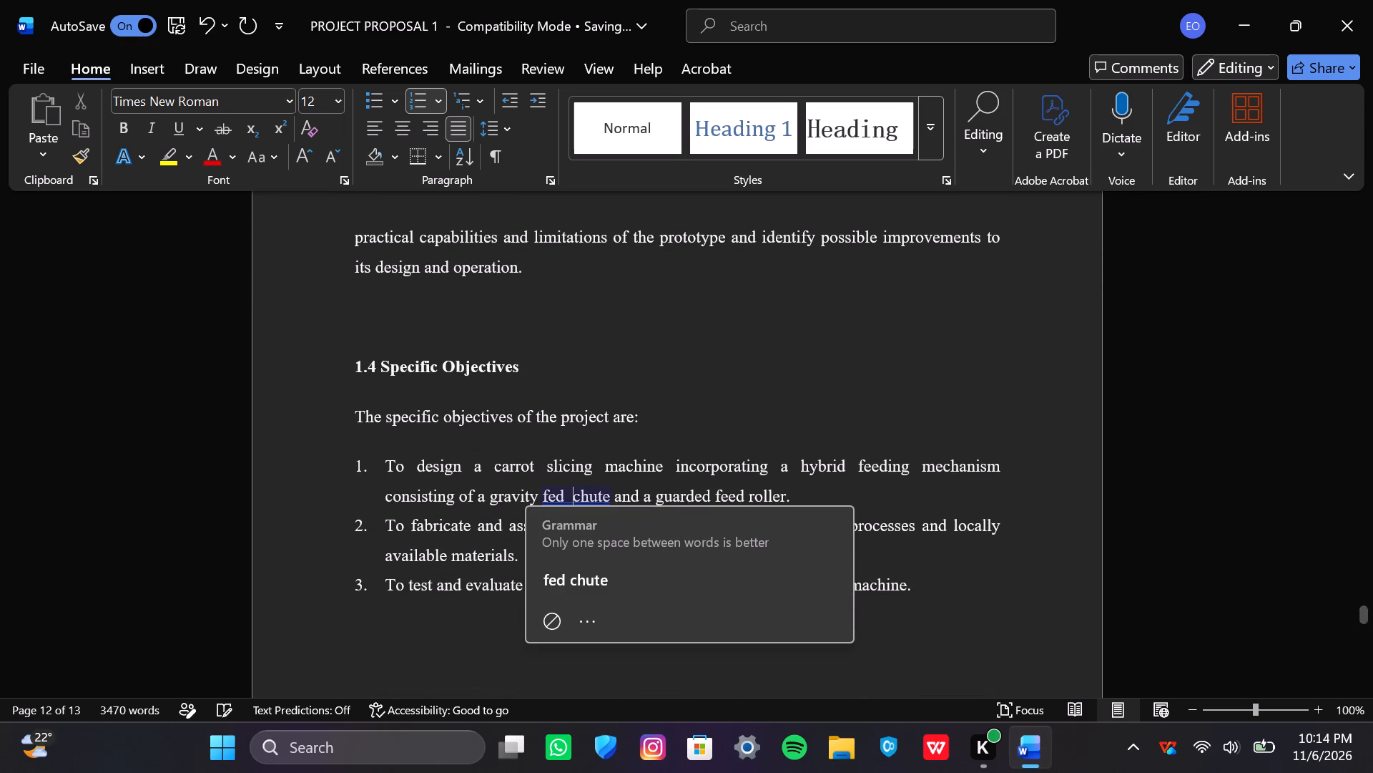
{"action": "left_click", "coordinate": [576, 575]}
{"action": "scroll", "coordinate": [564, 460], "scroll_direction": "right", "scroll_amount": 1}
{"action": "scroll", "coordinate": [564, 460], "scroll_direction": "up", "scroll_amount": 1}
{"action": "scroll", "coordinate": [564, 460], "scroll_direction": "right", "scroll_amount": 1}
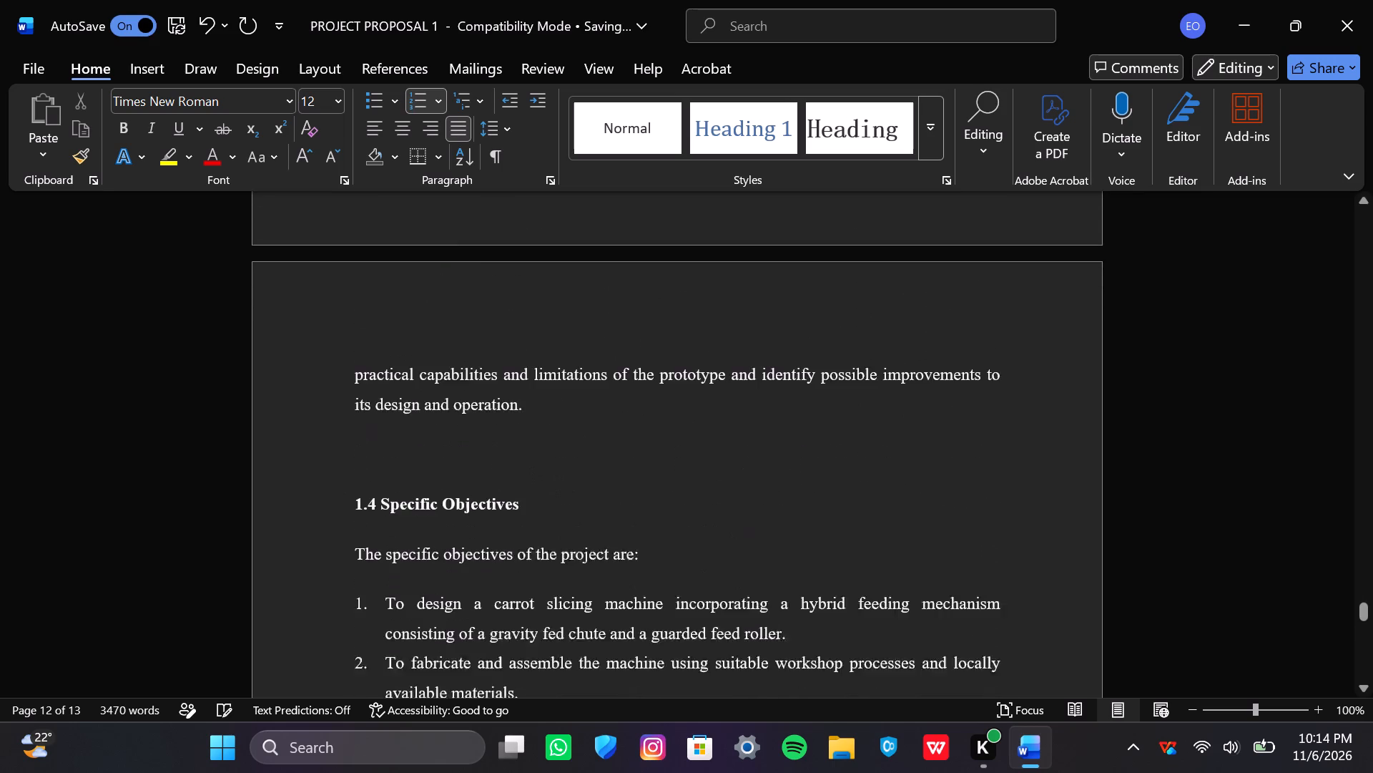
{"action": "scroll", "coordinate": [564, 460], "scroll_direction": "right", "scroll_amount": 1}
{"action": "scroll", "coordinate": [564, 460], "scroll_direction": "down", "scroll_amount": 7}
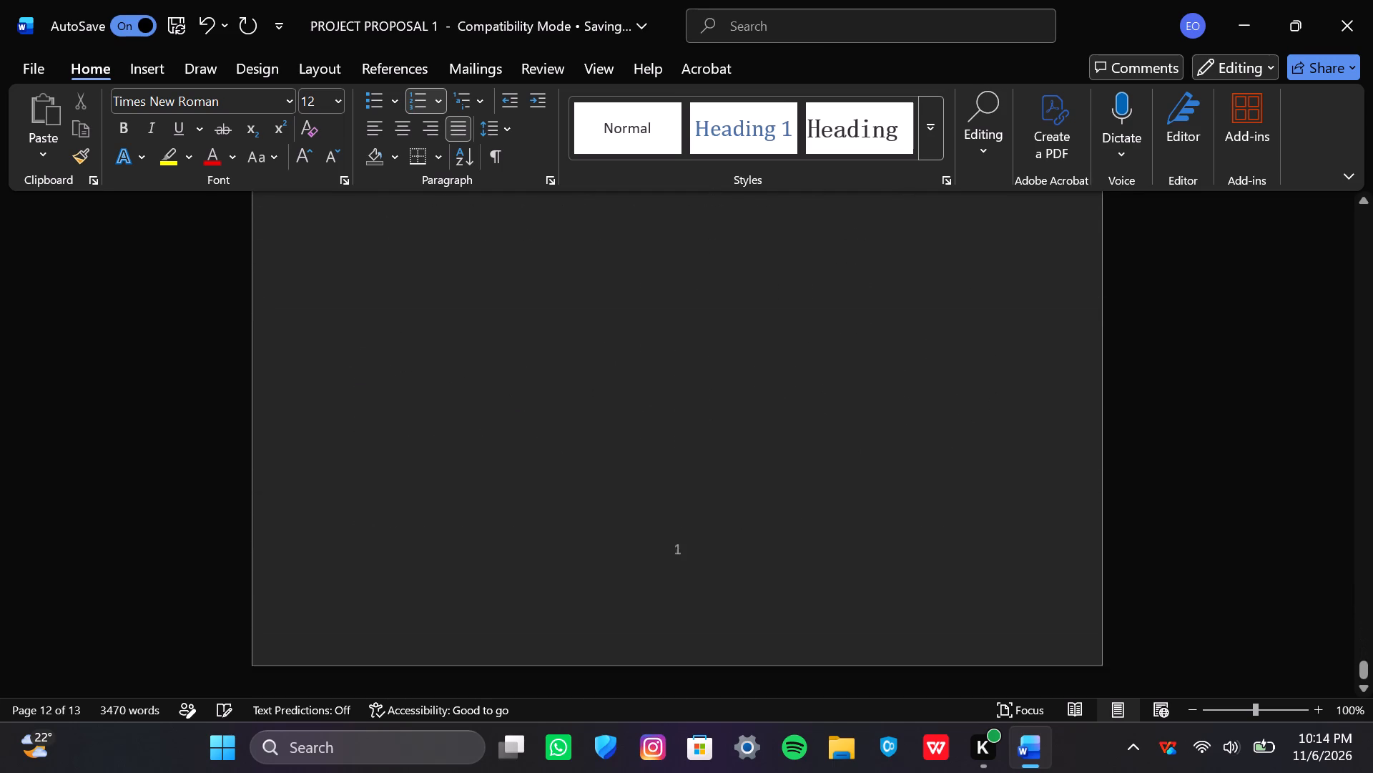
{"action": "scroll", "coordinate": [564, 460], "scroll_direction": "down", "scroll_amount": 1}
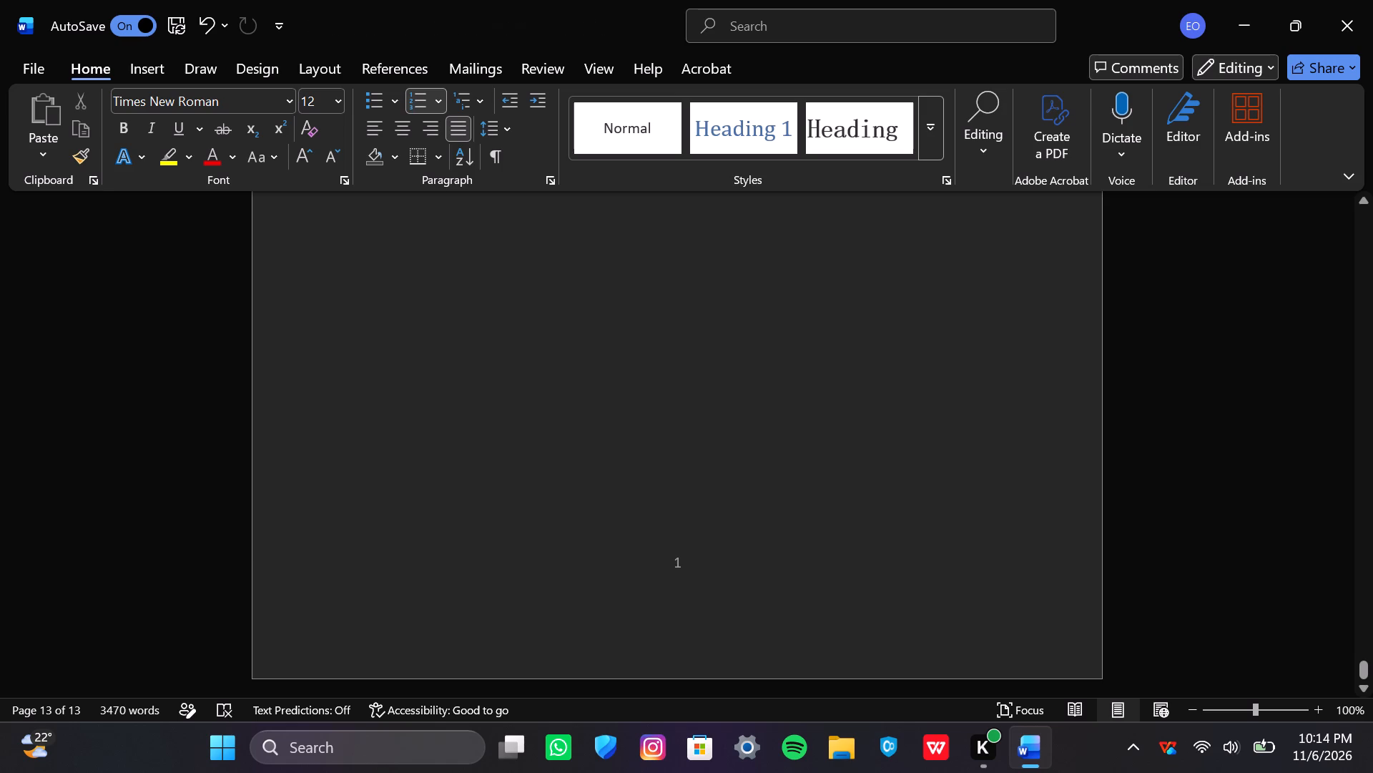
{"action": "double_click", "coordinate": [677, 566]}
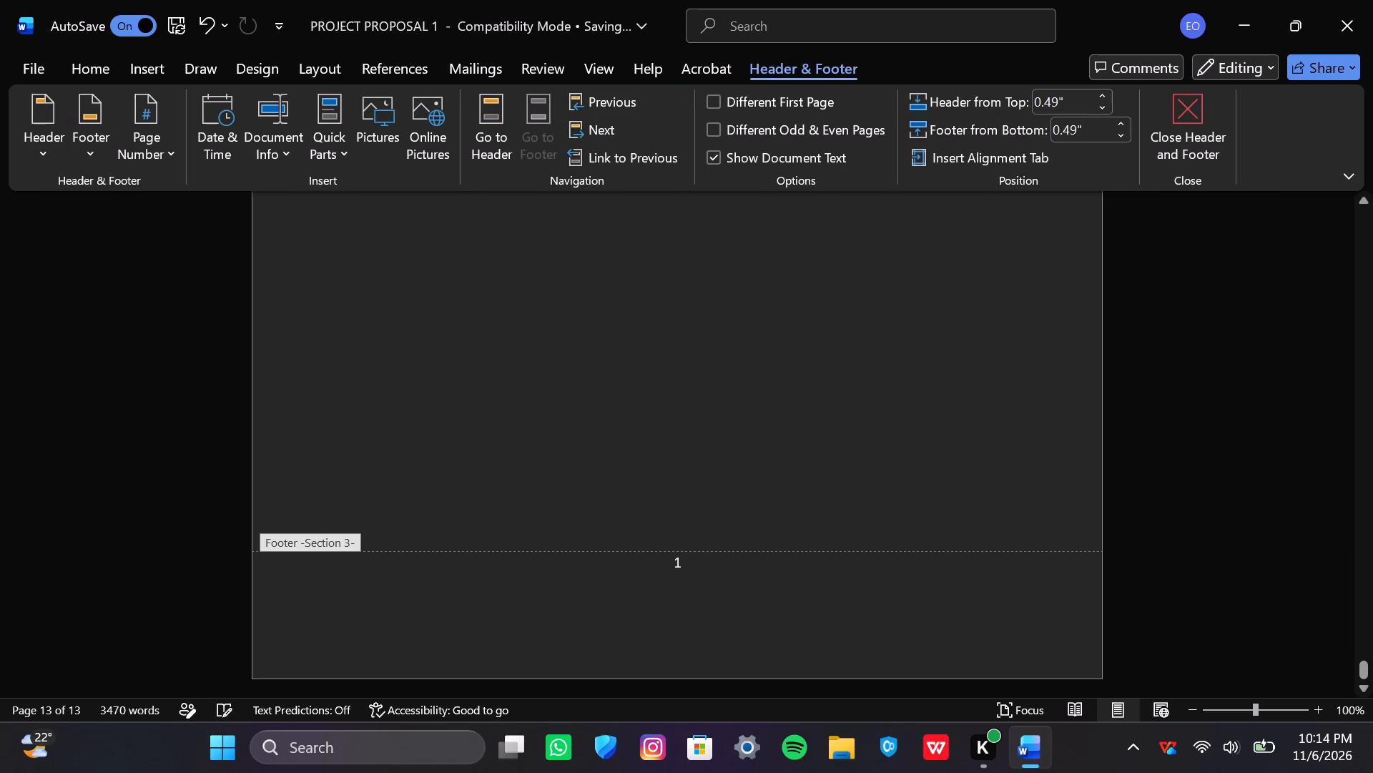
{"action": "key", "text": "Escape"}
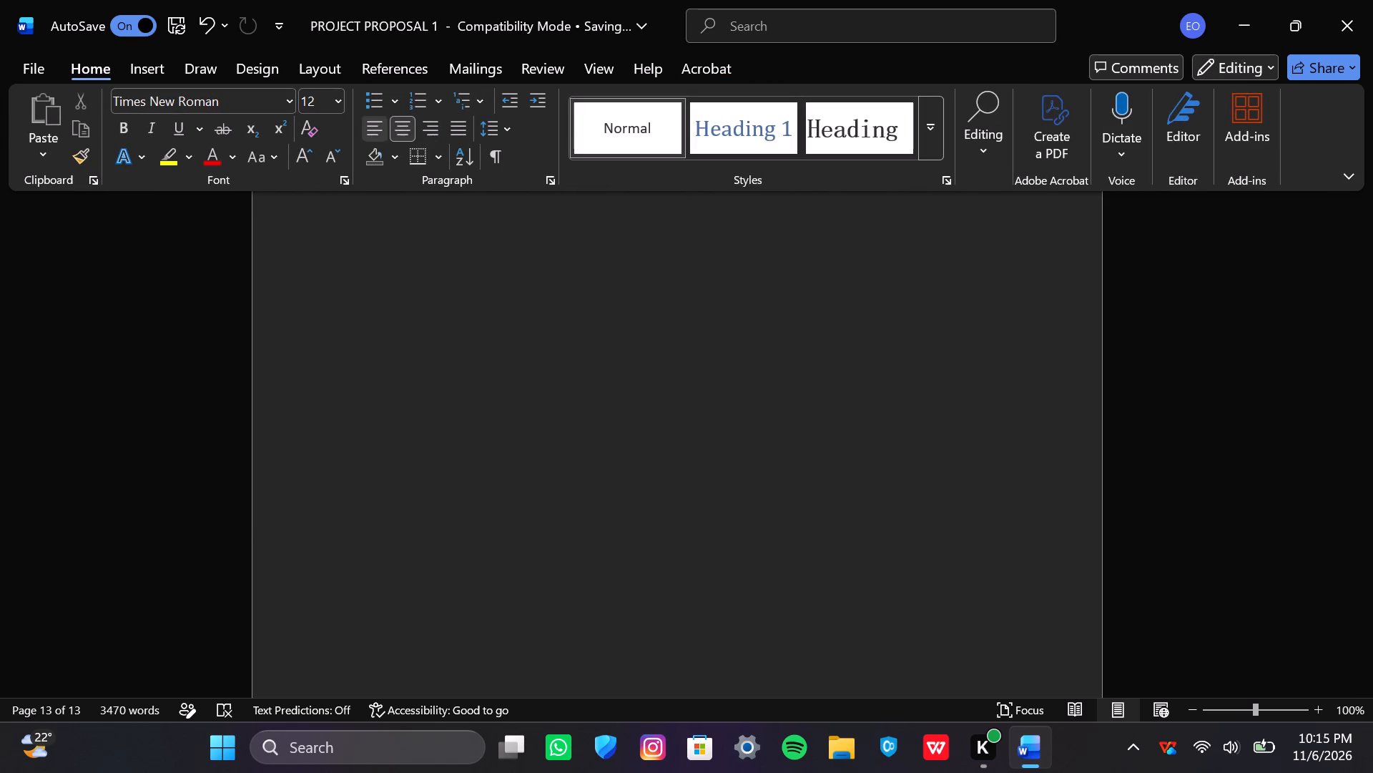
Show the paragraph marks at the end of the document.
{"action": "left_click", "coordinate": [502, 165]}
{"action": "scroll", "coordinate": [546, 299], "scroll_direction": "down", "scroll_amount": 4}
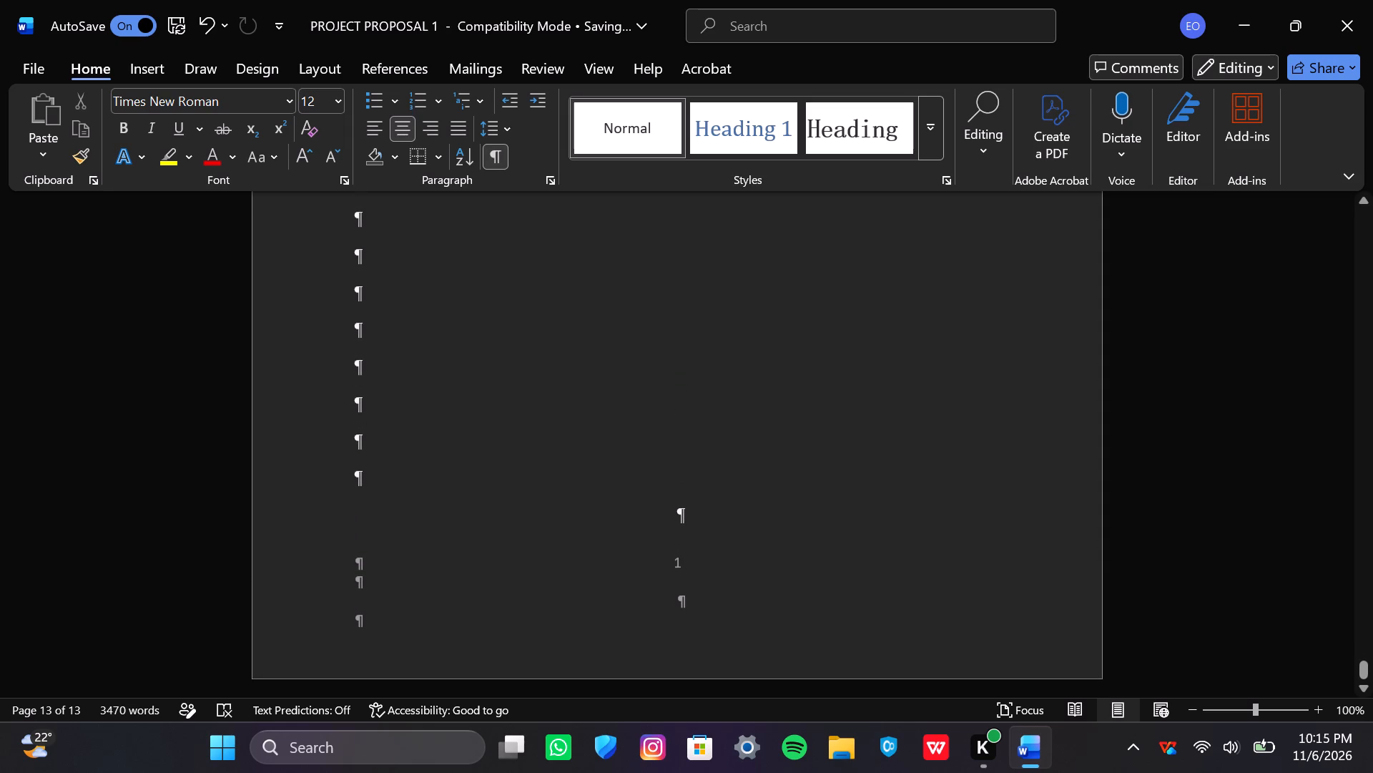
Delete the surplus empty paragraphs at the end of the document to remove the blank thirteenth page.
{"action": "left_click", "coordinate": [370, 648]}
{"action": "left_click", "coordinate": [381, 624]}
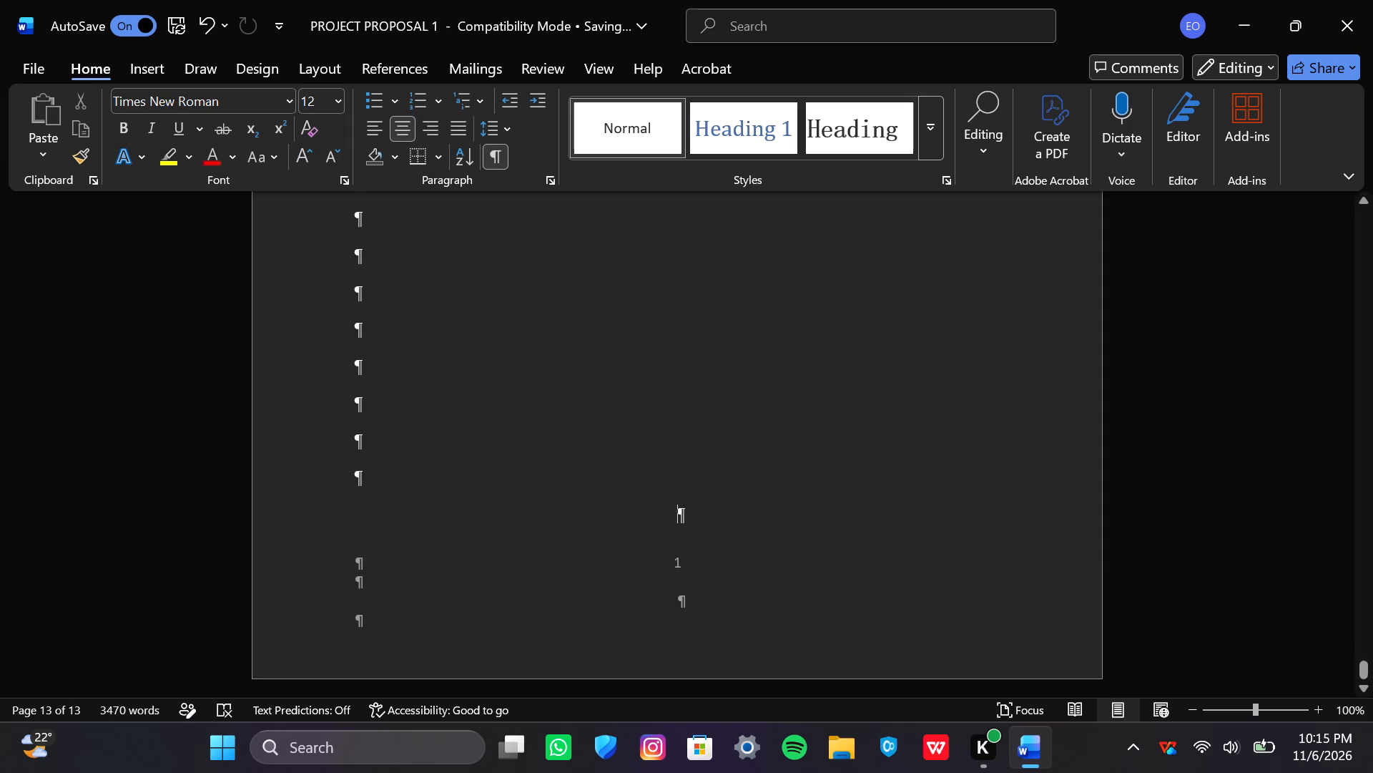
{"action": "left_click", "coordinate": [381, 624]}
{"action": "left_click_drag", "start_coordinate": [381, 624], "coordinate": [363, 477]}
{"action": "left_click", "coordinate": [363, 477]}
{"action": "key", "text": "BackSpace"}
{"action": "key", "text": "BackSpace"}
{"action": "key", "text": "BackSpace"}
{"action": "key", "text": "BackSpace"}
{"action": "key", "text": "BackSpace"}
{"action": "key", "text": "BackSpace"}
{"action": "key", "text": "BackSpace"}
{"action": "key", "text": "BackSpace"}
{"action": "key", "text": "BackSpace"}
{"action": "key", "text": "BackSpace"}
{"action": "key", "text": "BackSpace"}
{"action": "key", "text": "BackSpace"}
{"action": "key", "text": "BackSpace"}
{"action": "key", "text": "BackSpace"}
{"action": "key", "text": "BackSpace"}
{"action": "key", "text": "BackSpace"}
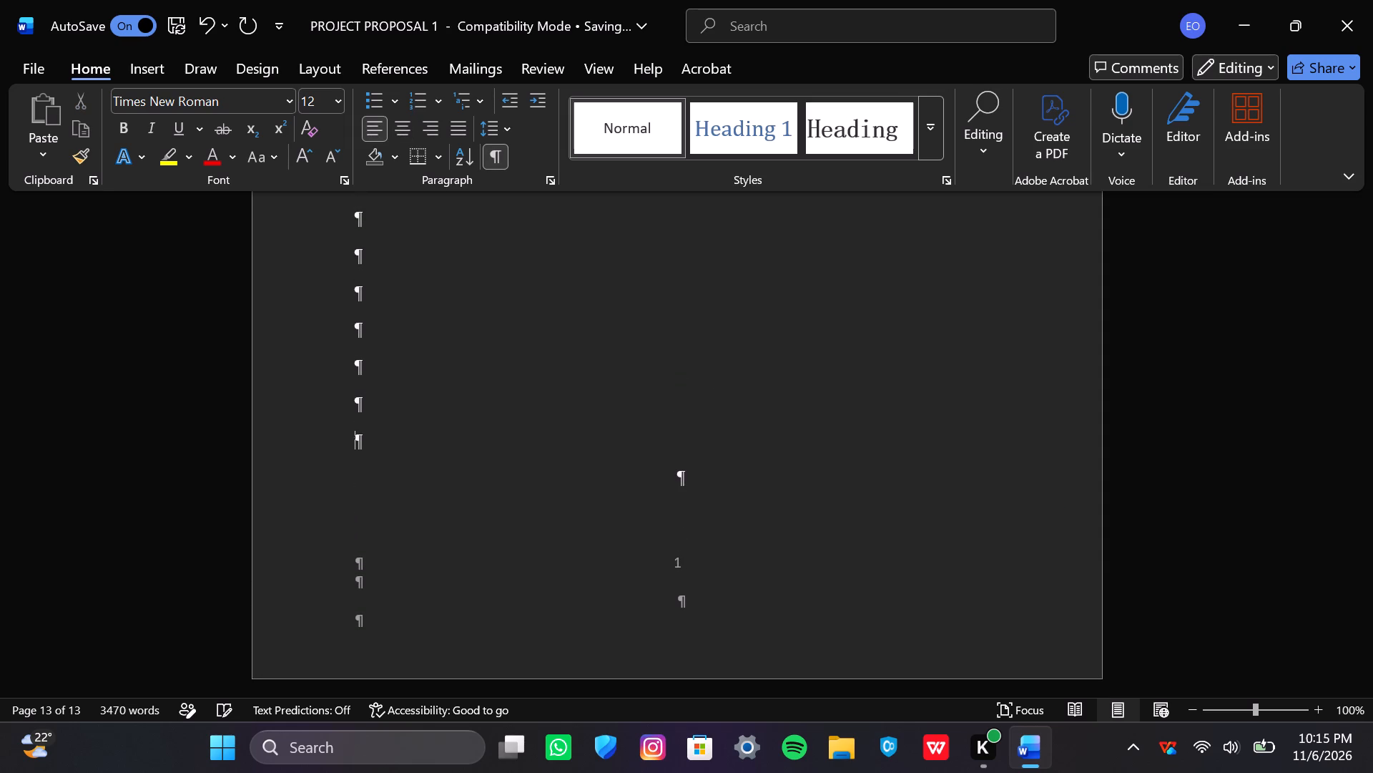
{"action": "scroll", "coordinate": [367, 477], "scroll_direction": "up", "scroll_amount": 7}
{"action": "key", "text": "BackSpace"}
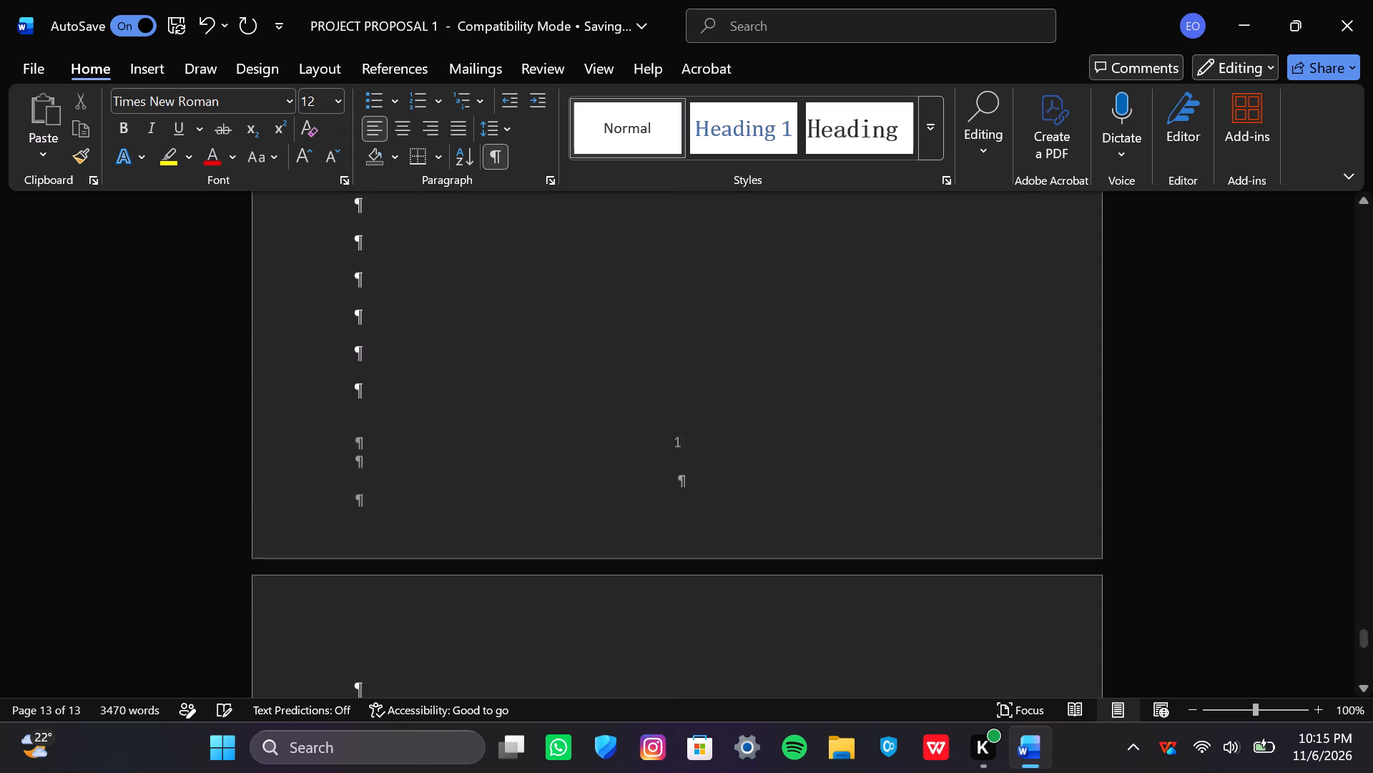
{"action": "key", "text": "BackSpace"}
{"action": "key", "text": "BackSpace"}
{"action": "key", "text": "BackSpace"}
{"action": "key", "text": "BackSpace"}
{"action": "key", "text": "BackSpace"}
{"action": "key", "text": "BackSpace"}
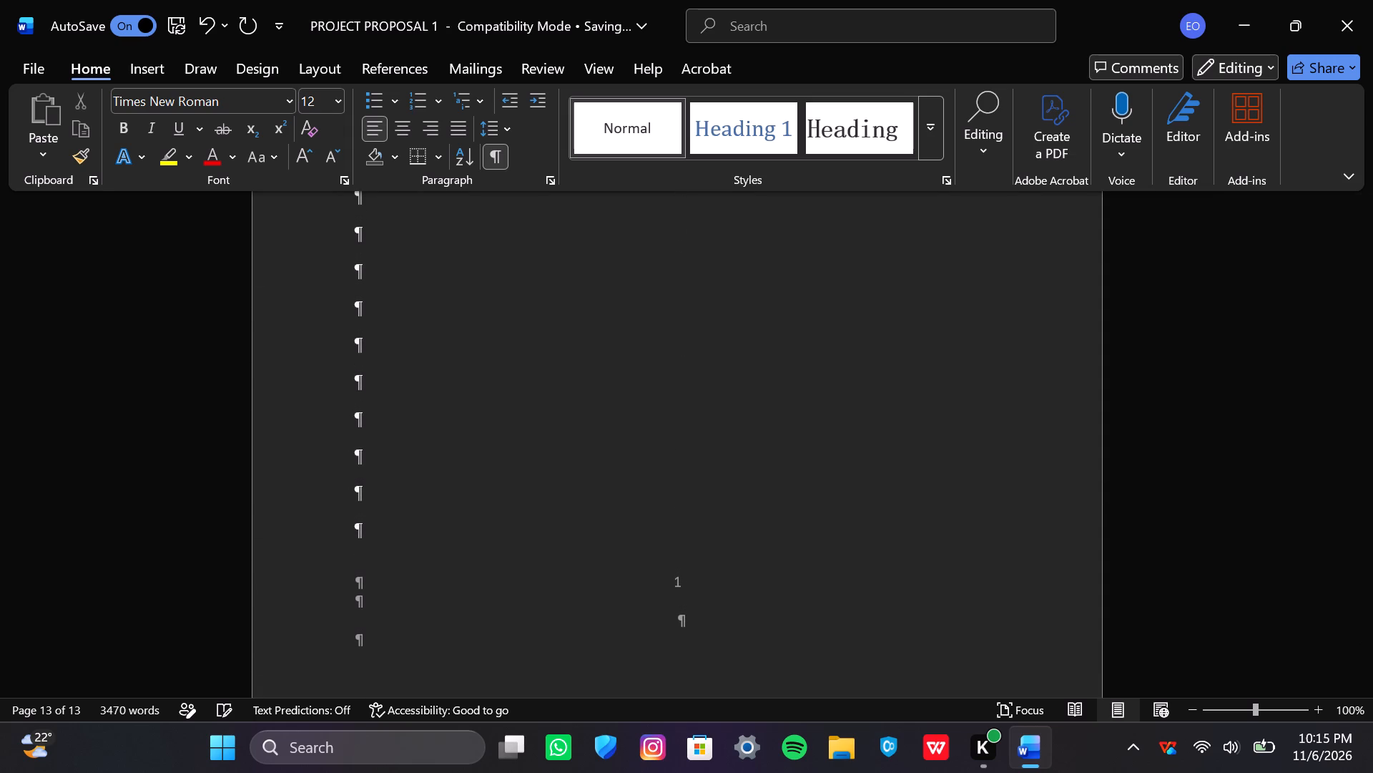
{"action": "scroll", "coordinate": [367, 477], "scroll_direction": "down", "scroll_amount": 2}
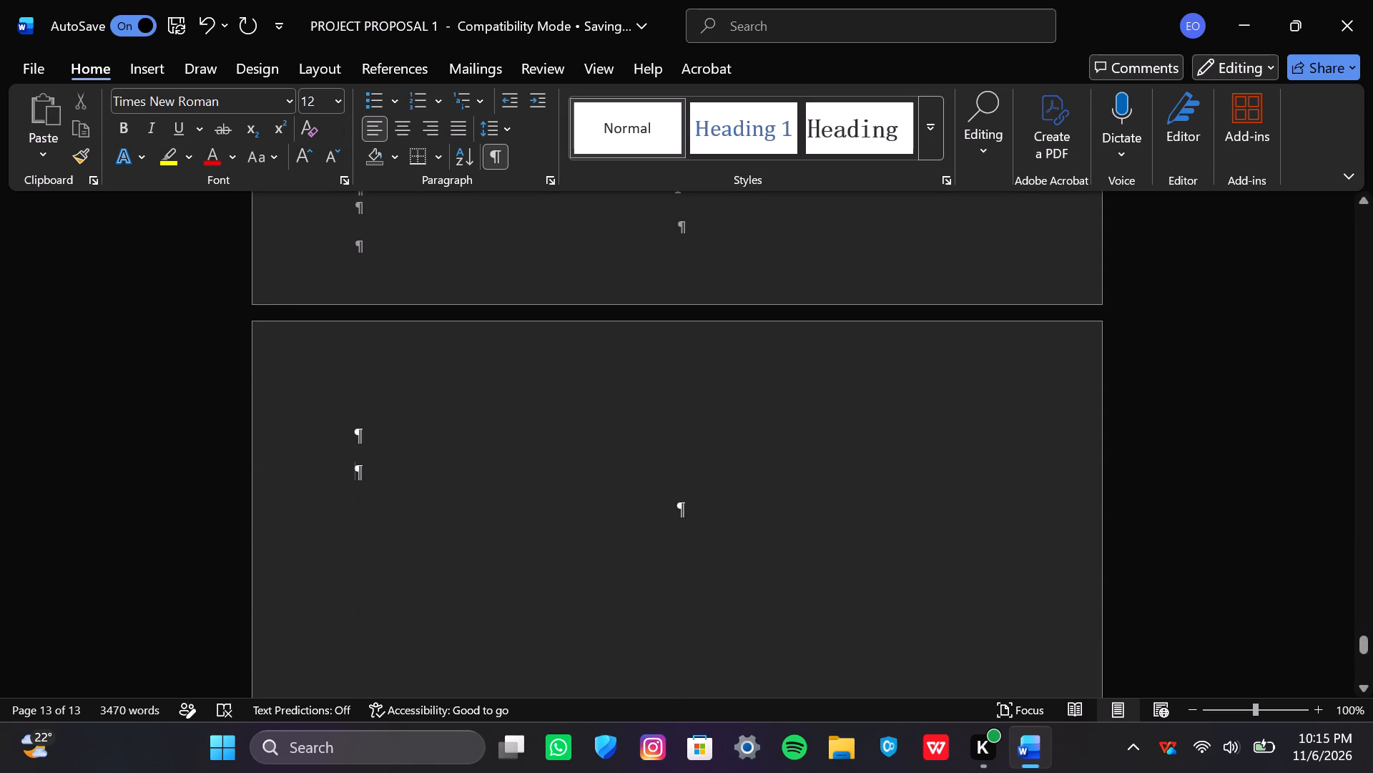
{"action": "left_click", "coordinate": [374, 477]}
{"action": "key", "text": "BackSpace"}
{"action": "key", "text": "BackSpace"}
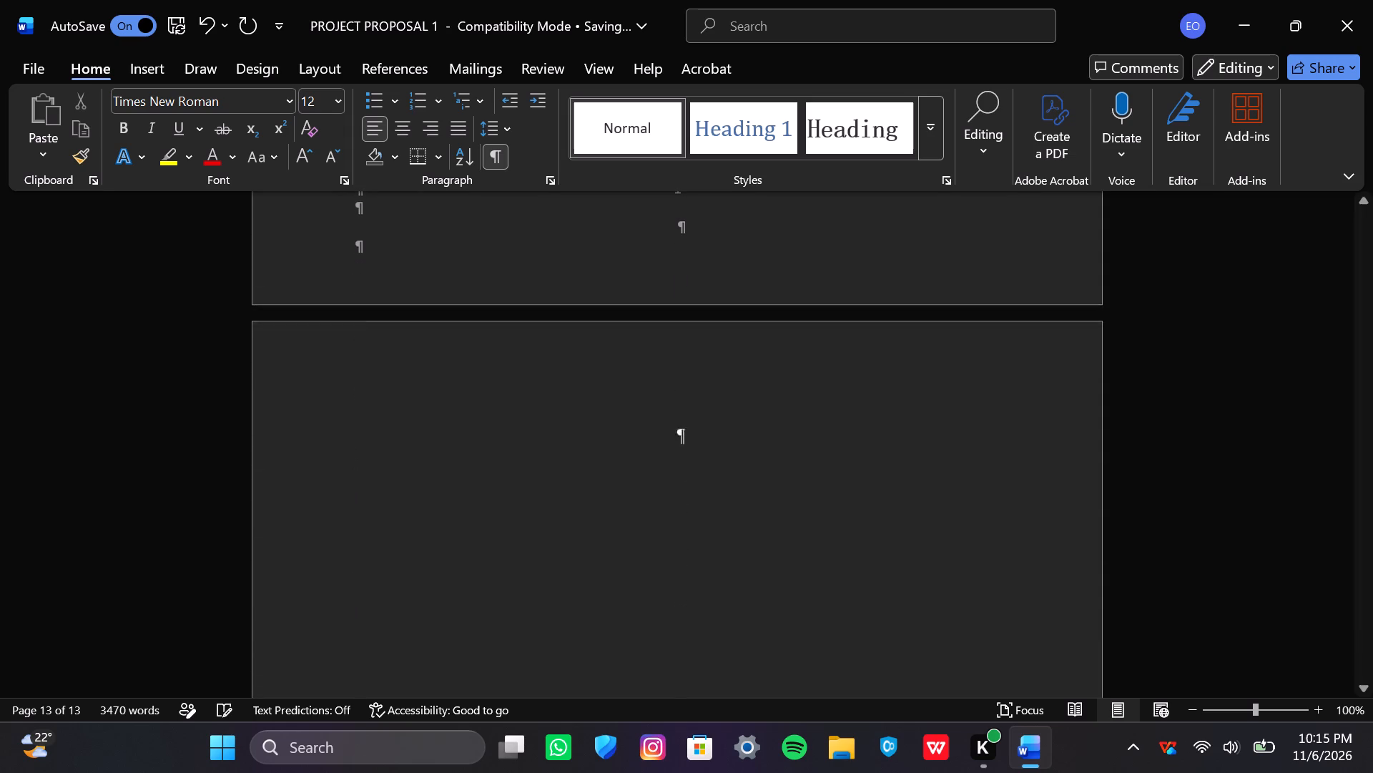
{"action": "key", "text": "BackSpace"}
{"action": "key", "text": "BackSpace"}
{"action": "key", "text": "BackSpace"}
{"action": "key", "text": "BackSpace"}
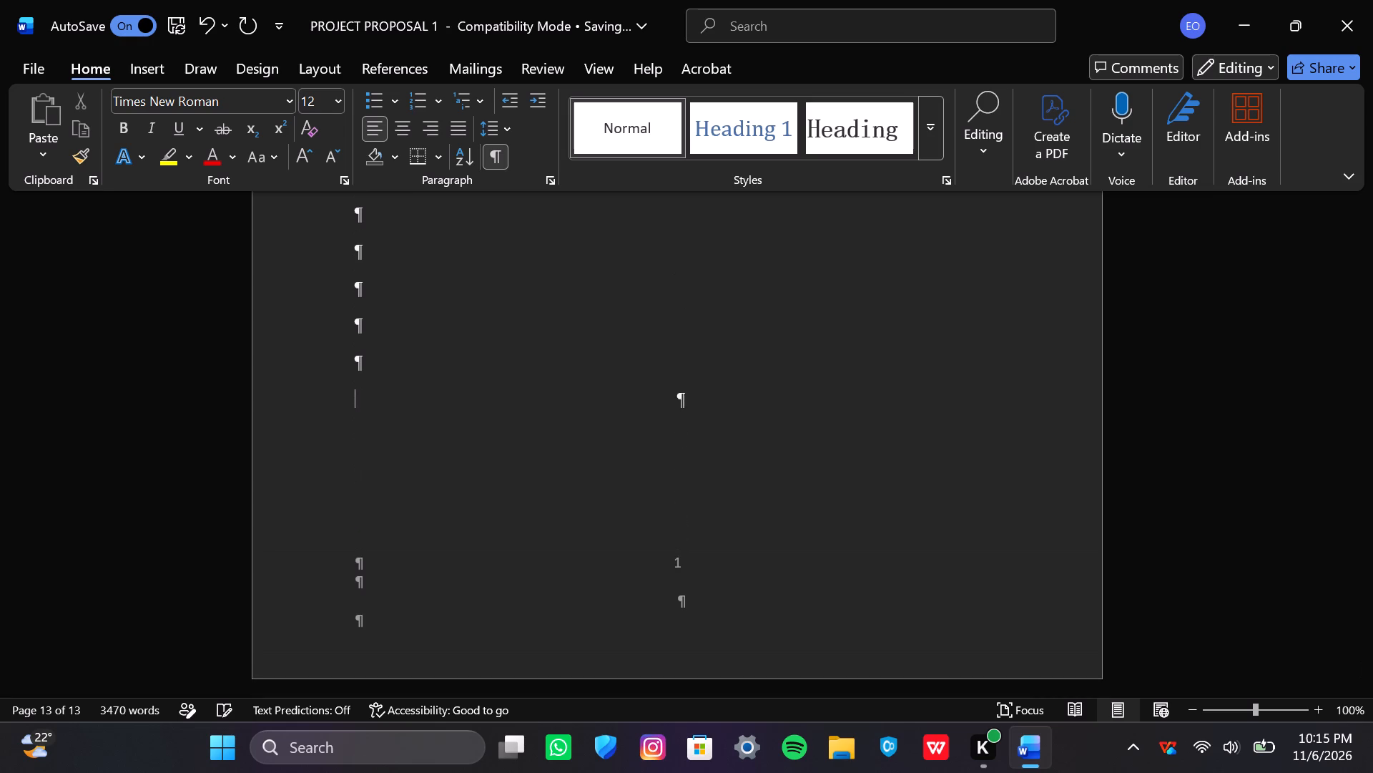
{"action": "key", "text": "BackSpace"}
{"action": "key", "text": "BackSpace"}
Hide the paragraph marks again.
{"action": "scroll", "coordinate": [374, 477], "scroll_direction": "up", "scroll_amount": 1}
{"action": "scroll", "coordinate": [374, 477], "scroll_direction": "down", "scroll_amount": 1}
{"action": "scroll", "coordinate": [374, 477], "scroll_direction": "up", "scroll_amount": 1}
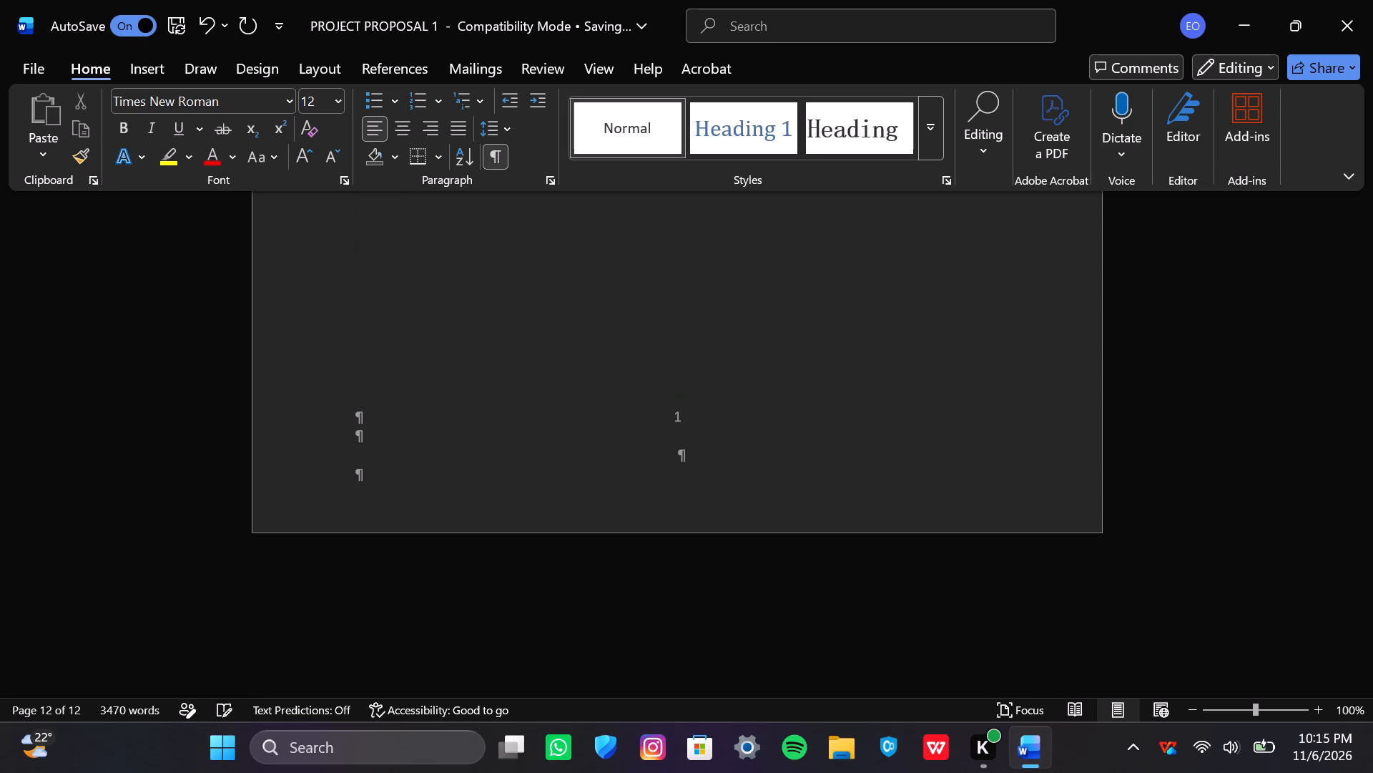
{"action": "scroll", "coordinate": [374, 477], "scroll_direction": "up", "scroll_amount": 6}
{"action": "scroll", "coordinate": [374, 477], "scroll_direction": "down", "scroll_amount": 1}
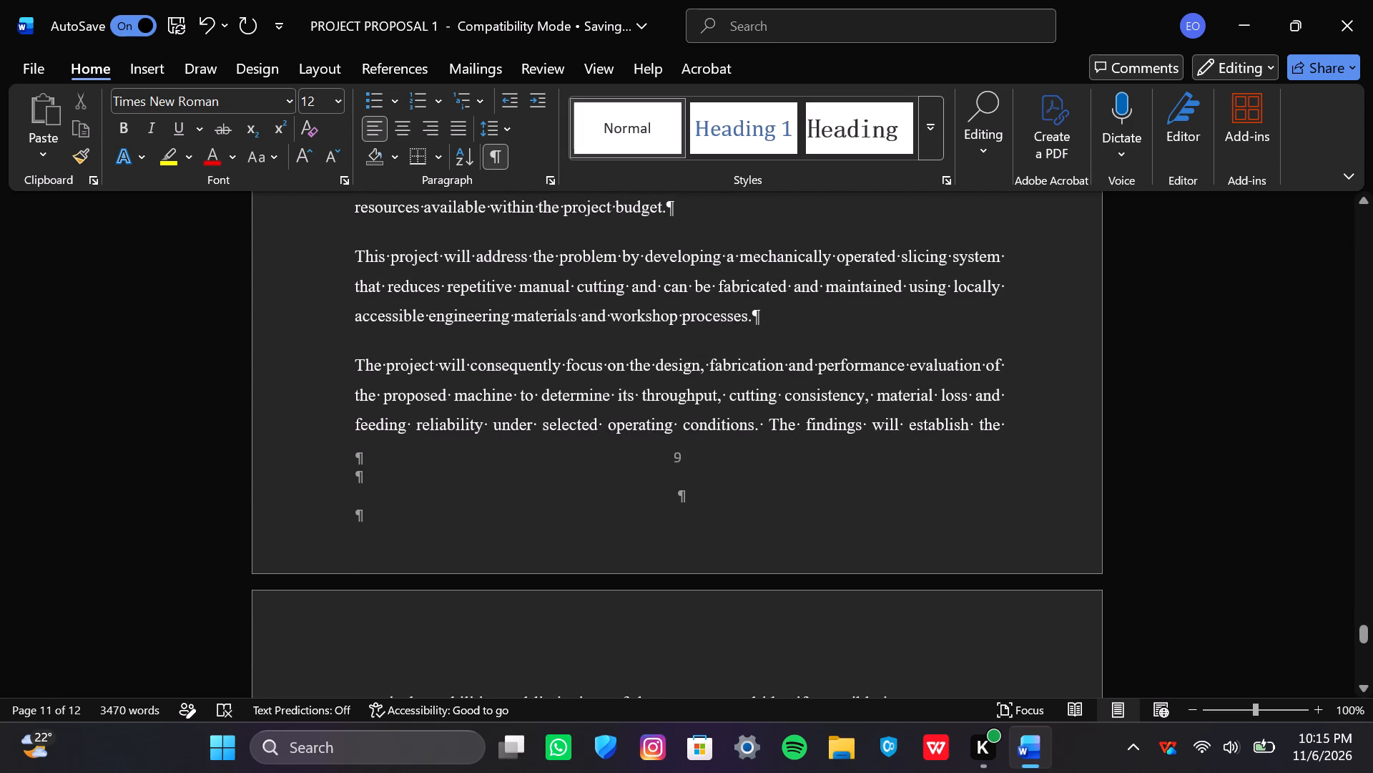
{"action": "key", "text": "Escape"}
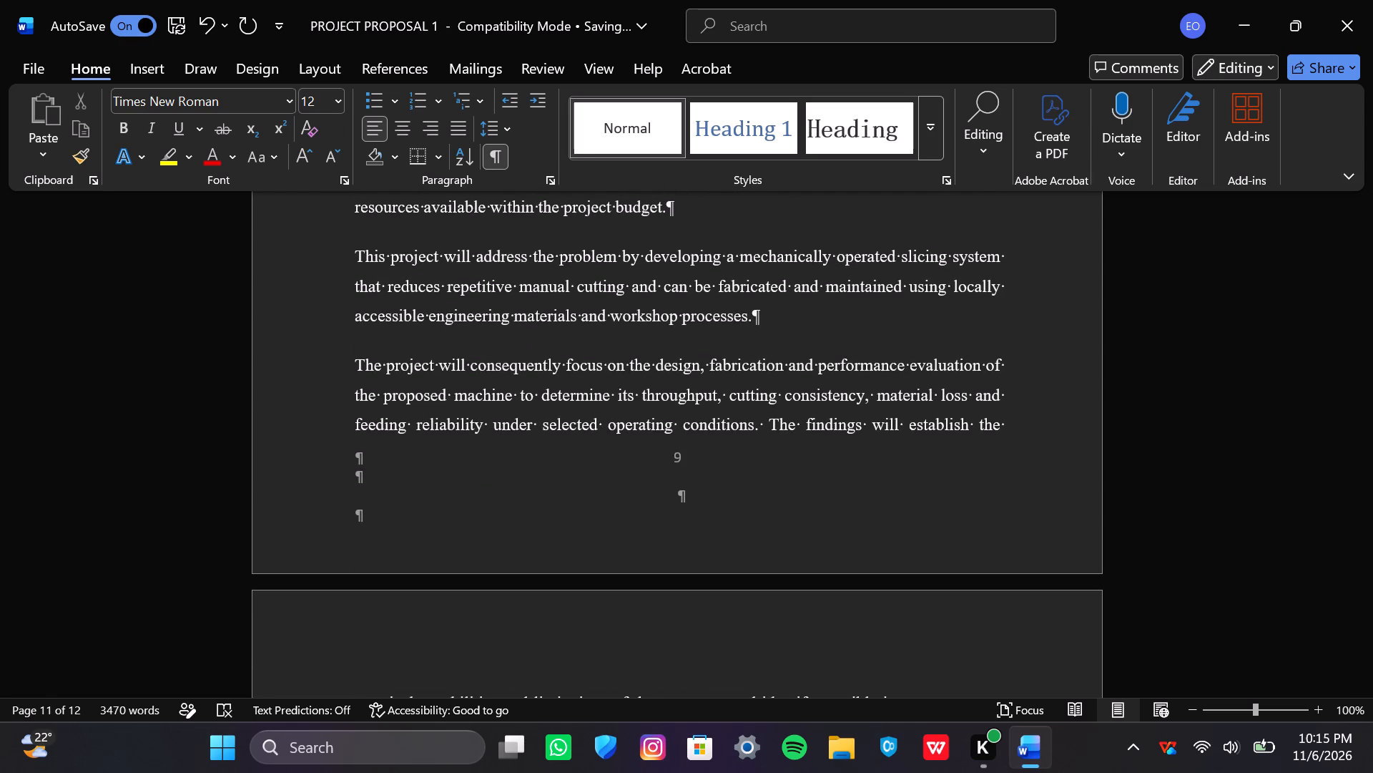
{"action": "left_click", "coordinate": [497, 160]}
{"action": "left_click_drag", "start_coordinate": [497, 160], "coordinate": [548, 408]}
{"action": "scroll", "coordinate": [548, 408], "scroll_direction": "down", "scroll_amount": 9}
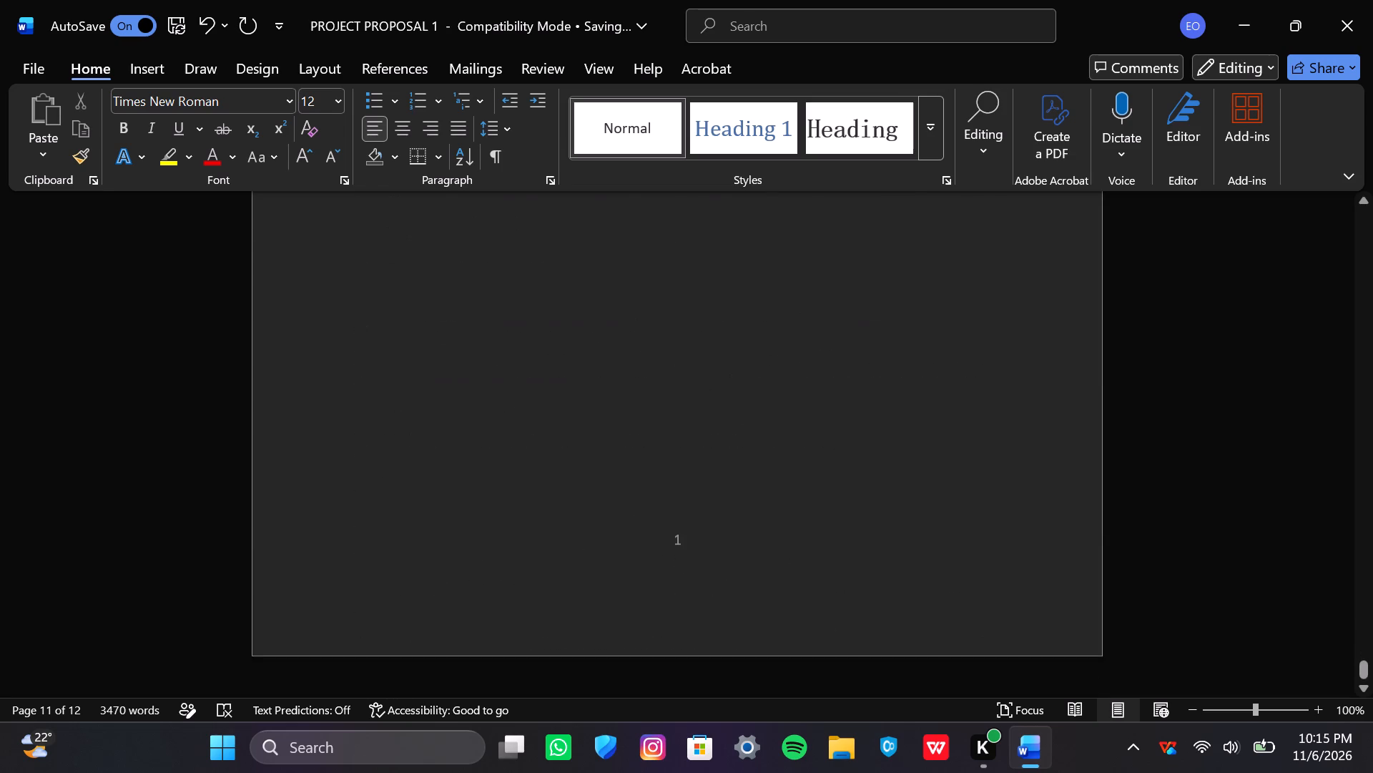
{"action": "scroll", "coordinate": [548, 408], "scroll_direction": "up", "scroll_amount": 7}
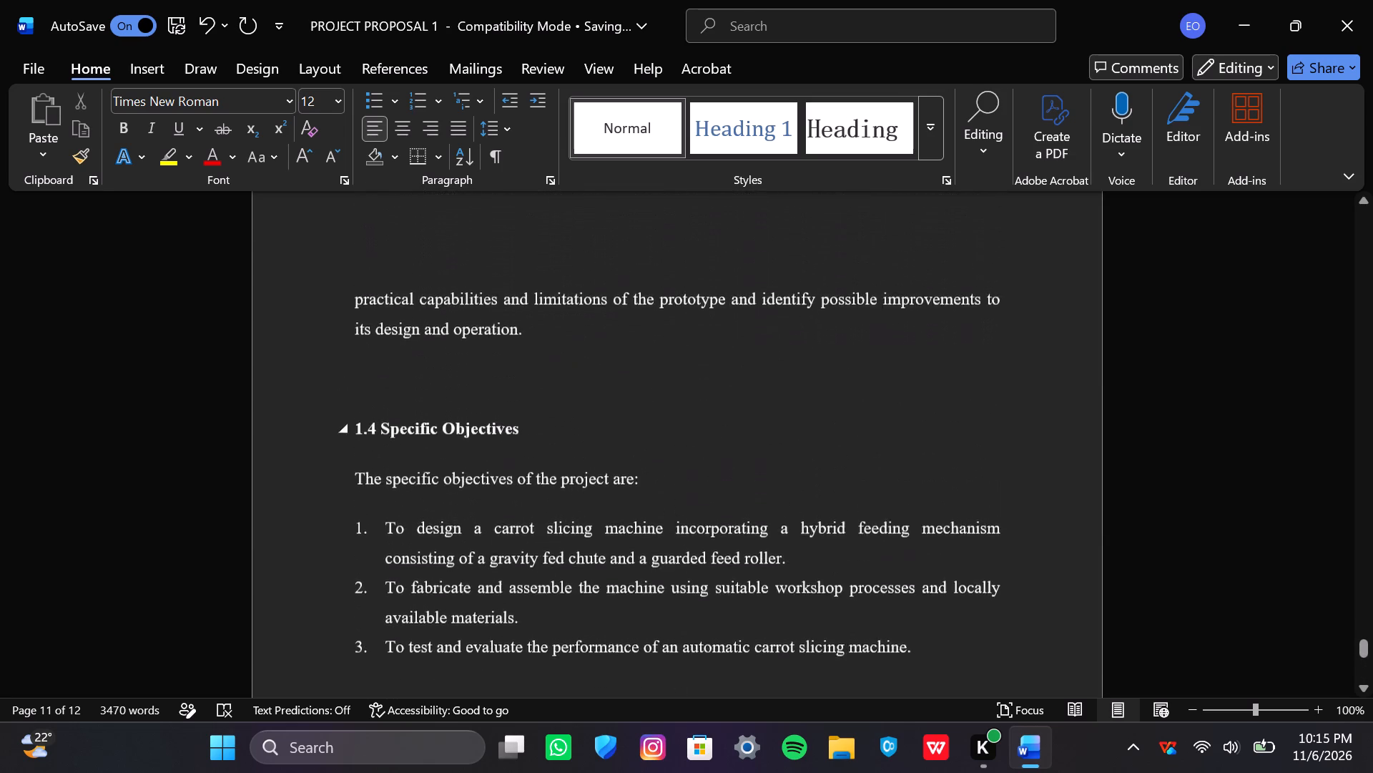
Reread Chapter One from the specific objectives back to the Statement of the Problem, looking for remaining errors.
{"action": "scroll", "coordinate": [548, 408], "scroll_direction": "up", "scroll_amount": 1}
{"action": "scroll", "coordinate": [548, 408], "scroll_direction": "down", "scroll_amount": 4}
{"action": "scroll", "coordinate": [548, 408], "scroll_direction": "up", "scroll_amount": 1}
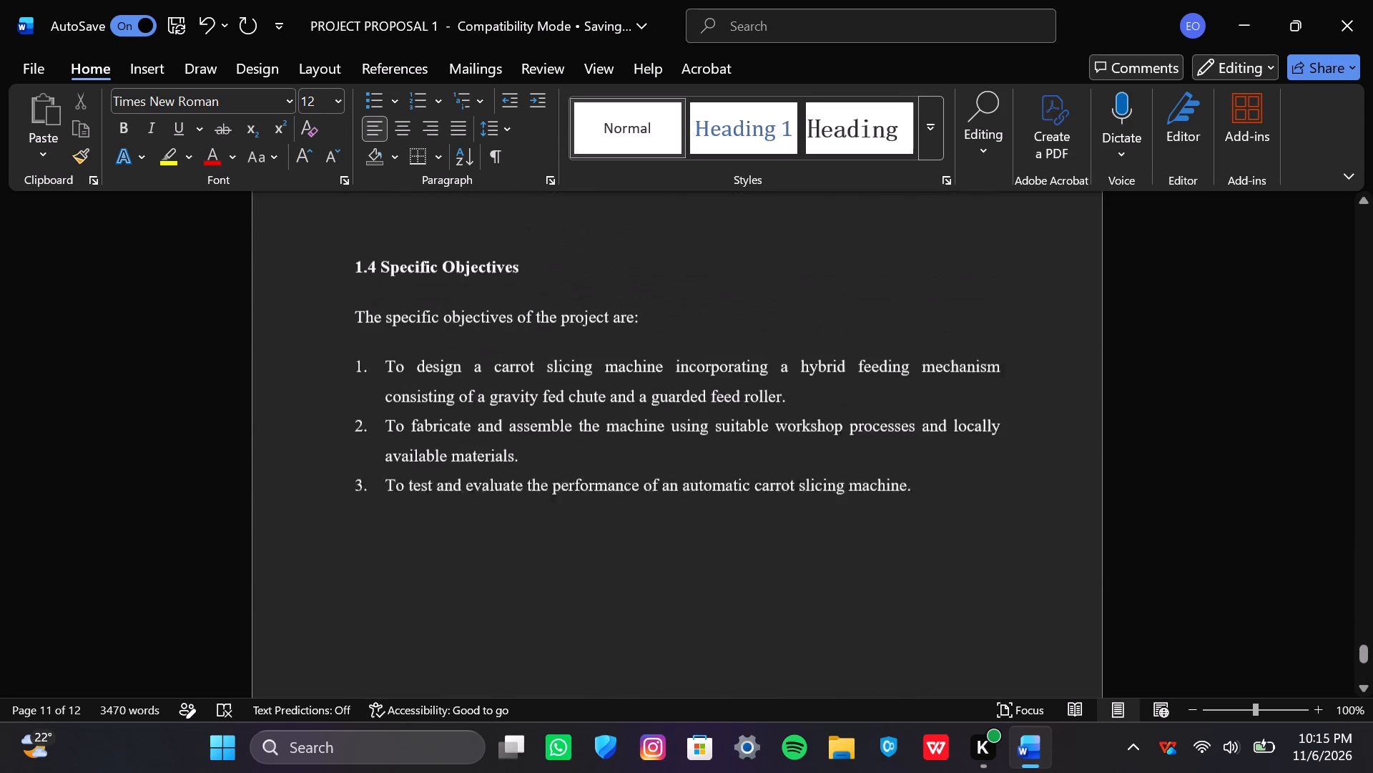
{"action": "scroll", "coordinate": [548, 408], "scroll_direction": "up", "scroll_amount": 1}
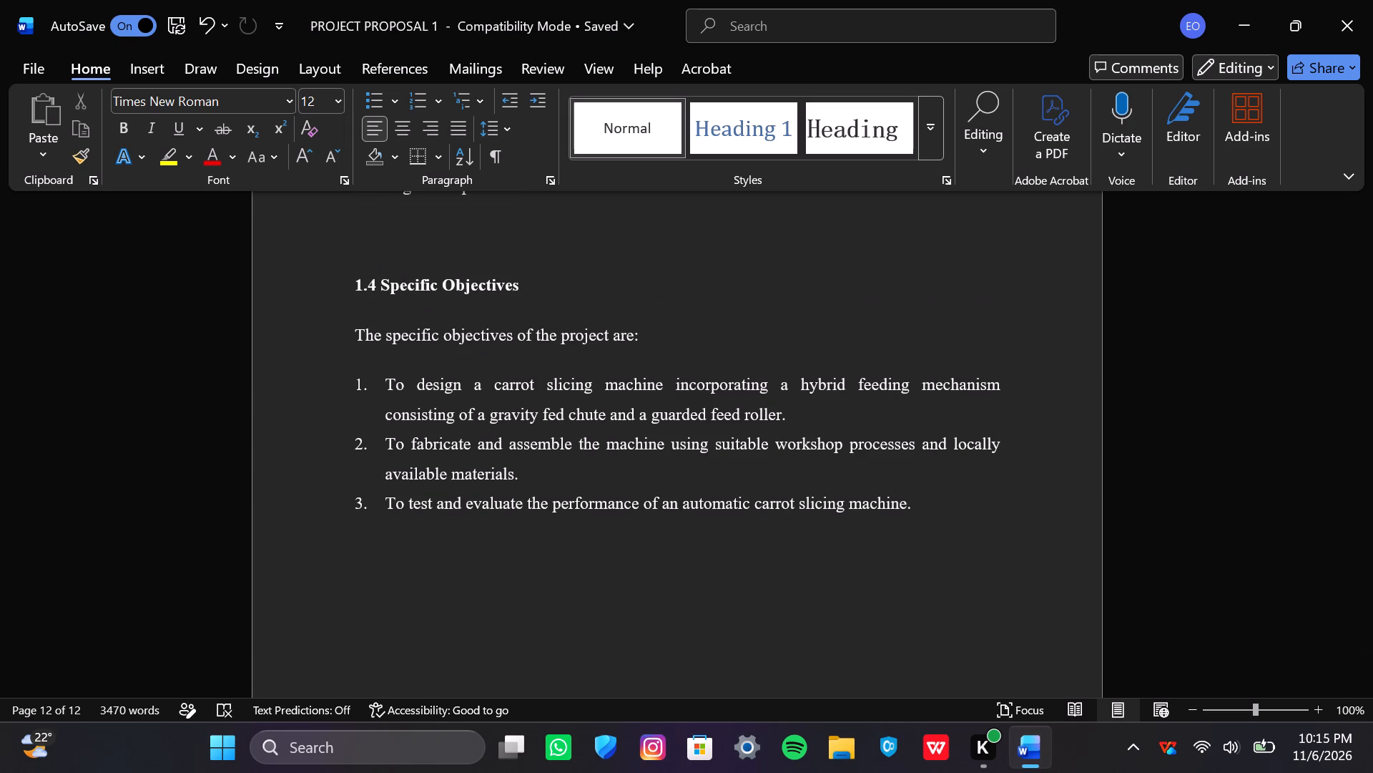
{"action": "left_click", "coordinate": [363, 564]}
{"action": "scroll", "coordinate": [363, 564], "scroll_direction": "up", "scroll_amount": 2}
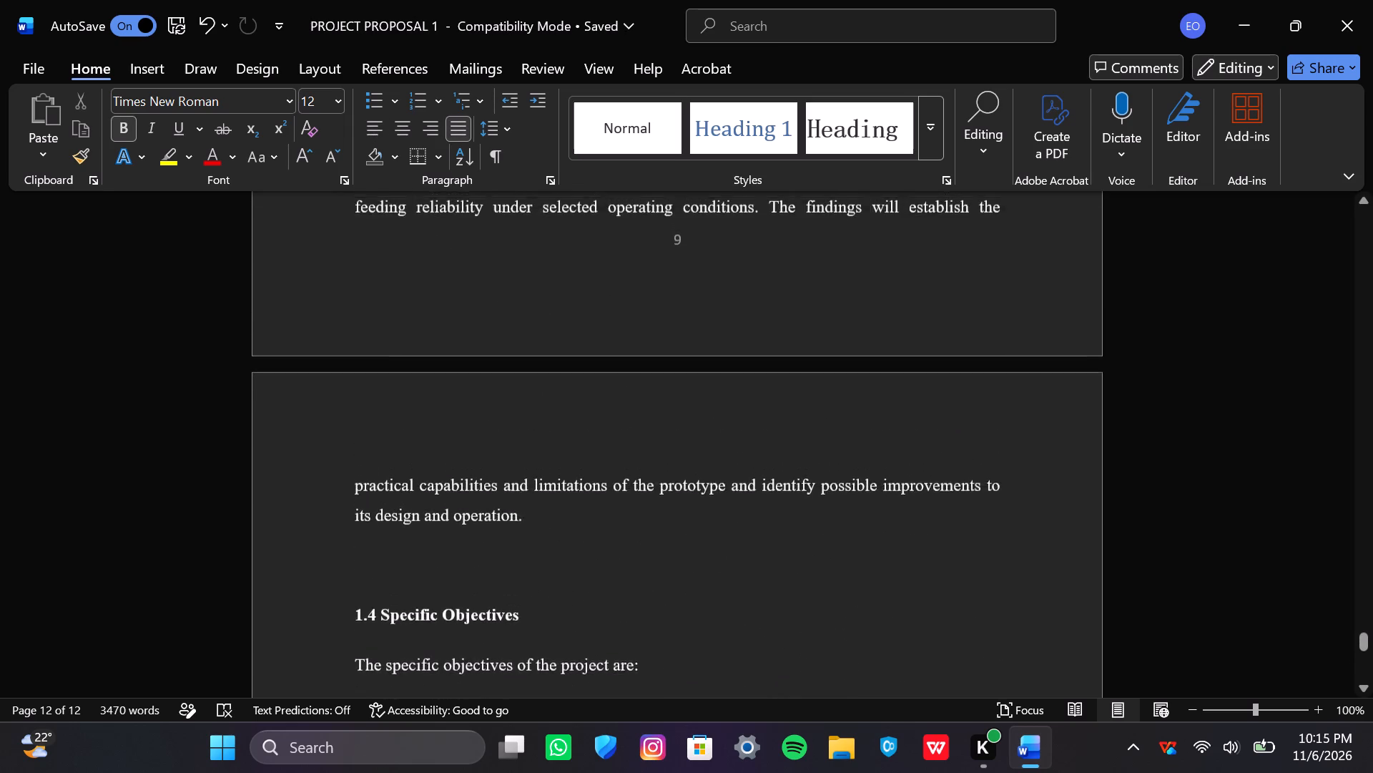
{"action": "scroll", "coordinate": [363, 564], "scroll_direction": "up", "scroll_amount": 1}
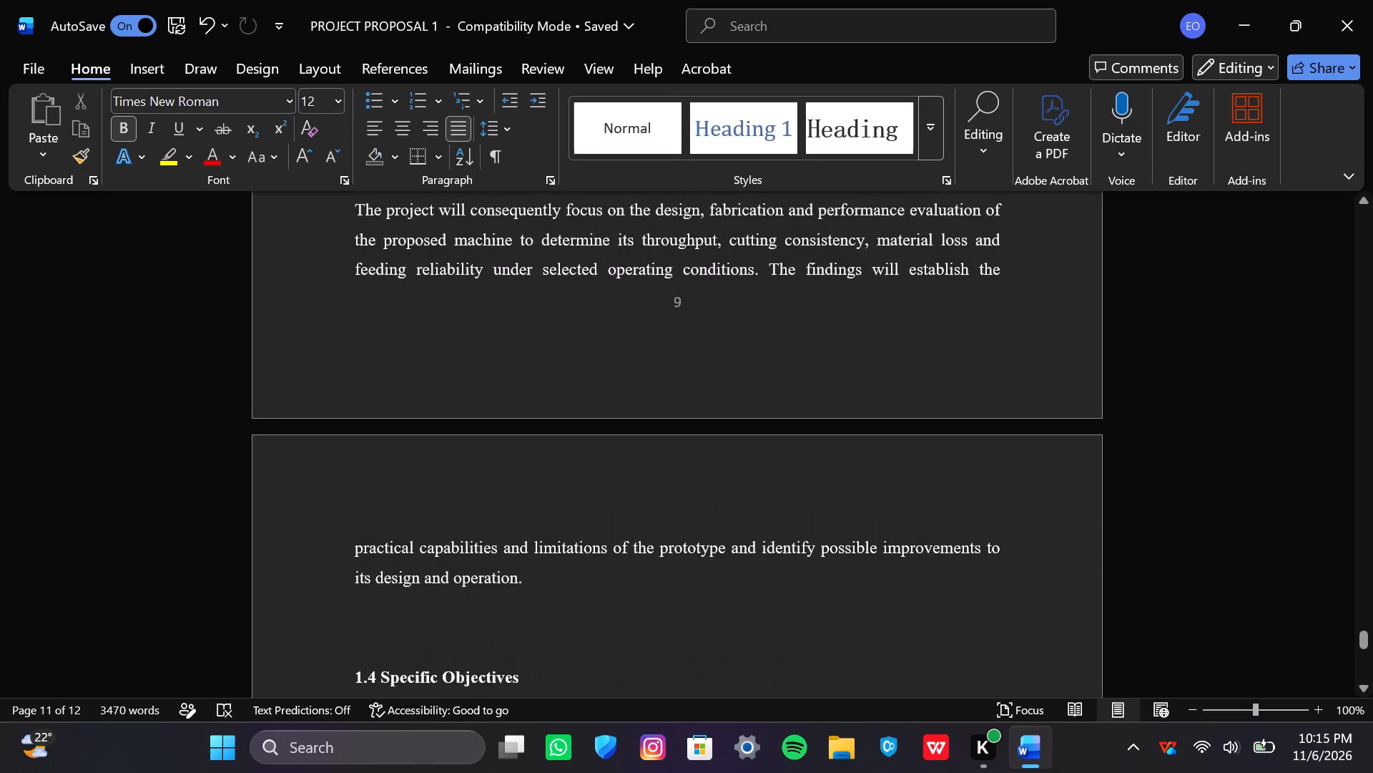
{"action": "scroll", "coordinate": [363, 564], "scroll_direction": "up", "scroll_amount": 8}
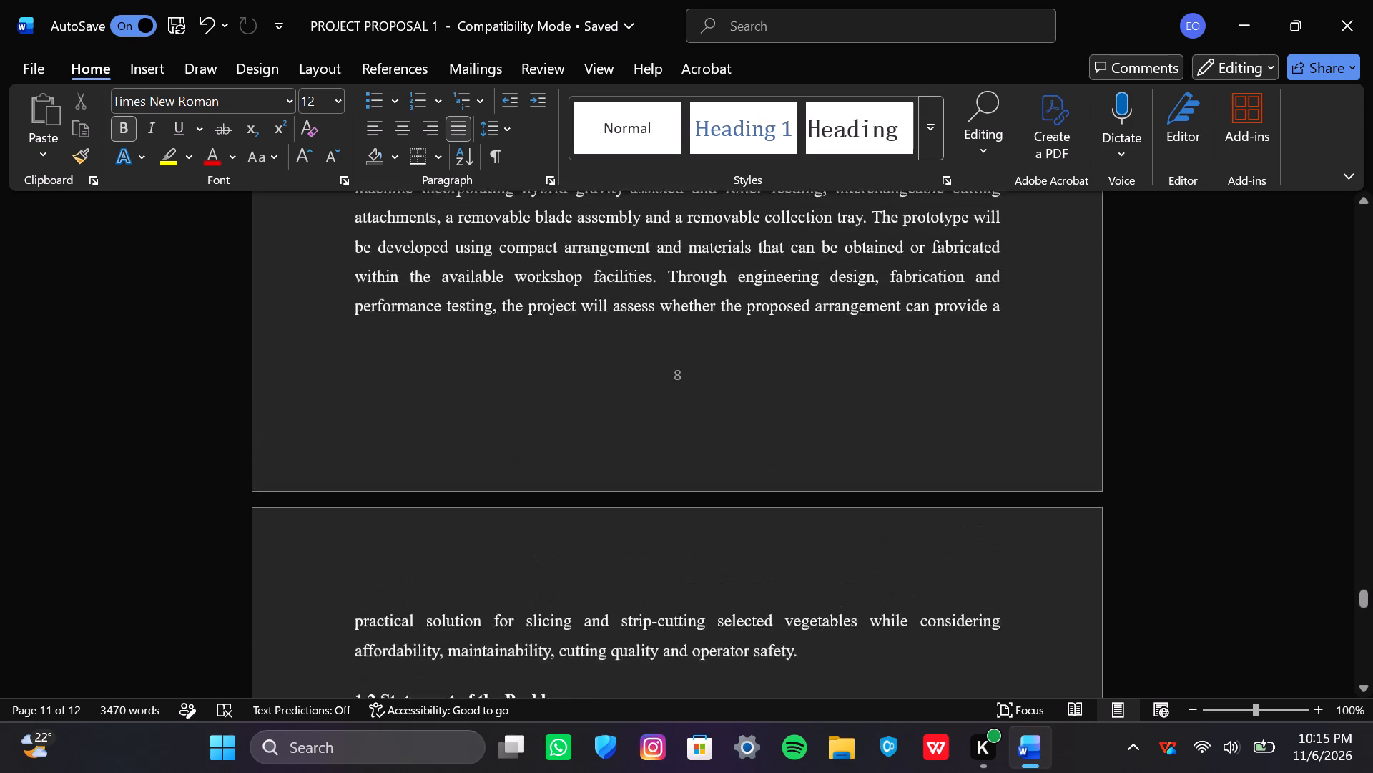
{"action": "scroll", "coordinate": [363, 564], "scroll_direction": "down", "scroll_amount": 8}
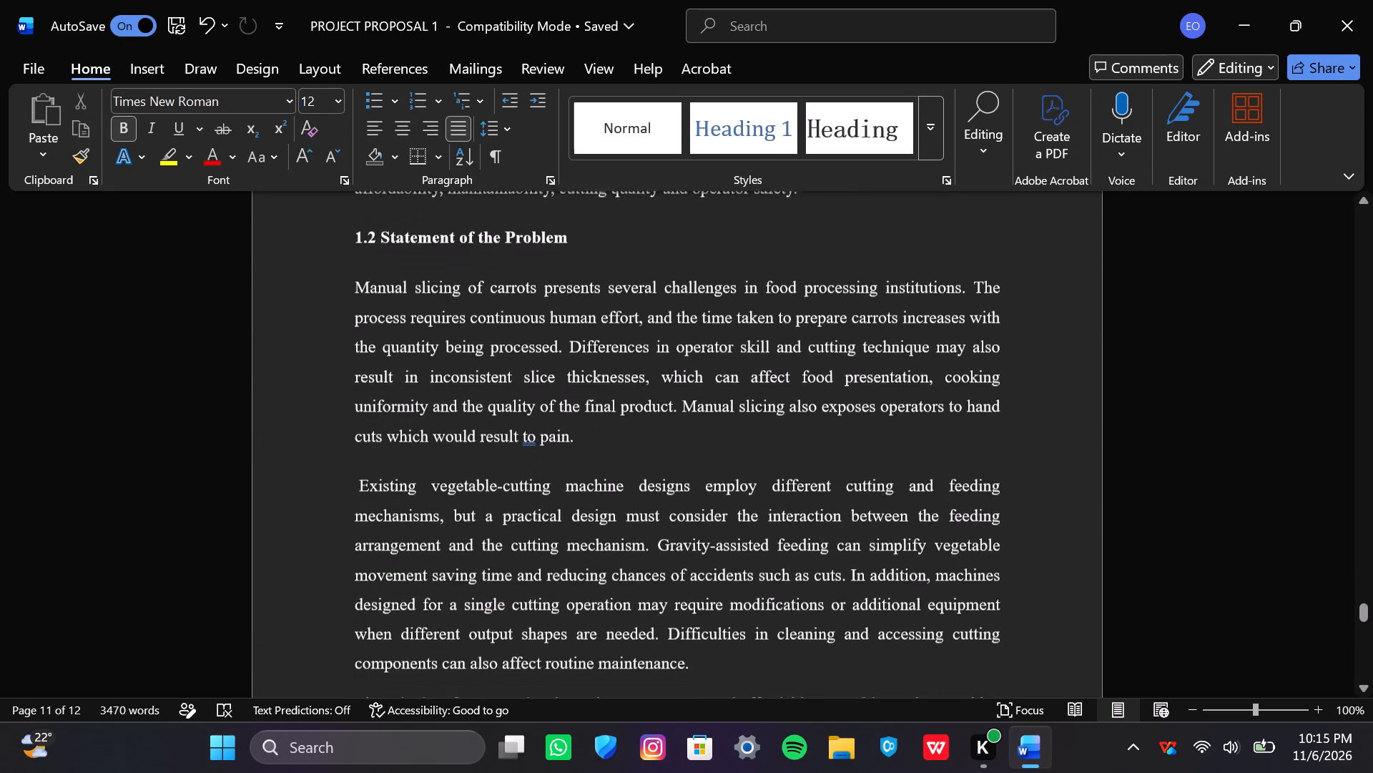
Accept the grammar correction replacing "to" with "in" before "pain" in section 1.2 Statement of the Problem.
{"action": "scroll", "coordinate": [363, 564], "scroll_direction": "down", "scroll_amount": 2}
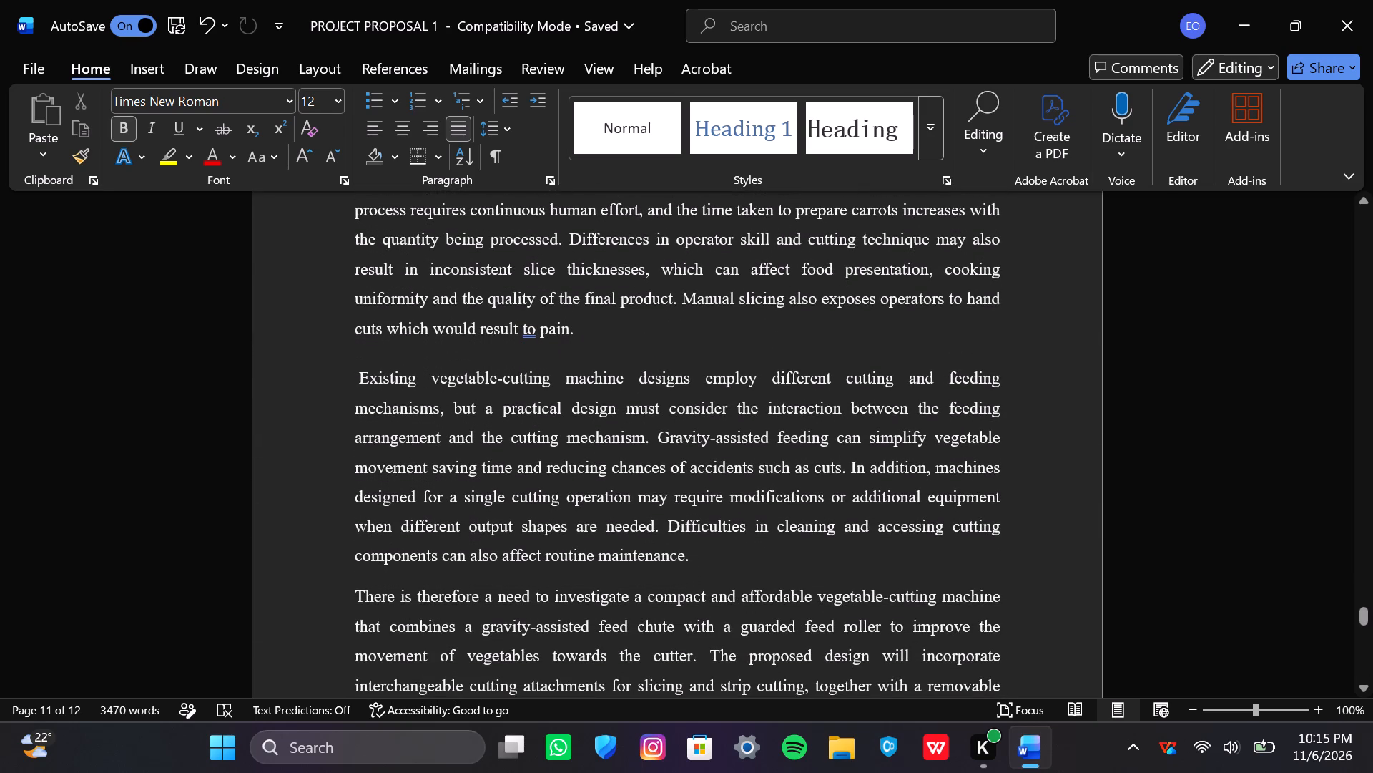
{"action": "scroll", "coordinate": [363, 564], "scroll_direction": "down", "scroll_amount": 1}
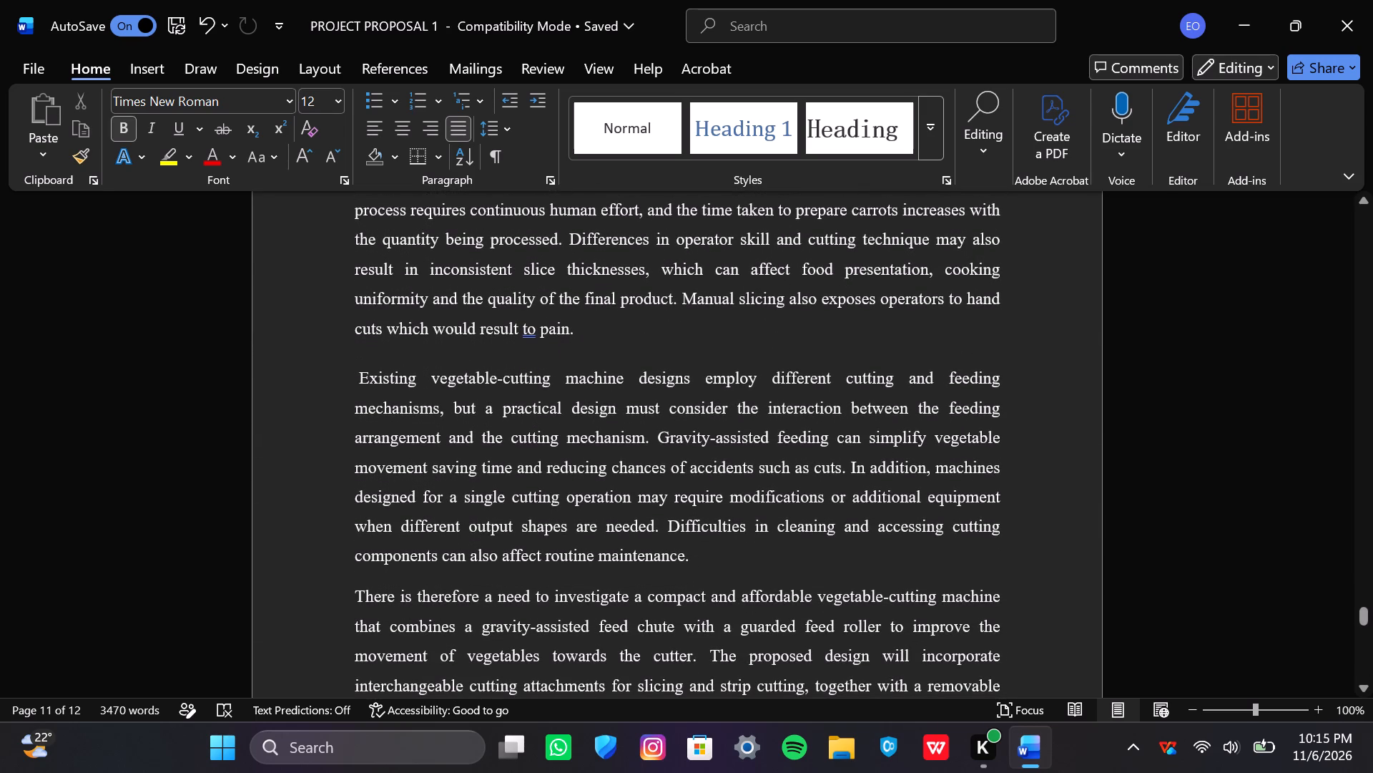
{"action": "left_click", "coordinate": [526, 344]}
{"action": "left_click", "coordinate": [514, 422]}
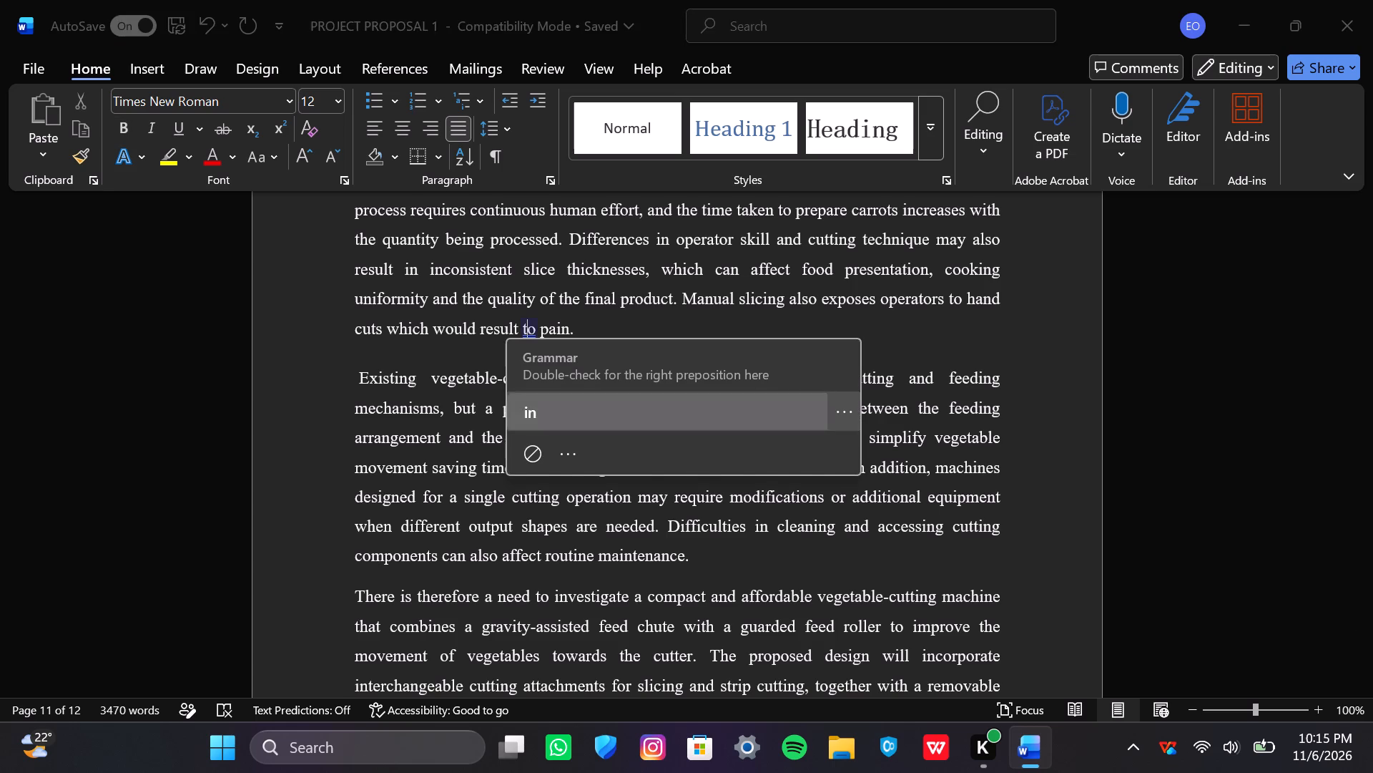
Check the spelling flag on "Fabrication" in the project title on the cover page.
{"action": "scroll", "coordinate": [535, 339], "scroll_direction": "up", "scroll_amount": 6}
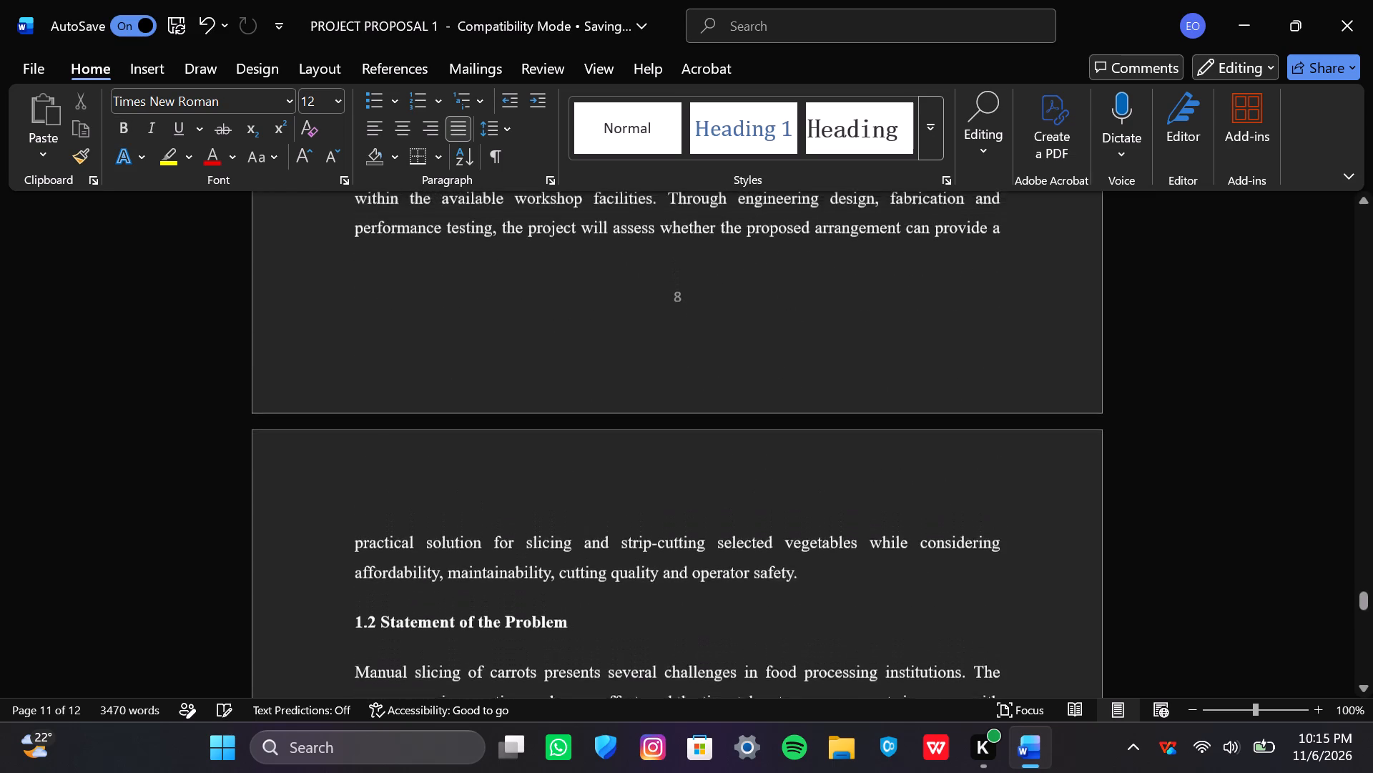
{"action": "scroll", "coordinate": [535, 339], "scroll_direction": "up", "scroll_amount": 7}
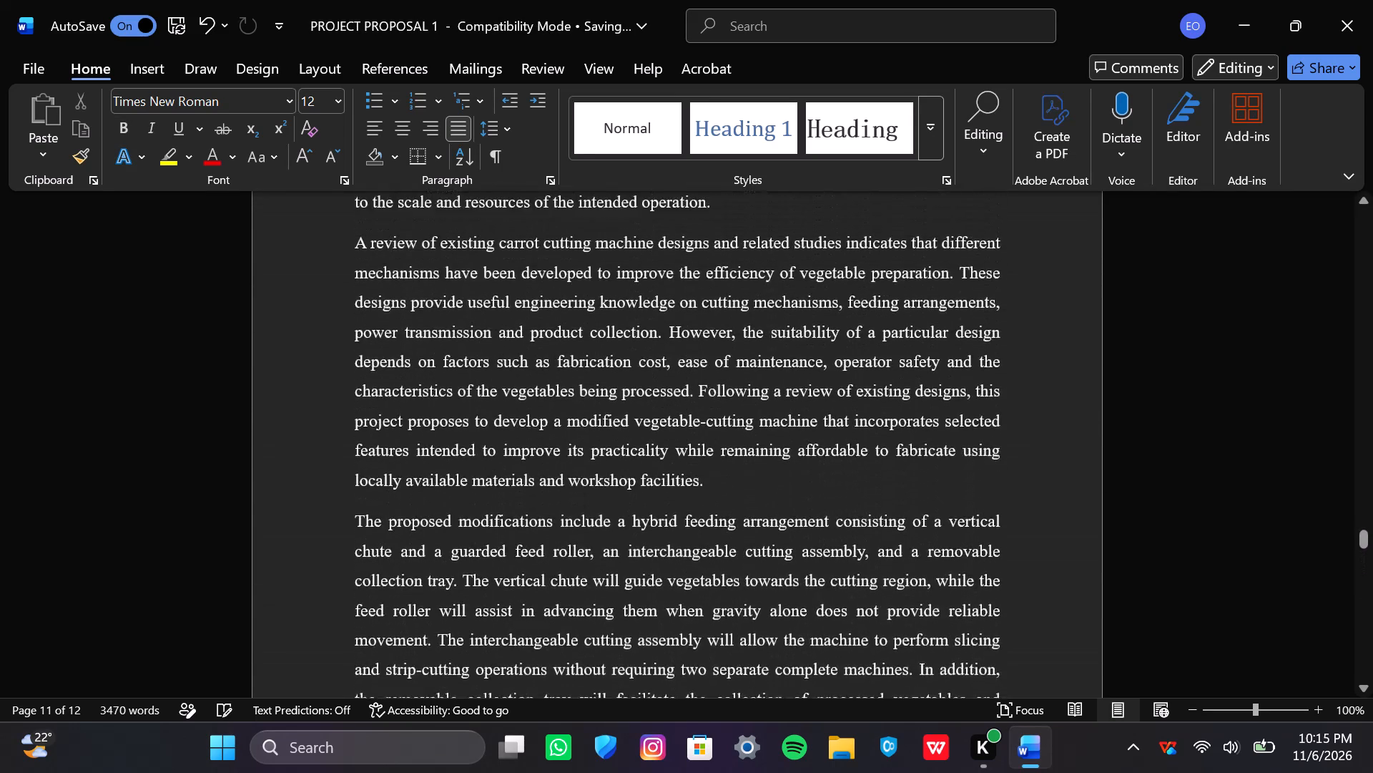
{"action": "scroll", "coordinate": [535, 339], "scroll_direction": "up", "scroll_amount": 14}
{"action": "scroll", "coordinate": [535, 339], "scroll_direction": "up", "scroll_amount": 11}
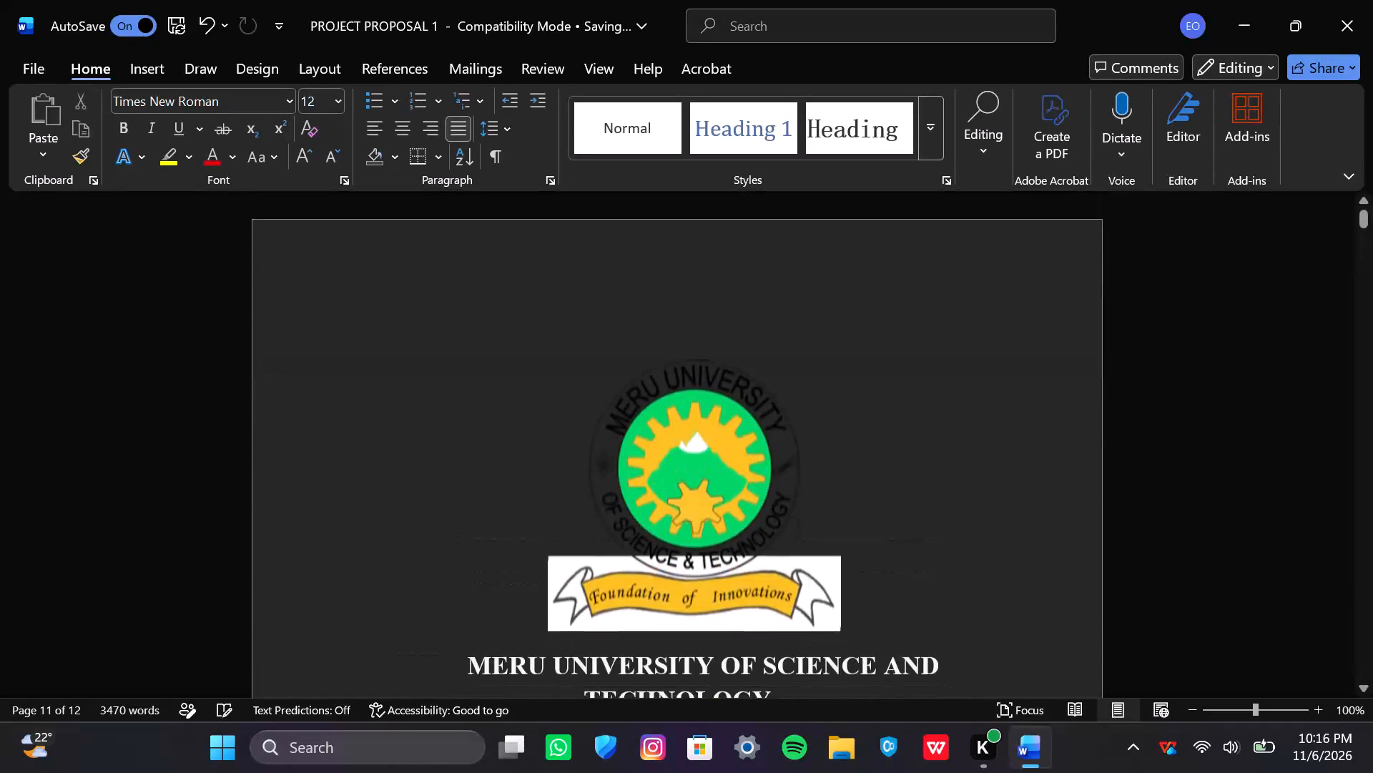
{"action": "scroll", "coordinate": [535, 339], "scroll_direction": "down", "scroll_amount": 5}
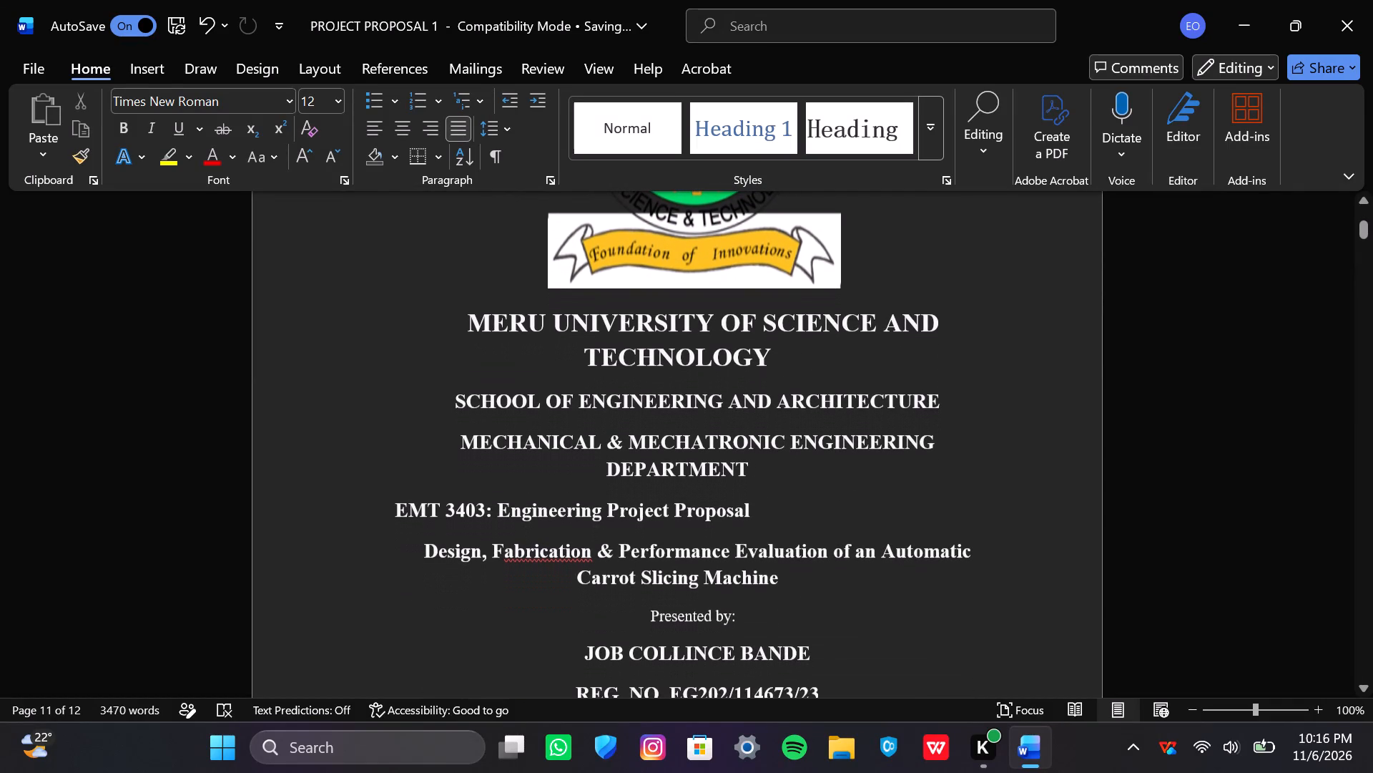
{"action": "left_click", "coordinate": [533, 549]}
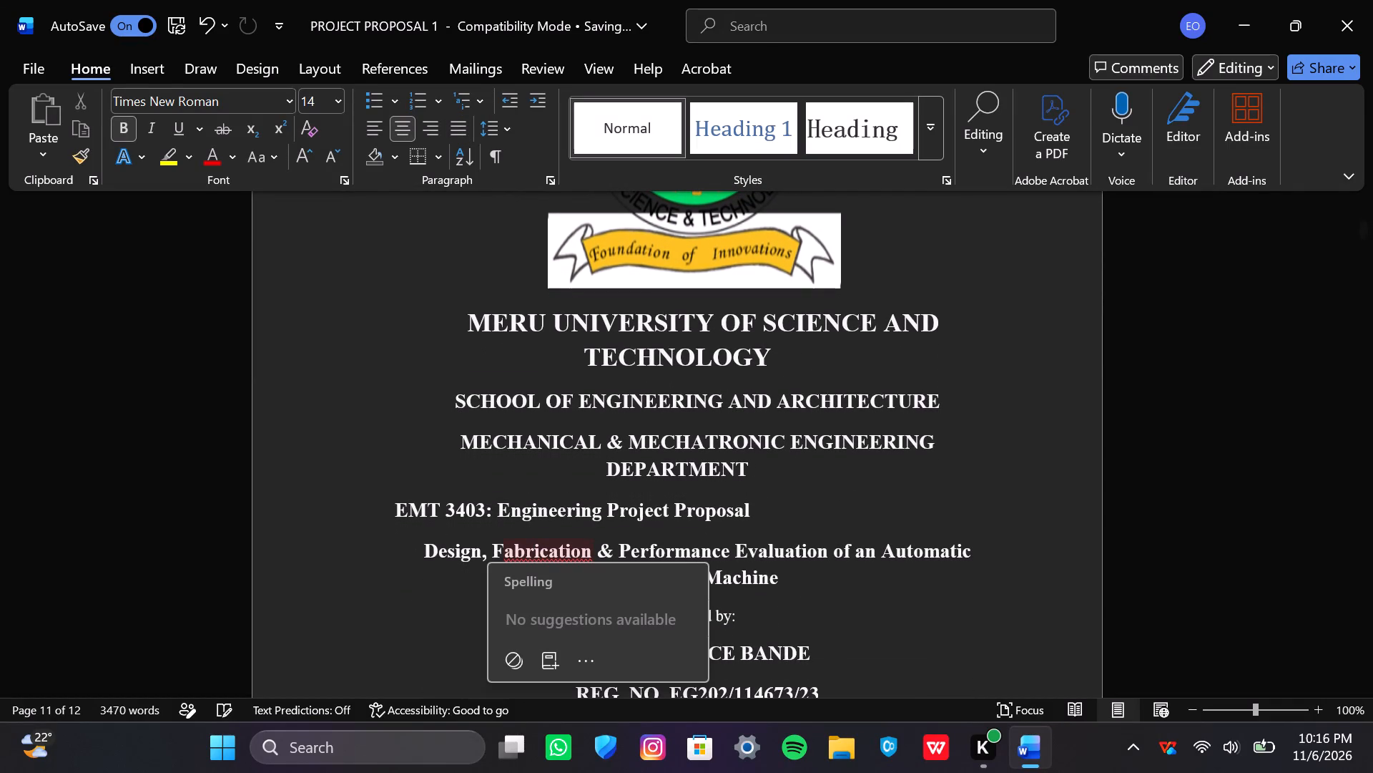
{"action": "left_click", "coordinate": [451, 616]}
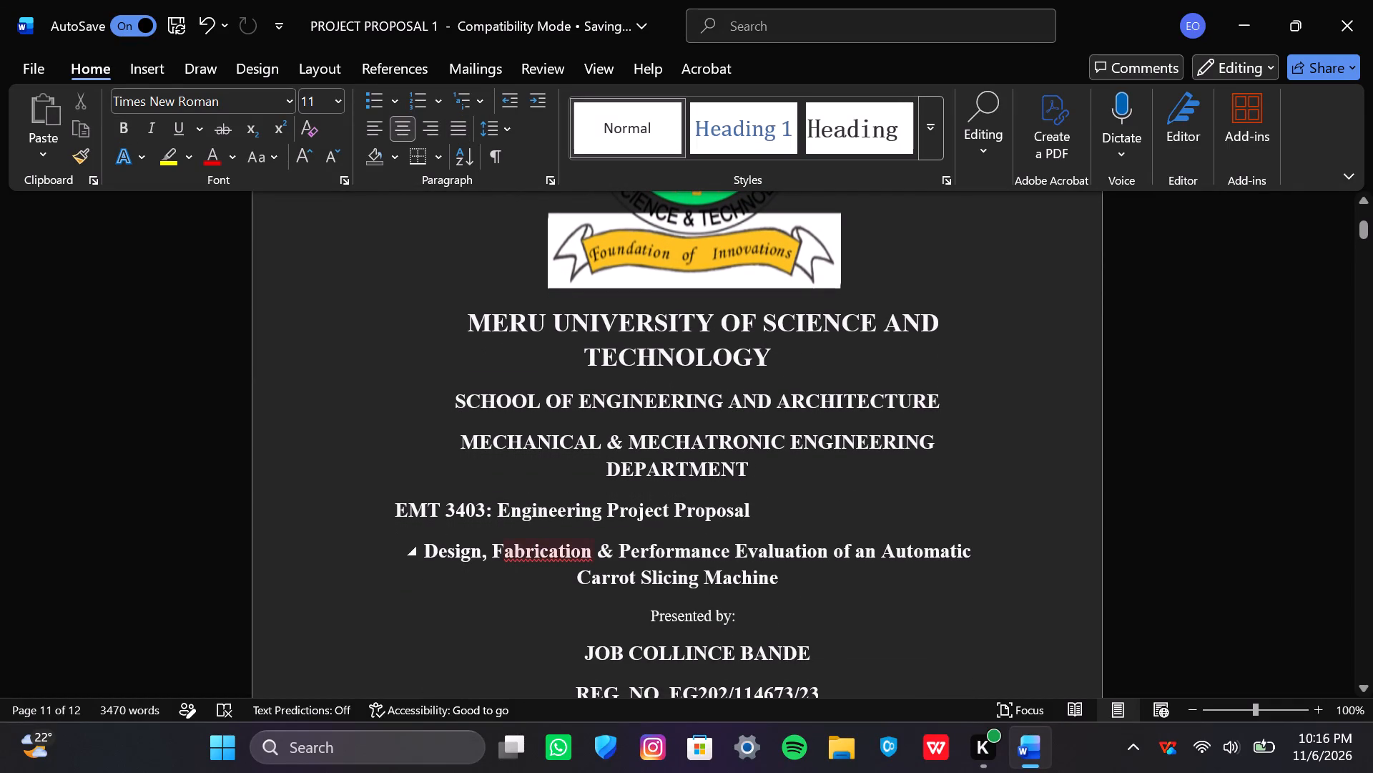
Insert four spaces before "Technology" in the submission statement at the bottom of the cover page.
{"action": "scroll", "coordinate": [622, 583], "scroll_direction": "down", "scroll_amount": 8}
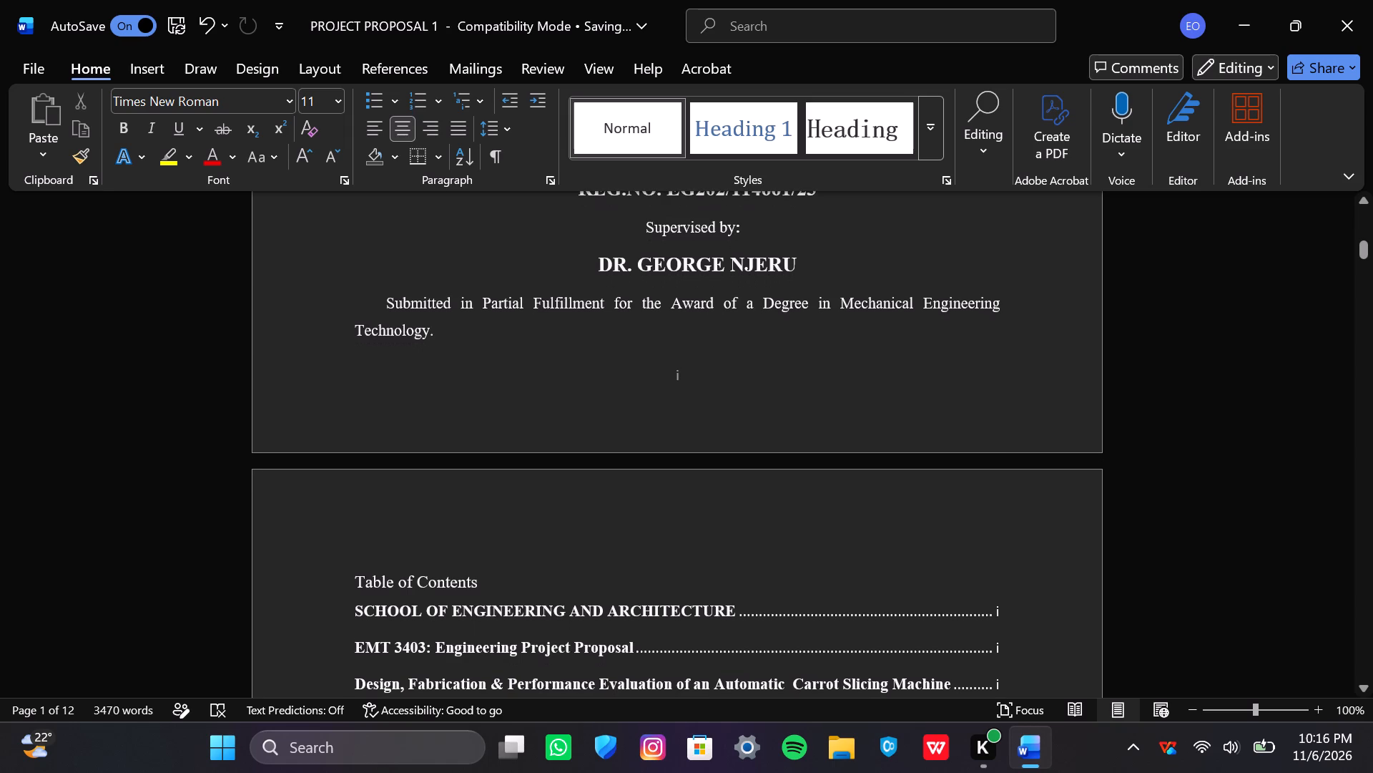
{"action": "left_click", "coordinate": [351, 333]}
{"action": "key", "text": "space"}
{"action": "key", "text": "space"}
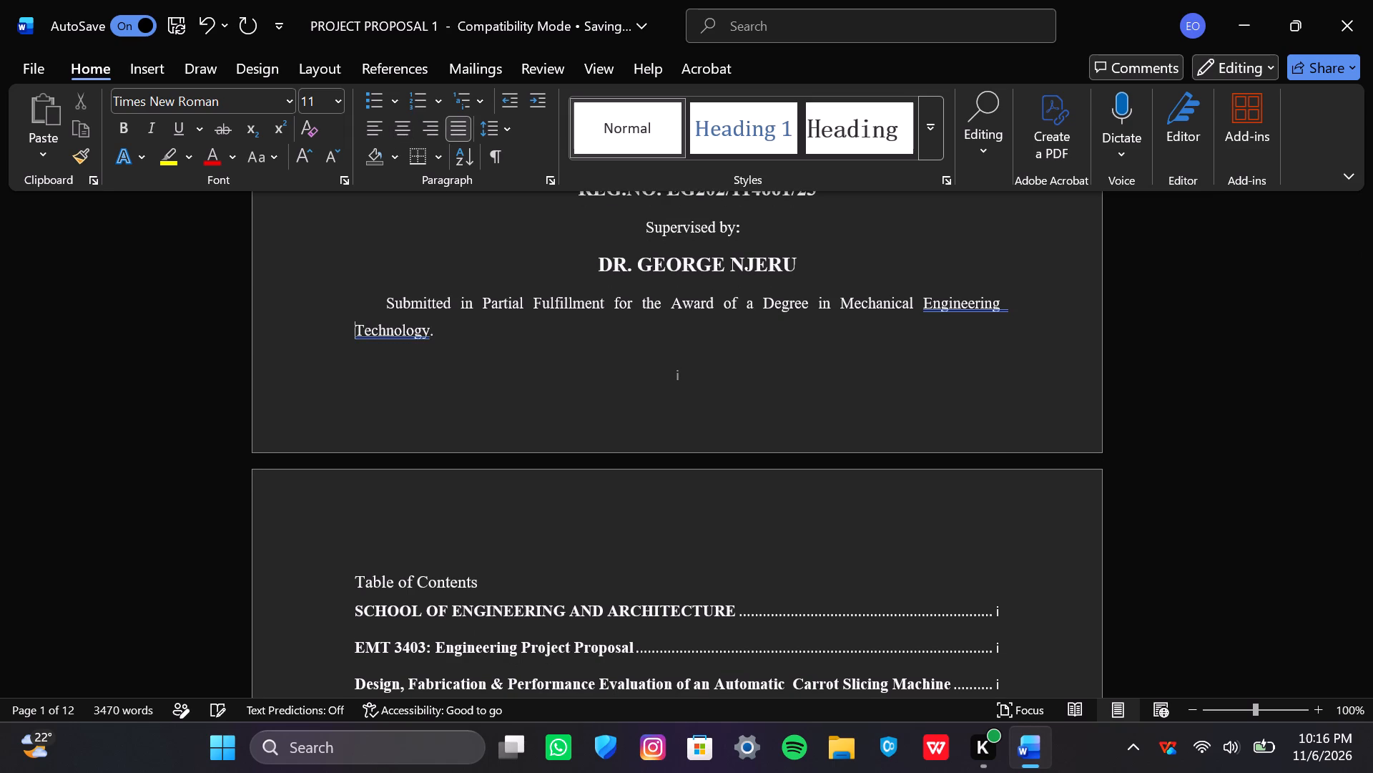
{"action": "key", "text": "space"}
{"action": "key", "text": "space"}
{"action": "left_click_drag", "start_coordinate": [368, 352], "coordinate": [476, 390]}
{"action": "left_click", "coordinate": [476, 390]}
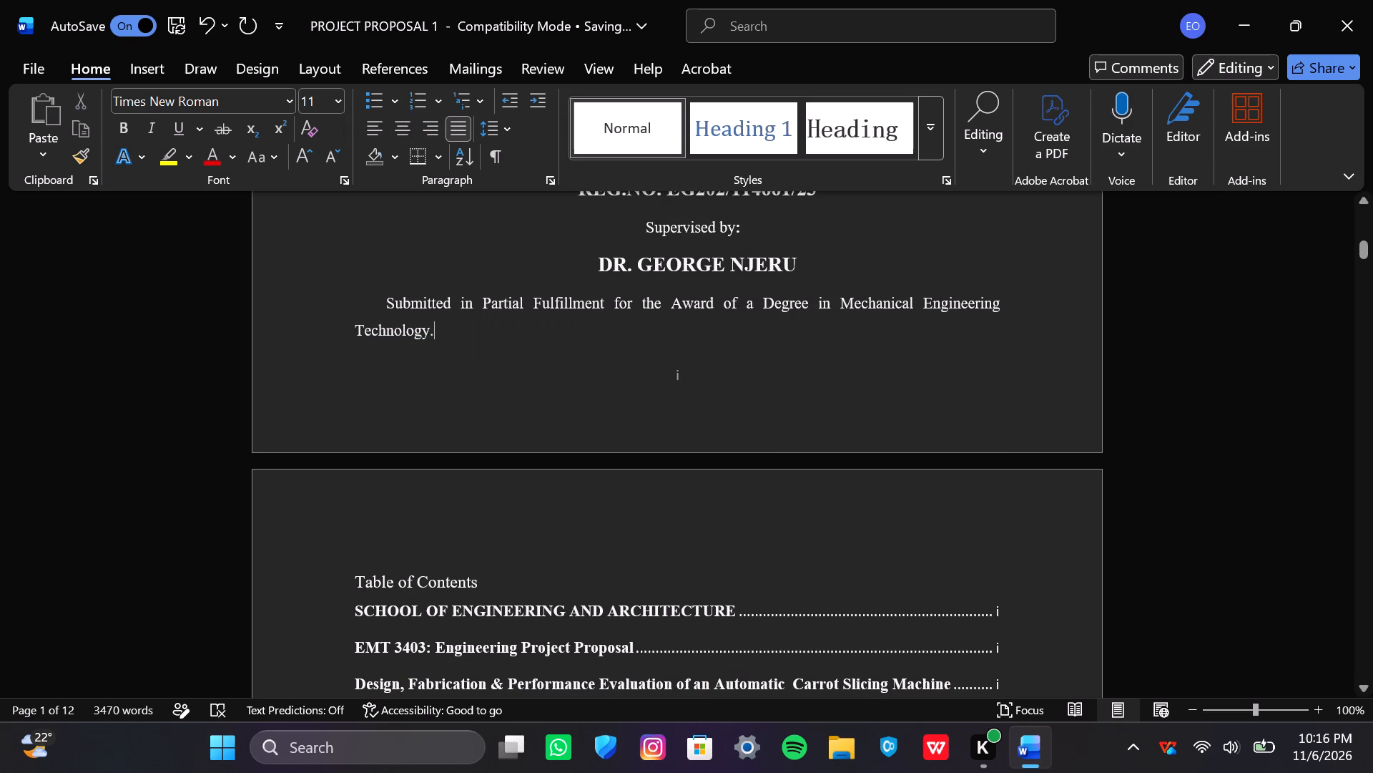
{"action": "left_click", "coordinate": [476, 390]}
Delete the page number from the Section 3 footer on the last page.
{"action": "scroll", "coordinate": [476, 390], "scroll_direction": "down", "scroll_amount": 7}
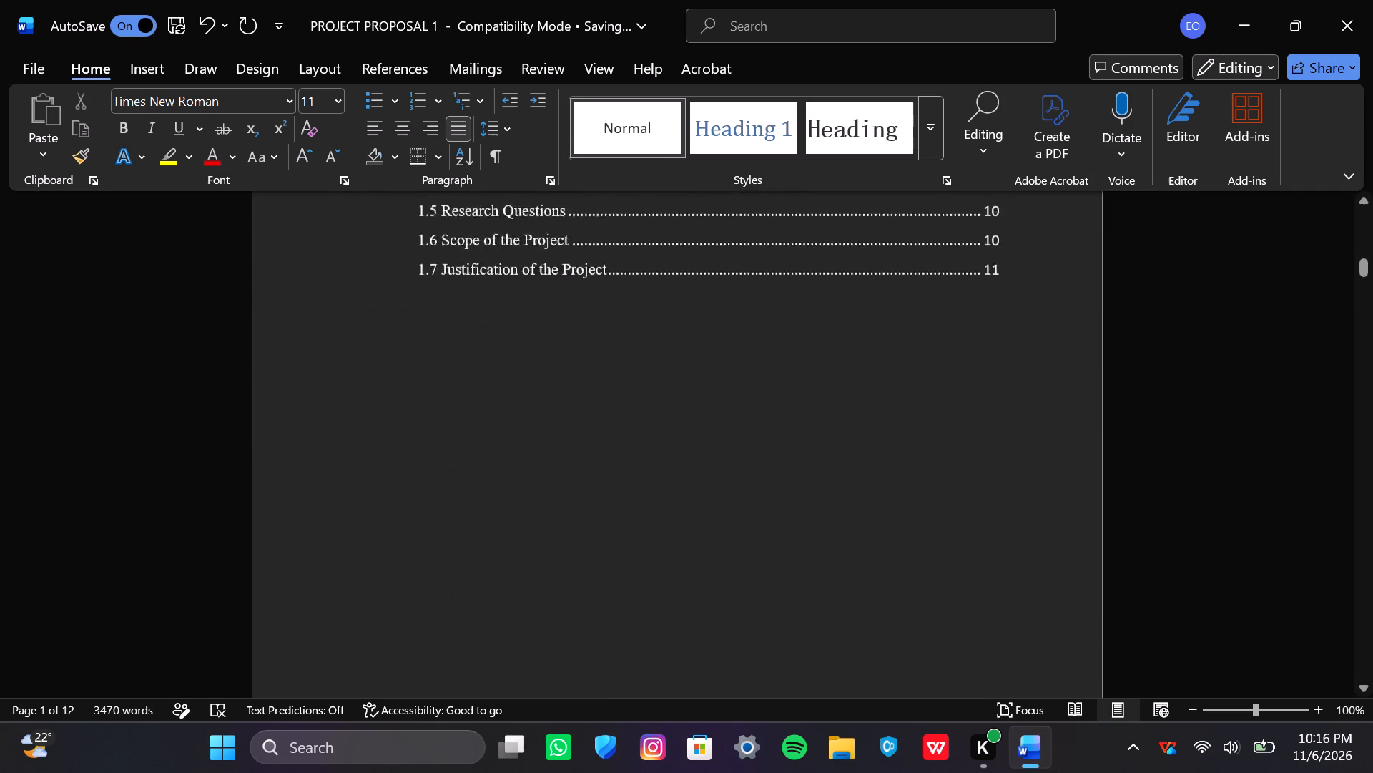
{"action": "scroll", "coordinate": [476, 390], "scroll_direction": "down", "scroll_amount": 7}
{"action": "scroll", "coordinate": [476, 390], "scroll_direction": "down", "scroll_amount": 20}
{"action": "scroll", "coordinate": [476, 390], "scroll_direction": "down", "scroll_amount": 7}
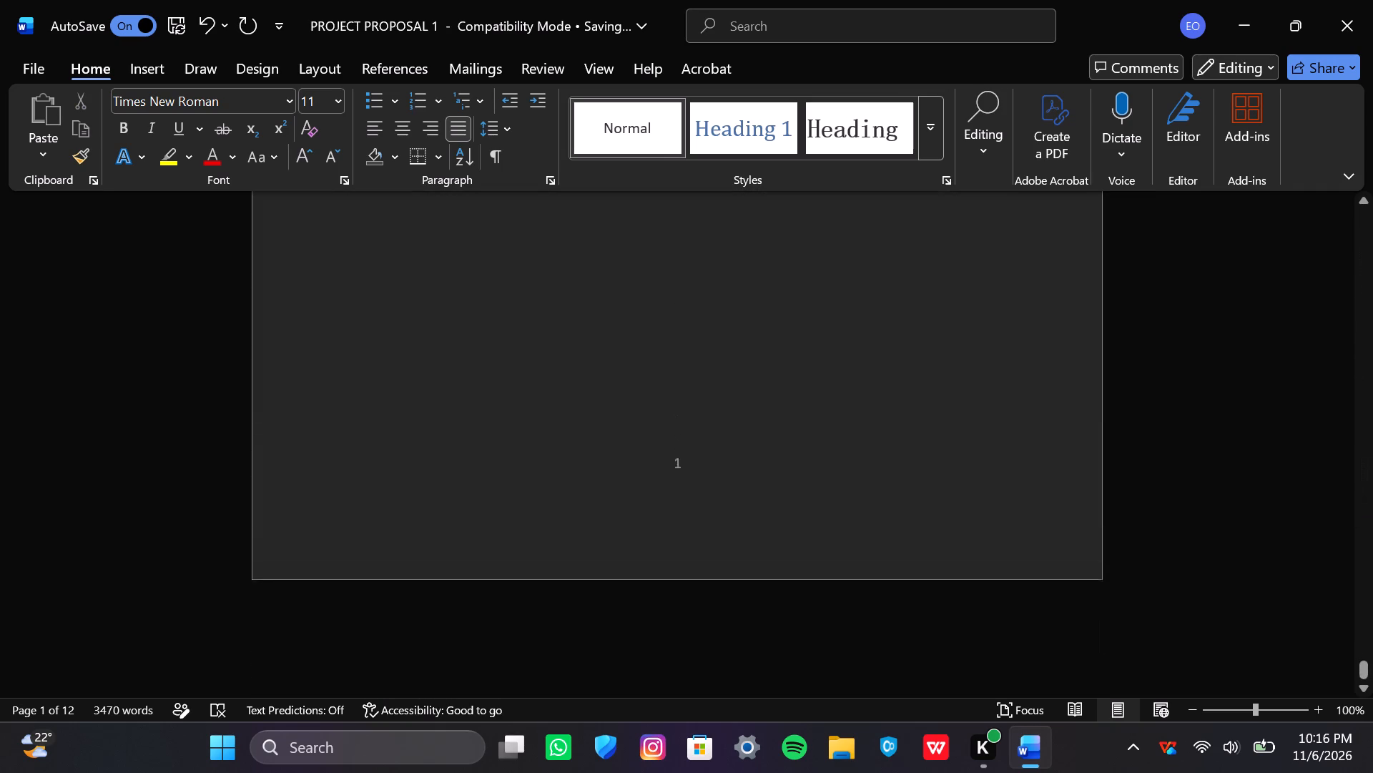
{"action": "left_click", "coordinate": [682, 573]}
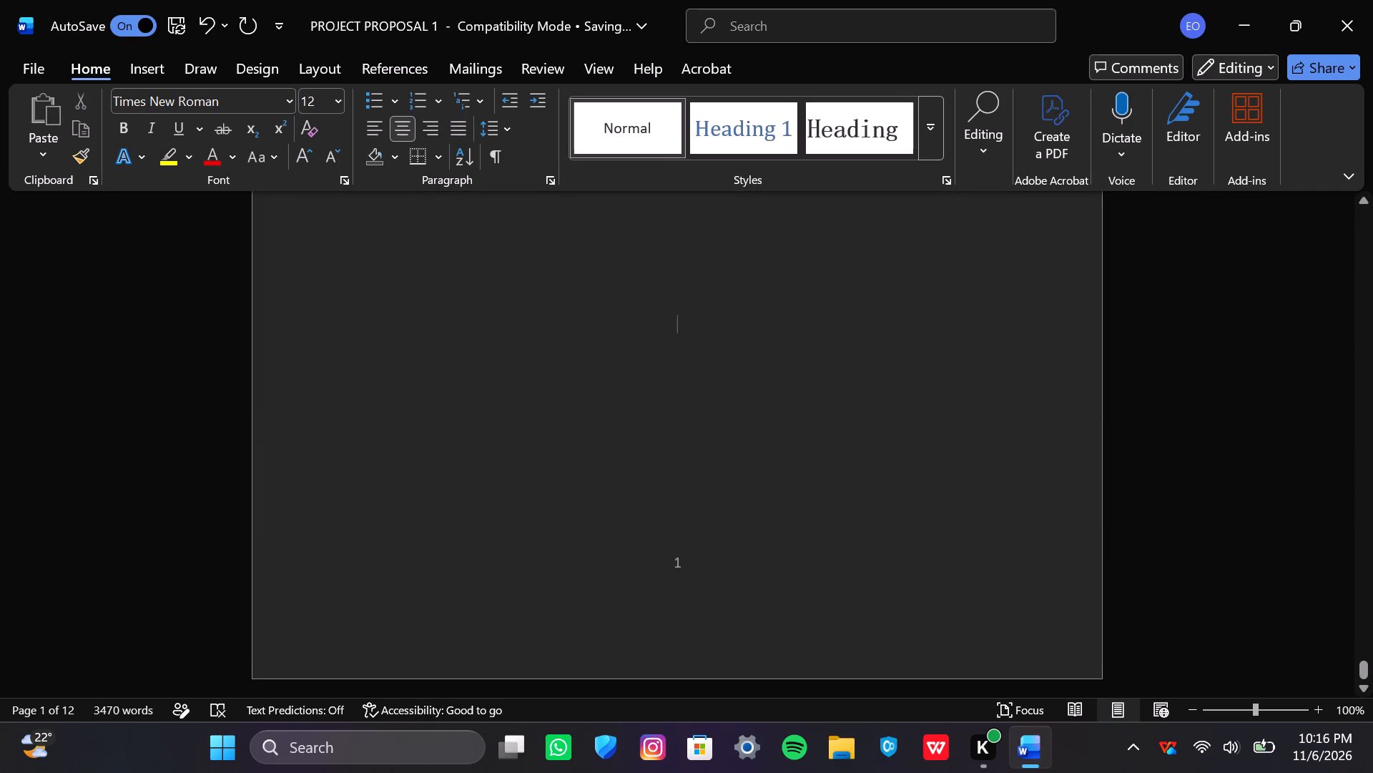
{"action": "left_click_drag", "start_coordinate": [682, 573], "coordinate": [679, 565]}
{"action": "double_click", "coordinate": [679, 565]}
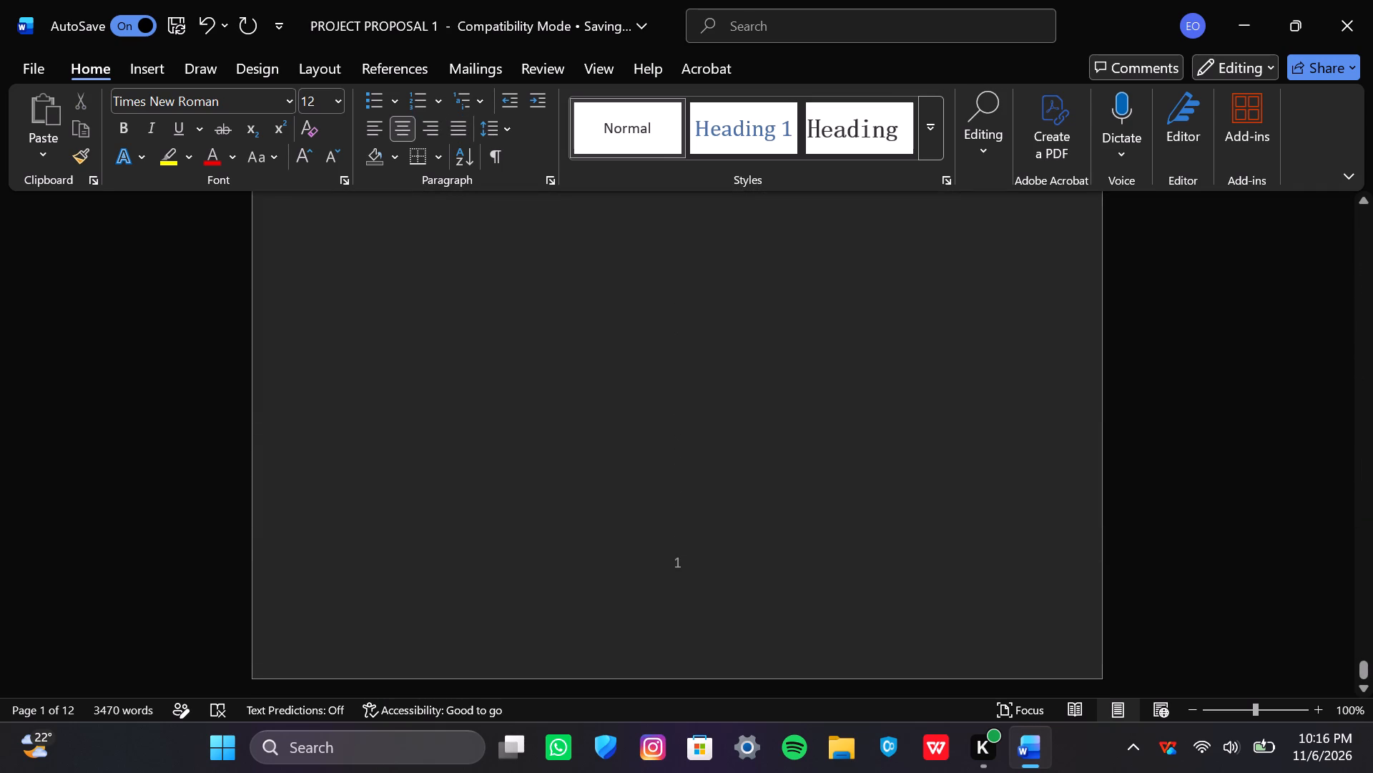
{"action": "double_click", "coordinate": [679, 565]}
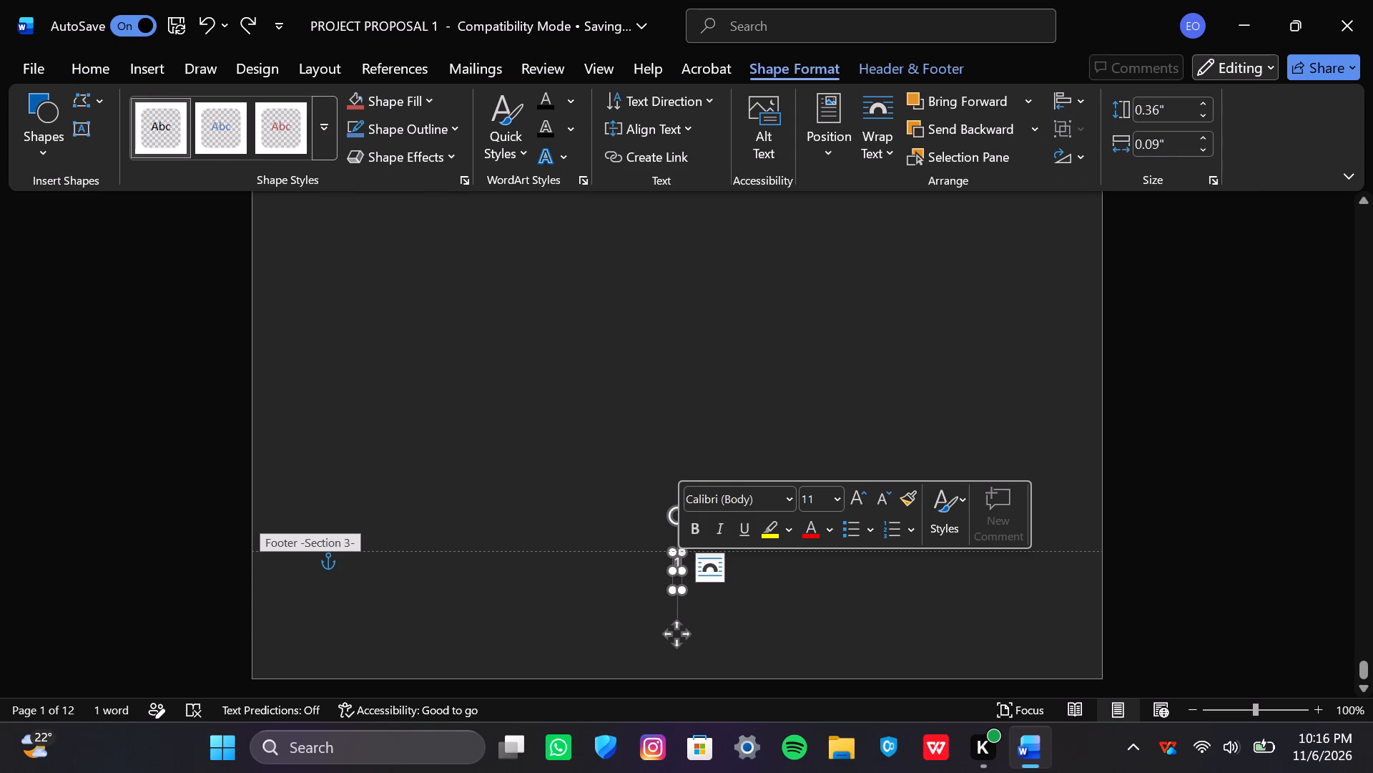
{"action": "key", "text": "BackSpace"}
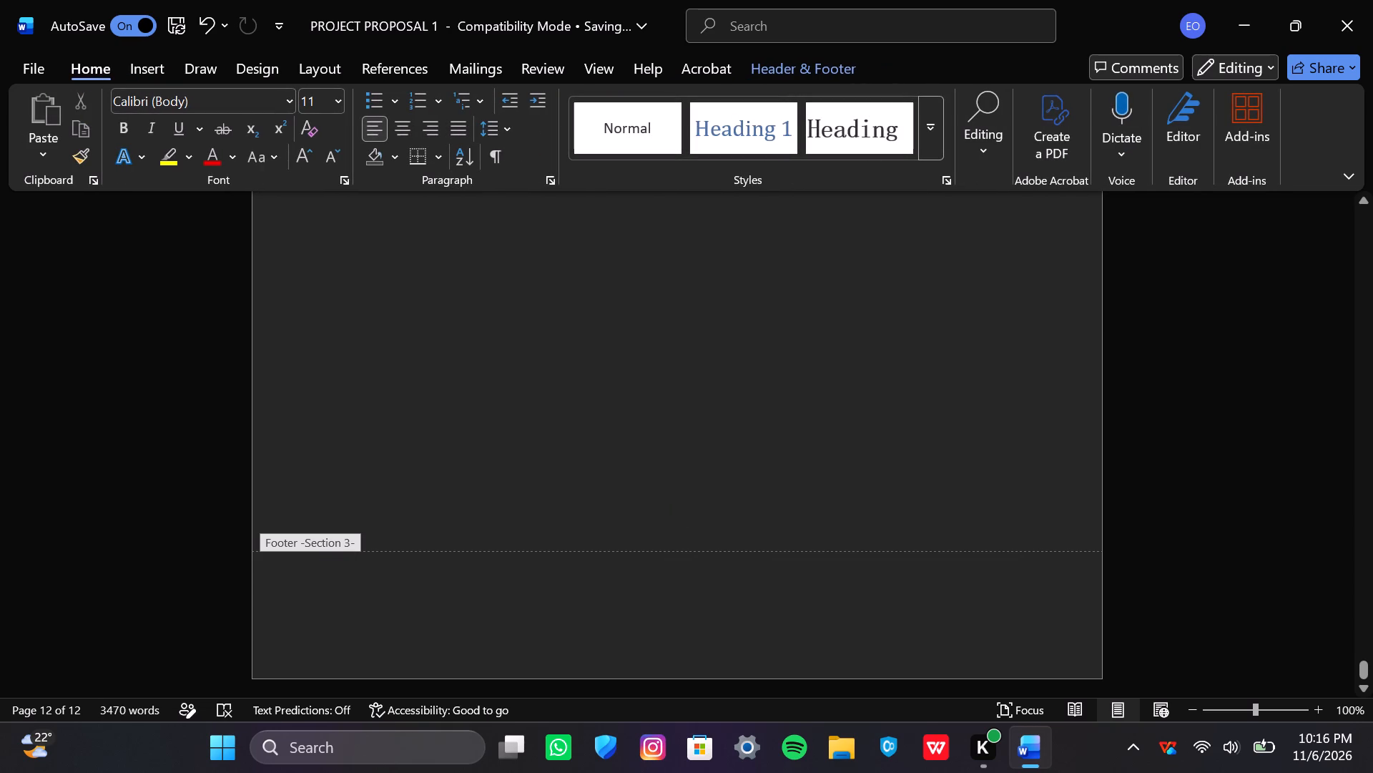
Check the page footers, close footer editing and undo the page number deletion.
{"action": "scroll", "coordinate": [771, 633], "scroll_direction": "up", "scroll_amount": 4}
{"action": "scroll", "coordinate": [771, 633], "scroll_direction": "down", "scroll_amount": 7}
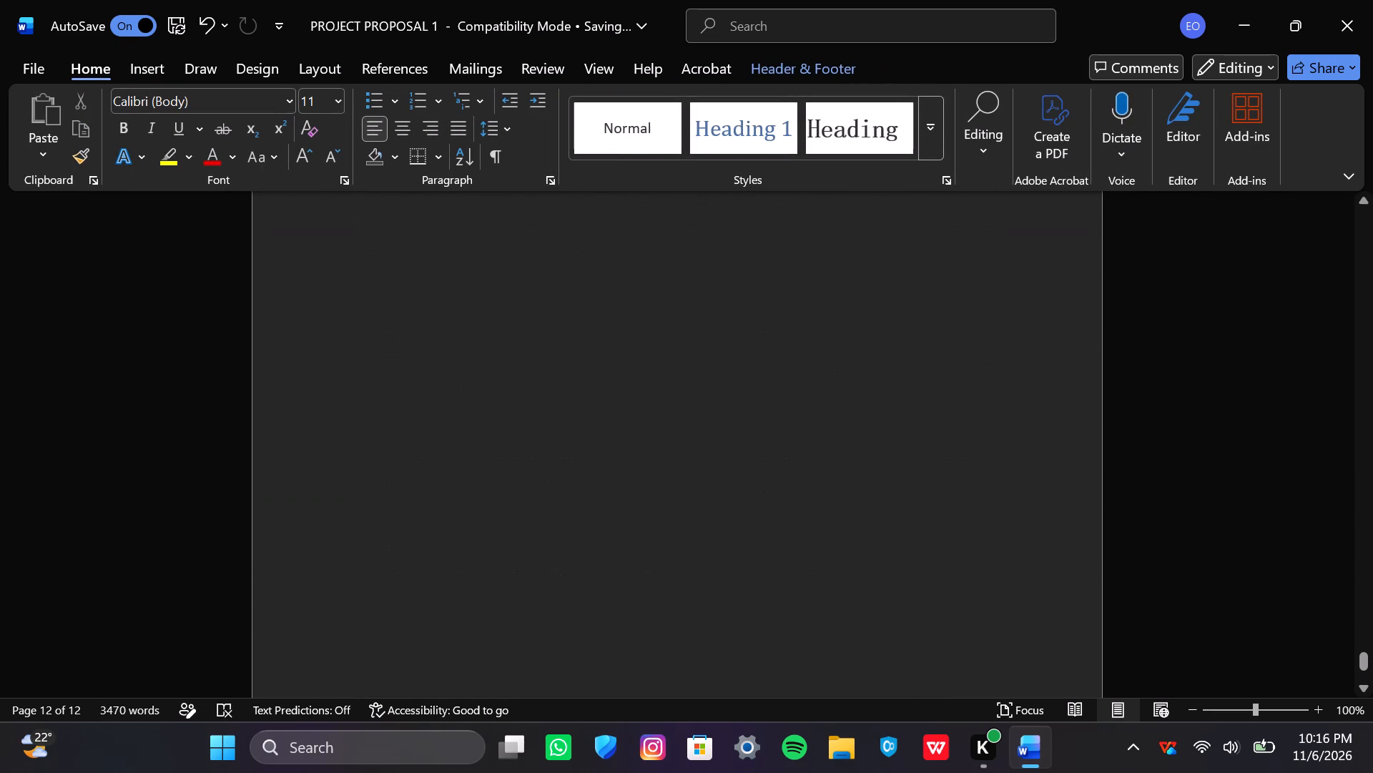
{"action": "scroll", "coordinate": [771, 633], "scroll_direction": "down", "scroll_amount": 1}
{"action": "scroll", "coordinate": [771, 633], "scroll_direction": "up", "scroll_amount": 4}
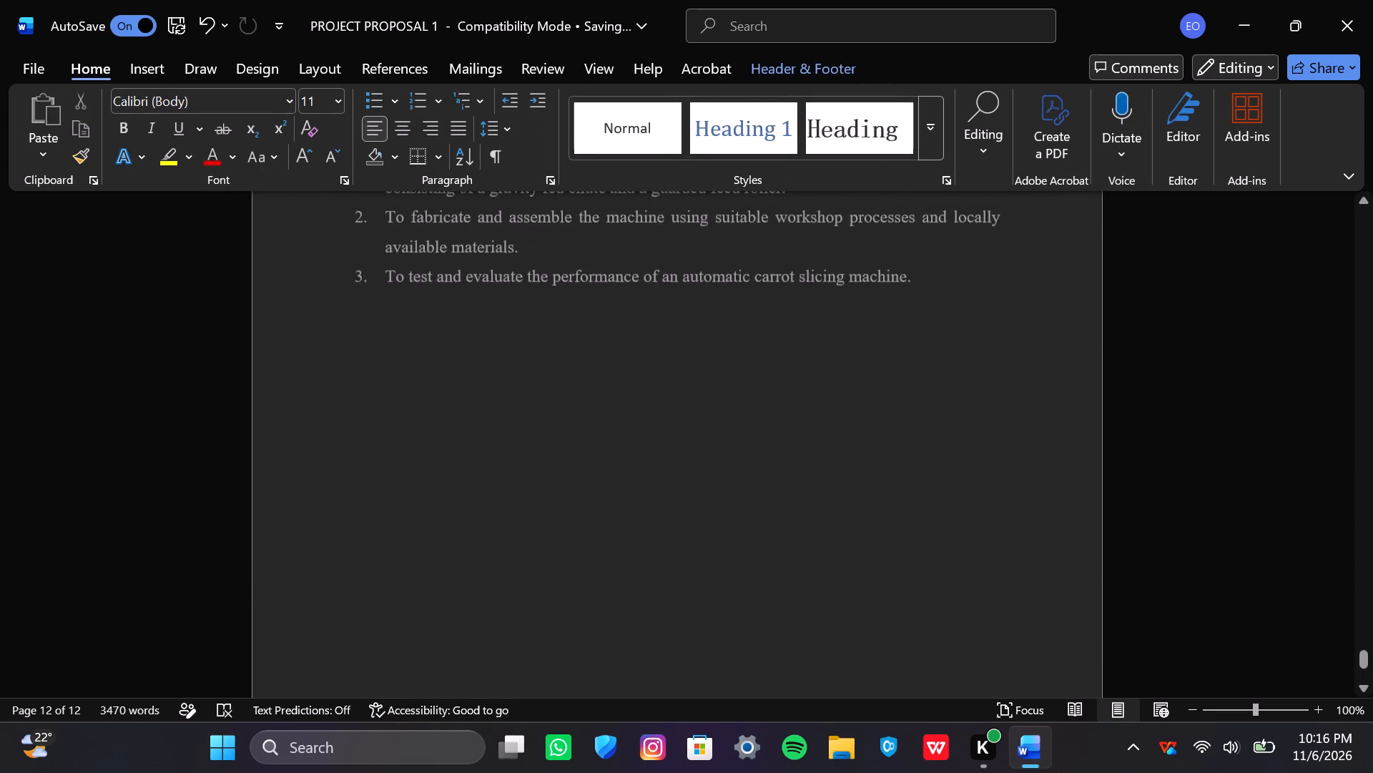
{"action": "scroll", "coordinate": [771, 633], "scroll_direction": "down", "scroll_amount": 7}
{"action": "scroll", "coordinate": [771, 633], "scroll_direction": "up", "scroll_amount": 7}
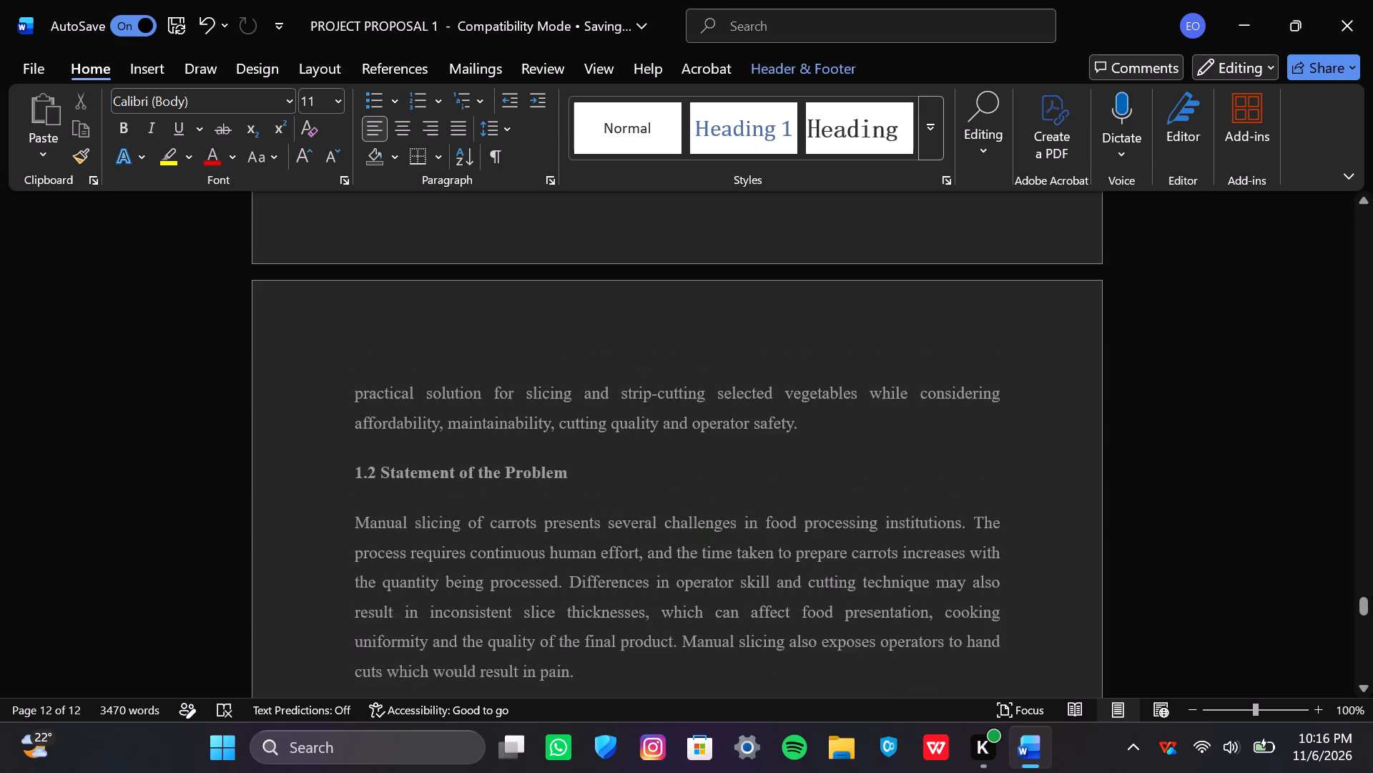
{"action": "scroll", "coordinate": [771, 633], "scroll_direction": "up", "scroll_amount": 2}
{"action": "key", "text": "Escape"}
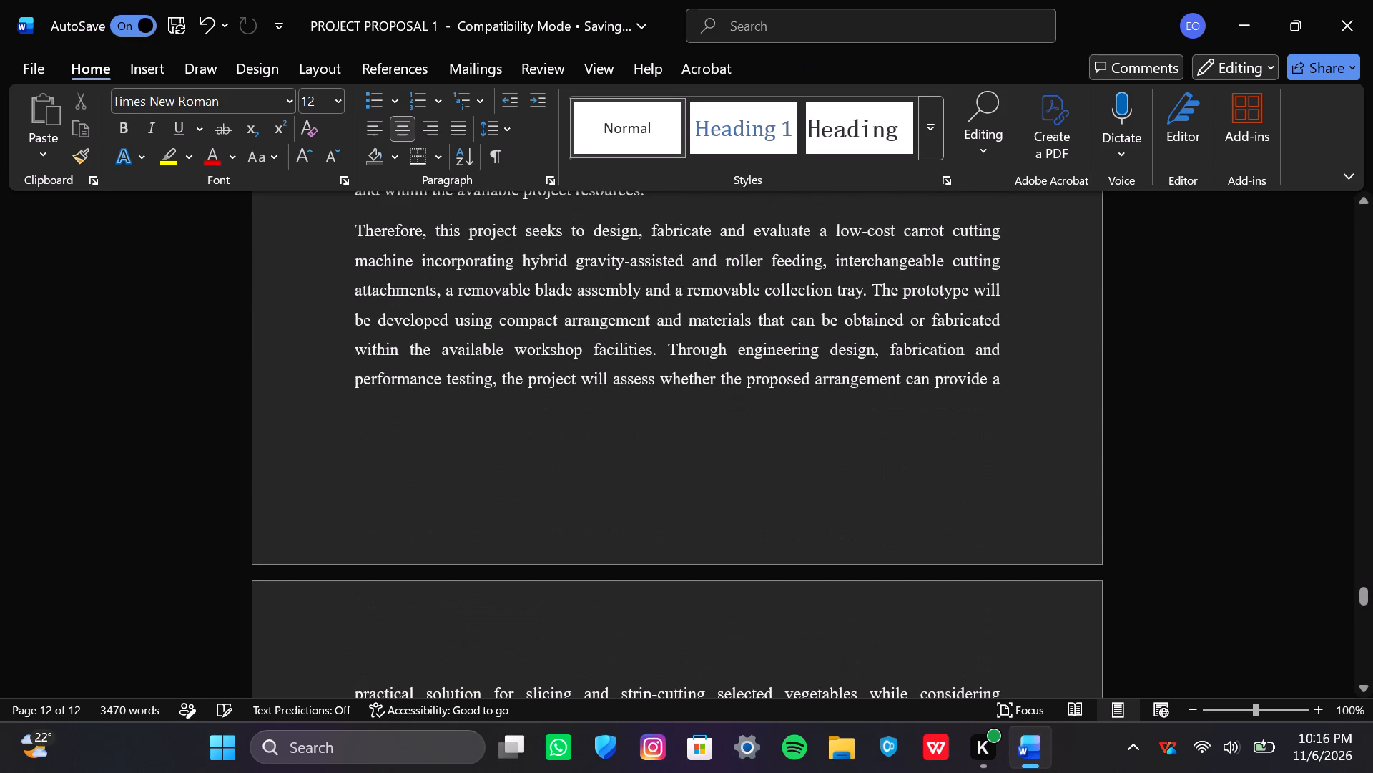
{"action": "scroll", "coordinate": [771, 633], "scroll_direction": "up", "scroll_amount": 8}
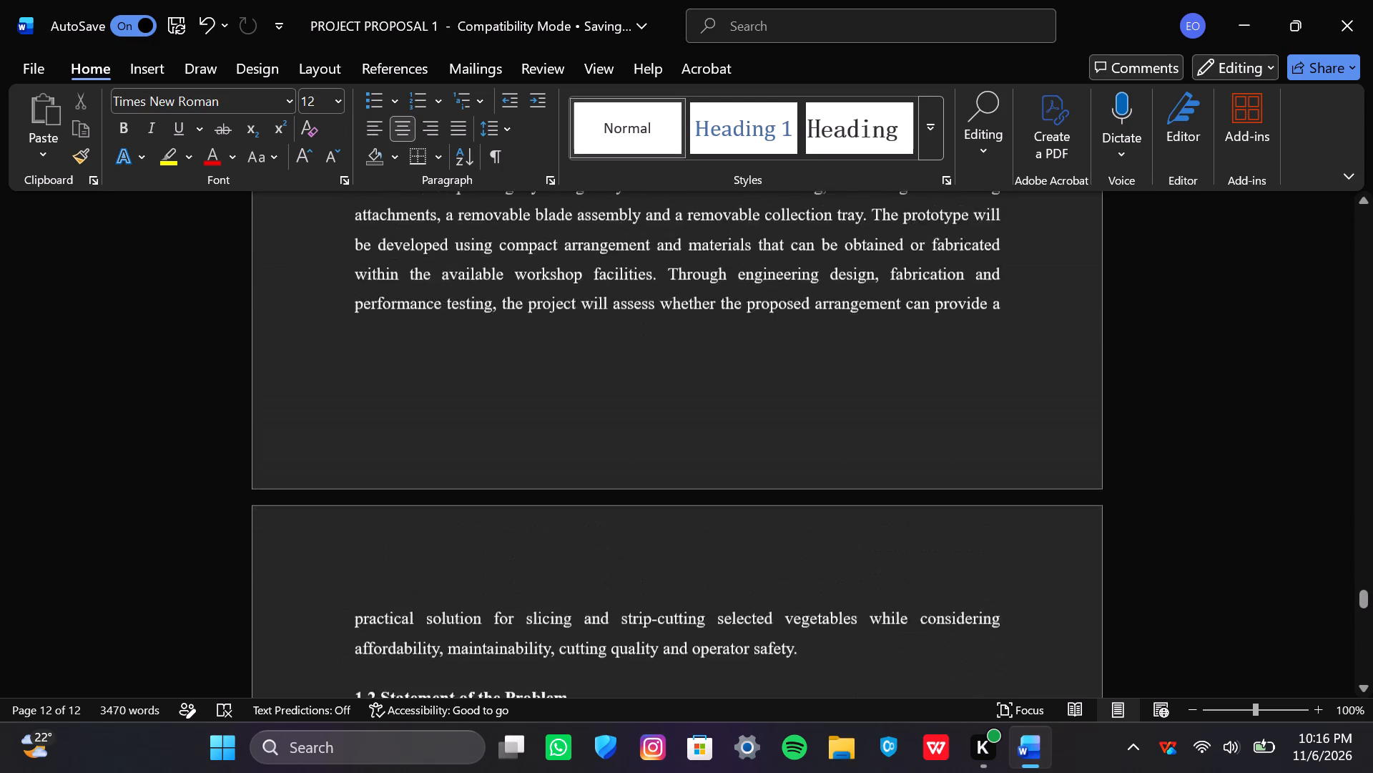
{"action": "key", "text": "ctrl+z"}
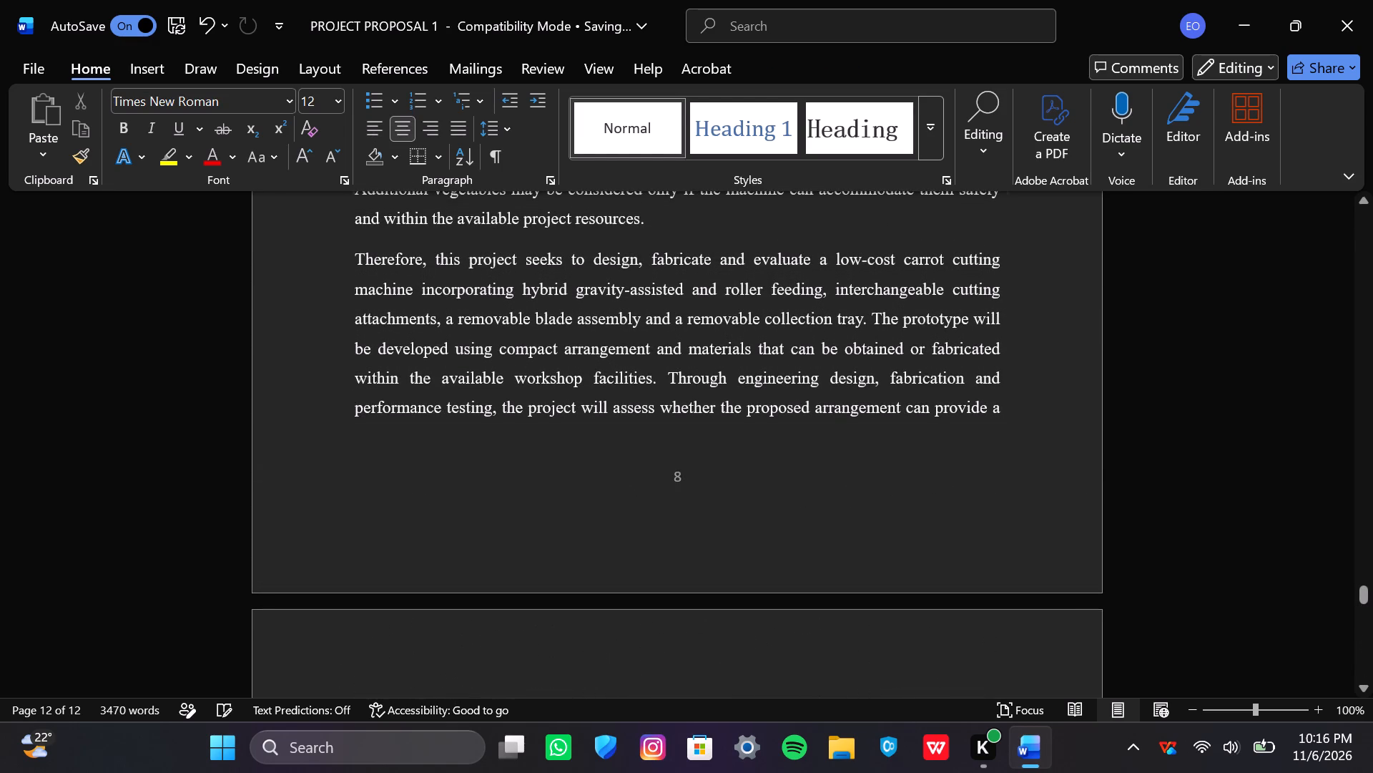
Delete the empty lines in the last page's Section 3 footer, and erase the 0 entered at the footer's left margin.
{"action": "scroll", "coordinate": [771, 633], "scroll_direction": "down", "scroll_amount": 7}
{"action": "scroll", "coordinate": [771, 633], "scroll_direction": "up", "scroll_amount": 6}
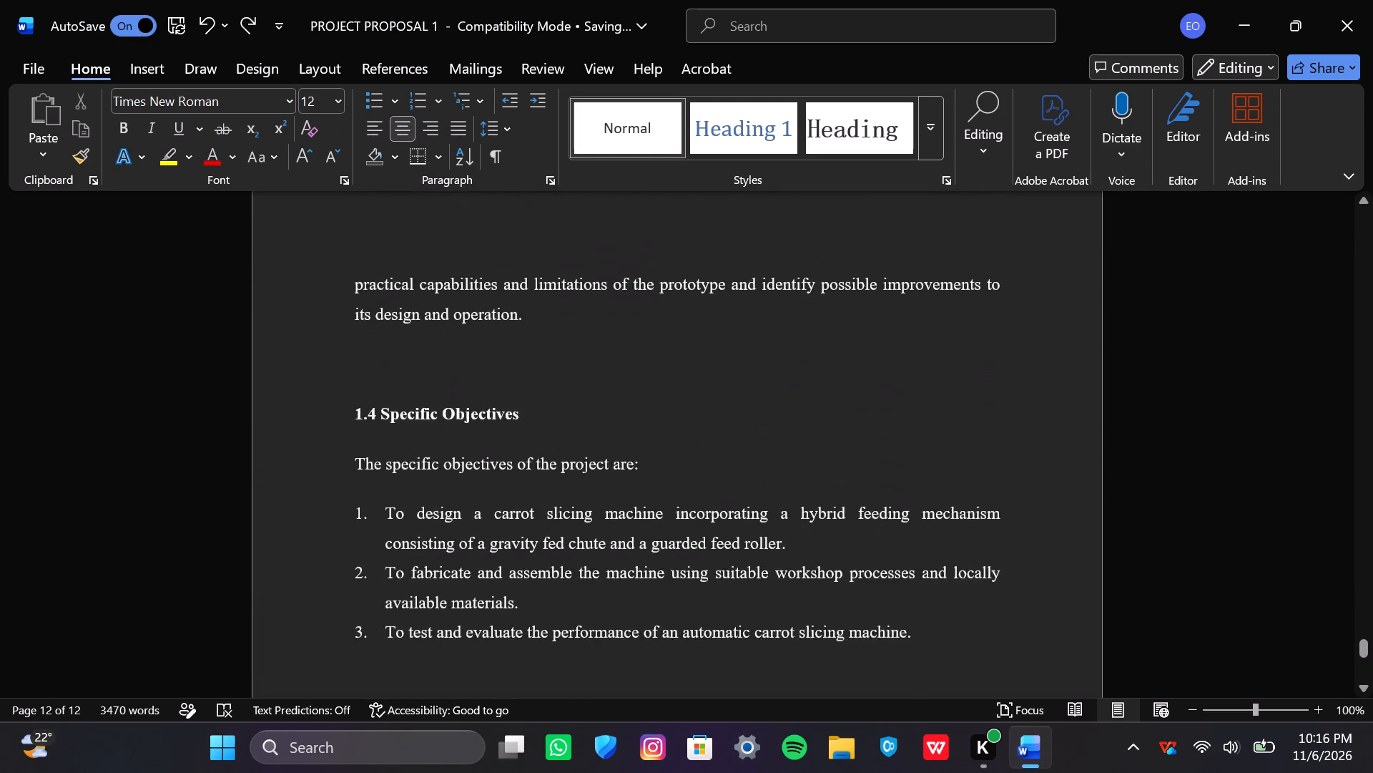
{"action": "scroll", "coordinate": [771, 633], "scroll_direction": "down", "scroll_amount": 2}
{"action": "scroll", "coordinate": [799, 282], "scroll_direction": "down", "scroll_amount": 1}
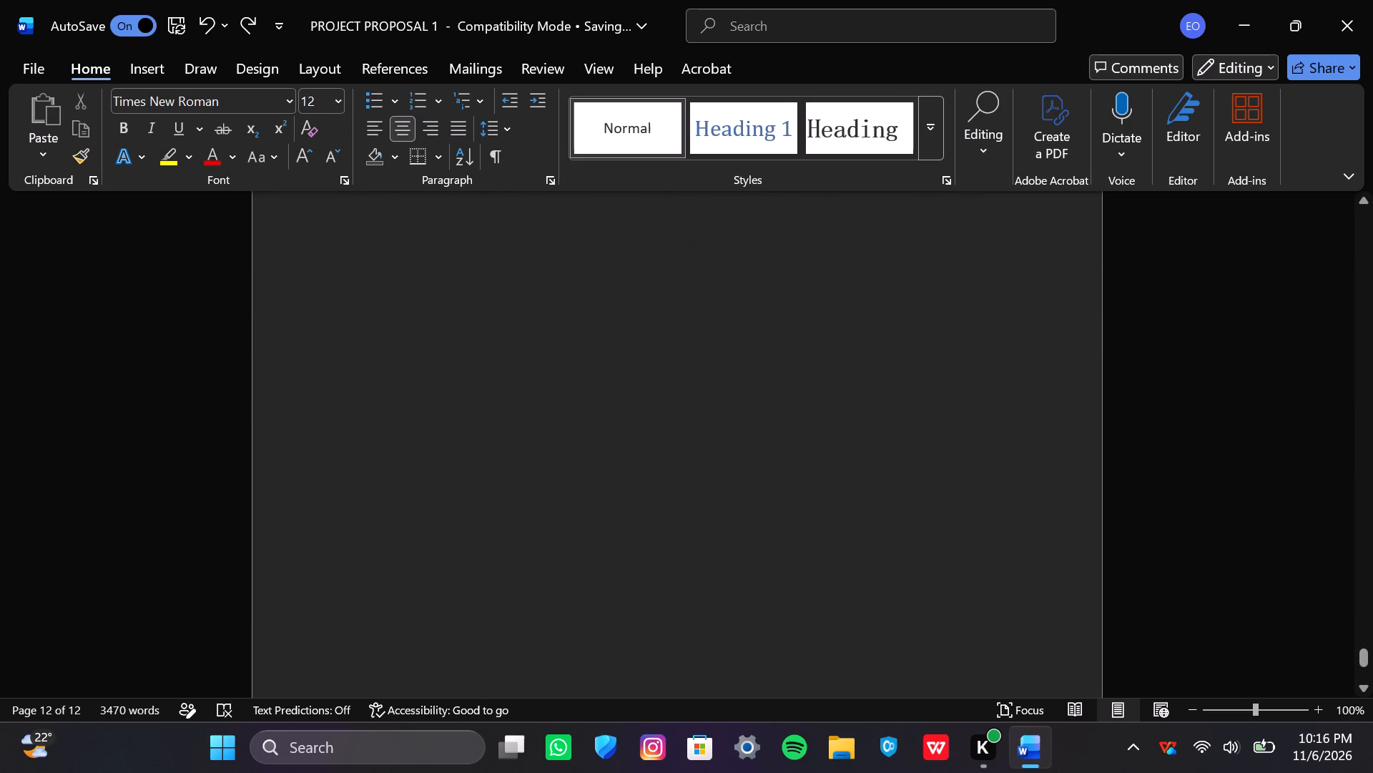
{"action": "scroll", "coordinate": [799, 282], "scroll_direction": "down", "scroll_amount": 1}
{"action": "double_click", "coordinate": [688, 562]}
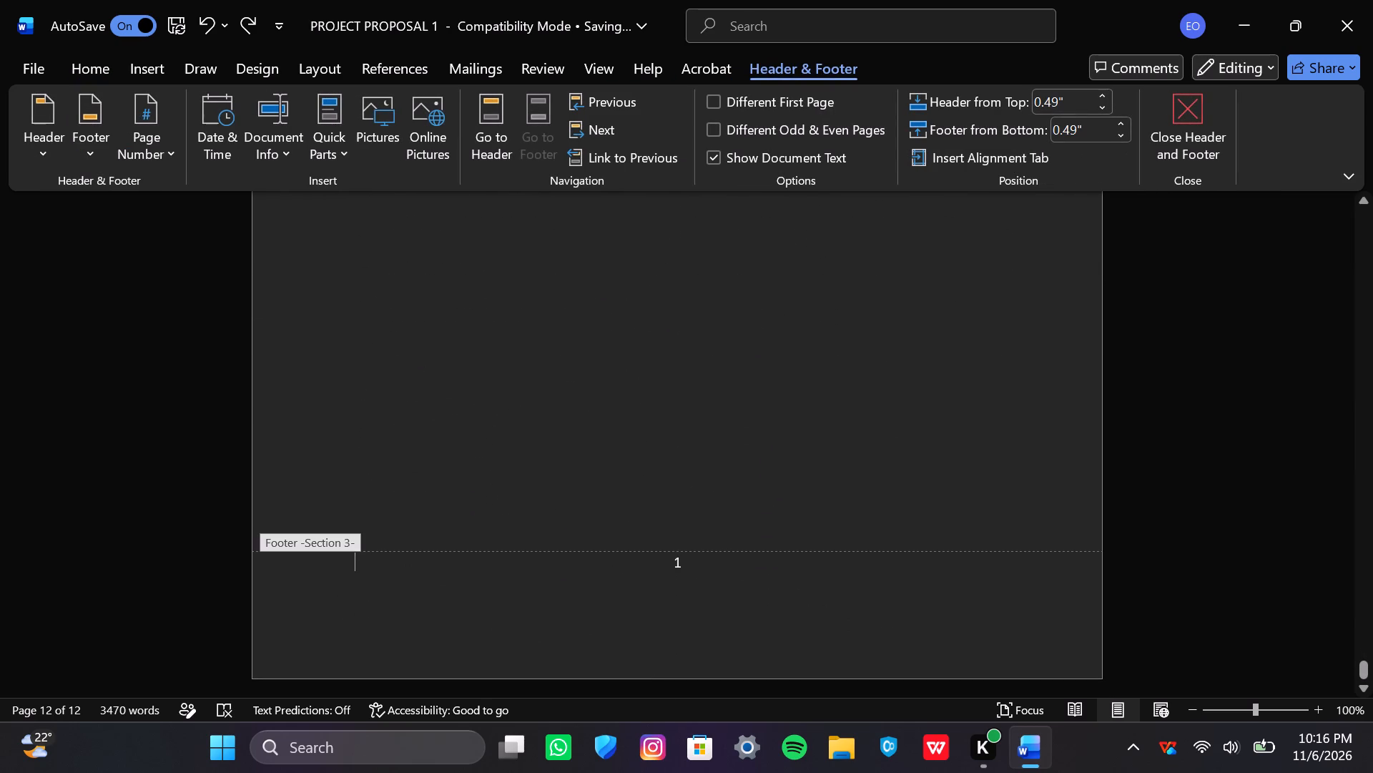
{"action": "key", "text": "Delete"}
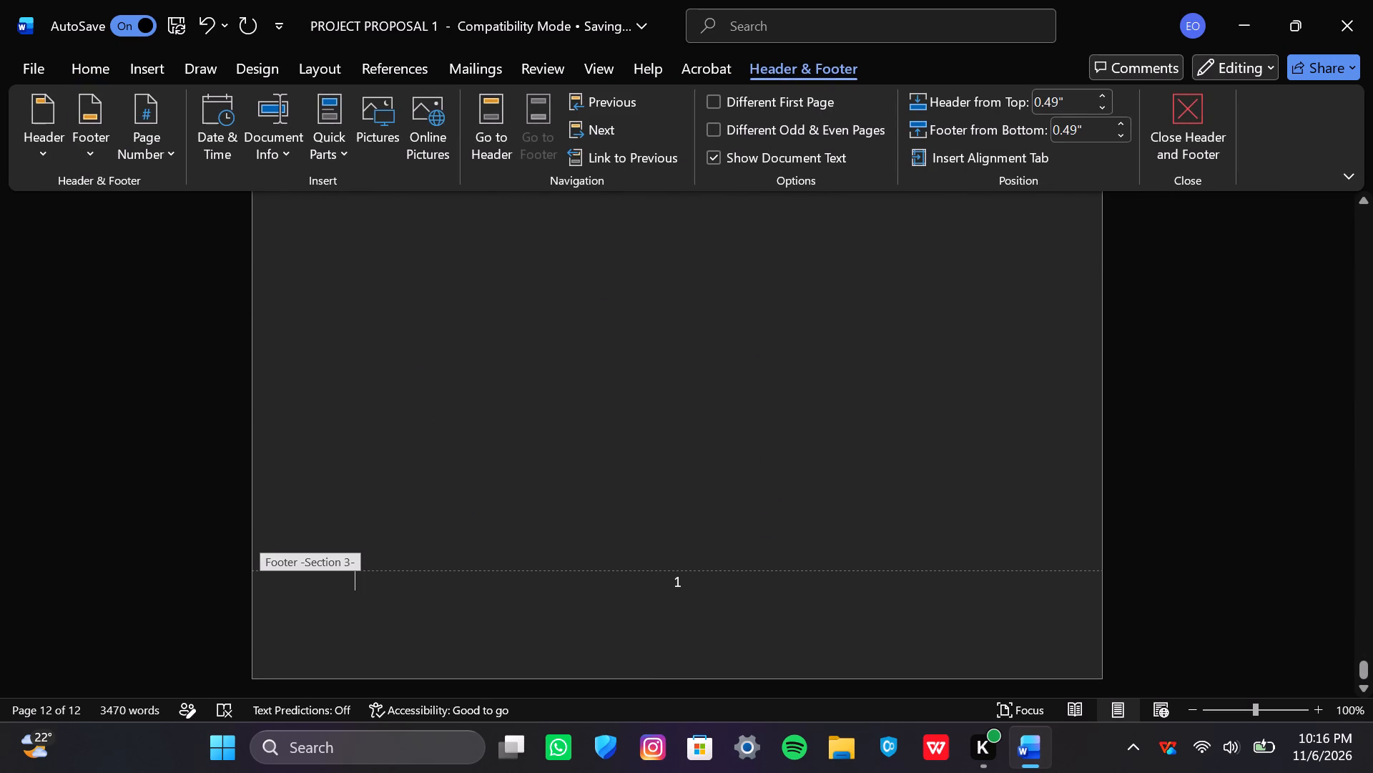
{"action": "key", "text": "0"}
{"action": "key", "text": "Delete"}
{"action": "key", "text": "Delete"}
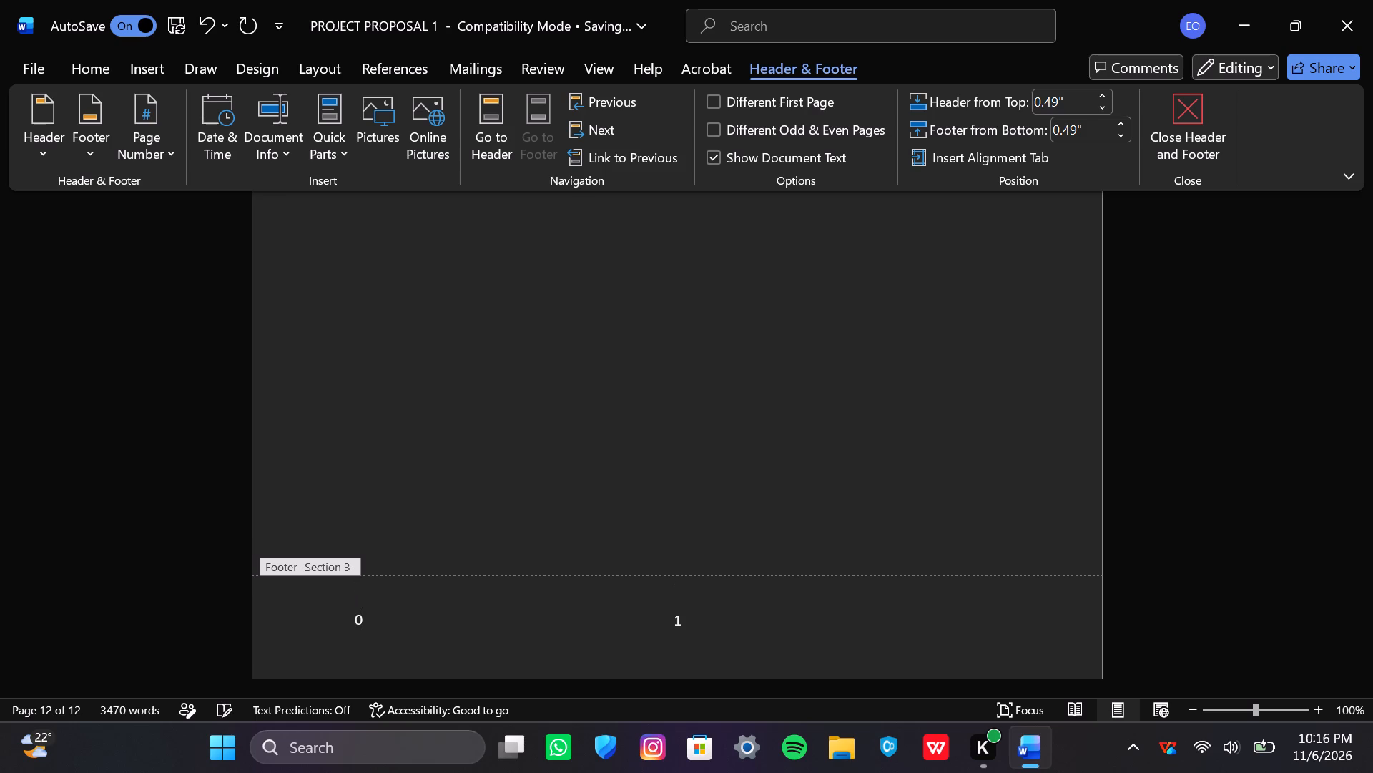
{"action": "key", "text": "BackSpace"}
{"action": "key", "text": "BackSpace"}
{"action": "key", "text": "BackSpace"}
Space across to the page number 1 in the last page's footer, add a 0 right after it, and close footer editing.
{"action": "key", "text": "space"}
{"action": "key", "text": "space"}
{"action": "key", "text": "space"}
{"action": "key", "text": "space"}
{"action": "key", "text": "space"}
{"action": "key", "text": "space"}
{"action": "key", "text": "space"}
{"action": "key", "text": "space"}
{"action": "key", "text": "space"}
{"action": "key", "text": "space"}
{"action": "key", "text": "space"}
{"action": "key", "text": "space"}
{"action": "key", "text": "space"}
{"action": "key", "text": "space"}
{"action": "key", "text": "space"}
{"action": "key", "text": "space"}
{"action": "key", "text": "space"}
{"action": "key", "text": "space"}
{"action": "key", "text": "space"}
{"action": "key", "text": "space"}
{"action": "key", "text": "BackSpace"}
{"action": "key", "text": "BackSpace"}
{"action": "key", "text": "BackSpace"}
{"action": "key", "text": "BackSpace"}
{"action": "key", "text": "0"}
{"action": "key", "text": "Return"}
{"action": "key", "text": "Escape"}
Check the footer page numbers on the preceding Chapter One pages and on the last page.
{"action": "scroll", "coordinate": [688, 562], "scroll_direction": "down", "scroll_amount": 8}
{"action": "scroll", "coordinate": [688, 562], "scroll_direction": "up", "scroll_amount": 13}
{"action": "scroll", "coordinate": [688, 562], "scroll_direction": "down", "scroll_amount": 1}
{"action": "scroll", "coordinate": [688, 562], "scroll_direction": "up", "scroll_amount": 1}
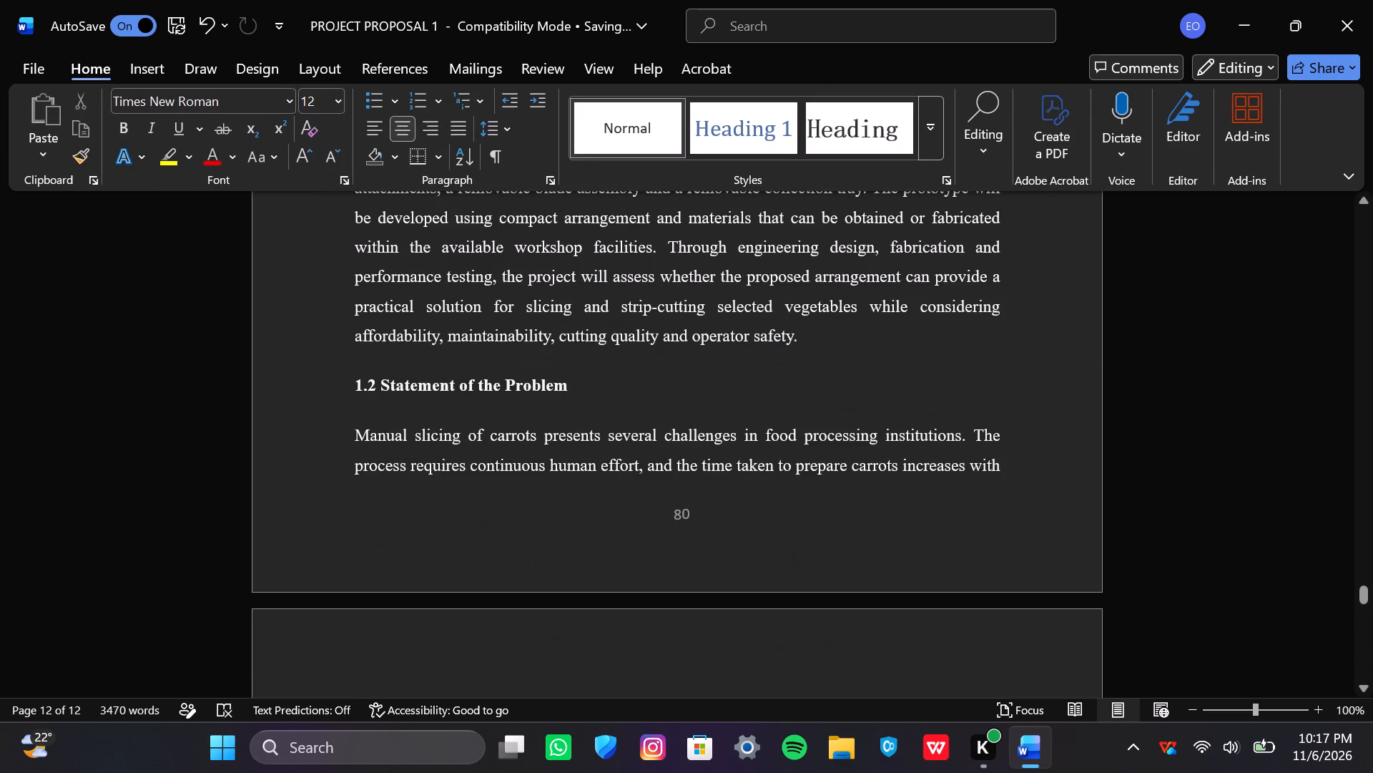
{"action": "scroll", "coordinate": [688, 562], "scroll_direction": "up", "scroll_amount": 4}
{"action": "scroll", "coordinate": [688, 562], "scroll_direction": "down", "scroll_amount": 1}
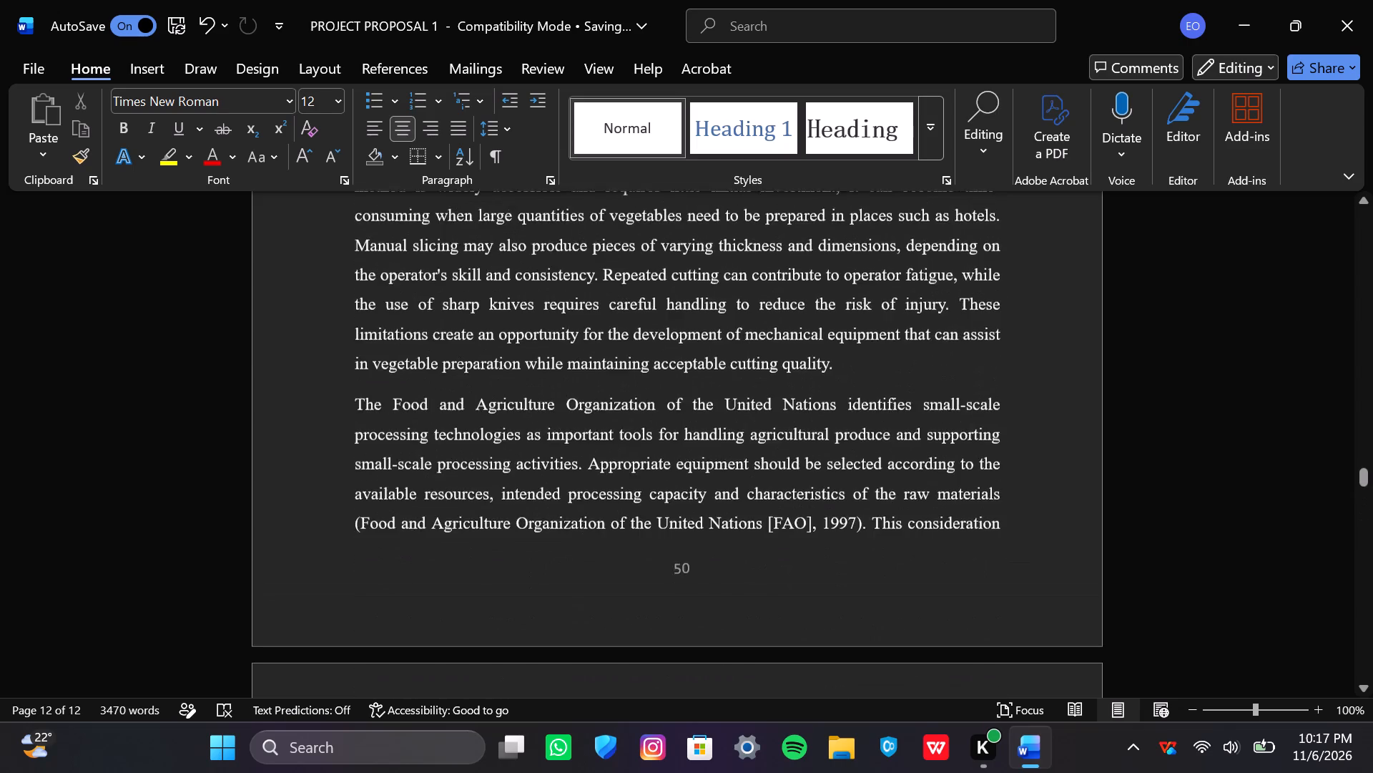
{"action": "scroll", "coordinate": [688, 562], "scroll_direction": "down", "scroll_amount": 13}
{"action": "scroll", "coordinate": [688, 562], "scroll_direction": "down", "scroll_amount": 8}
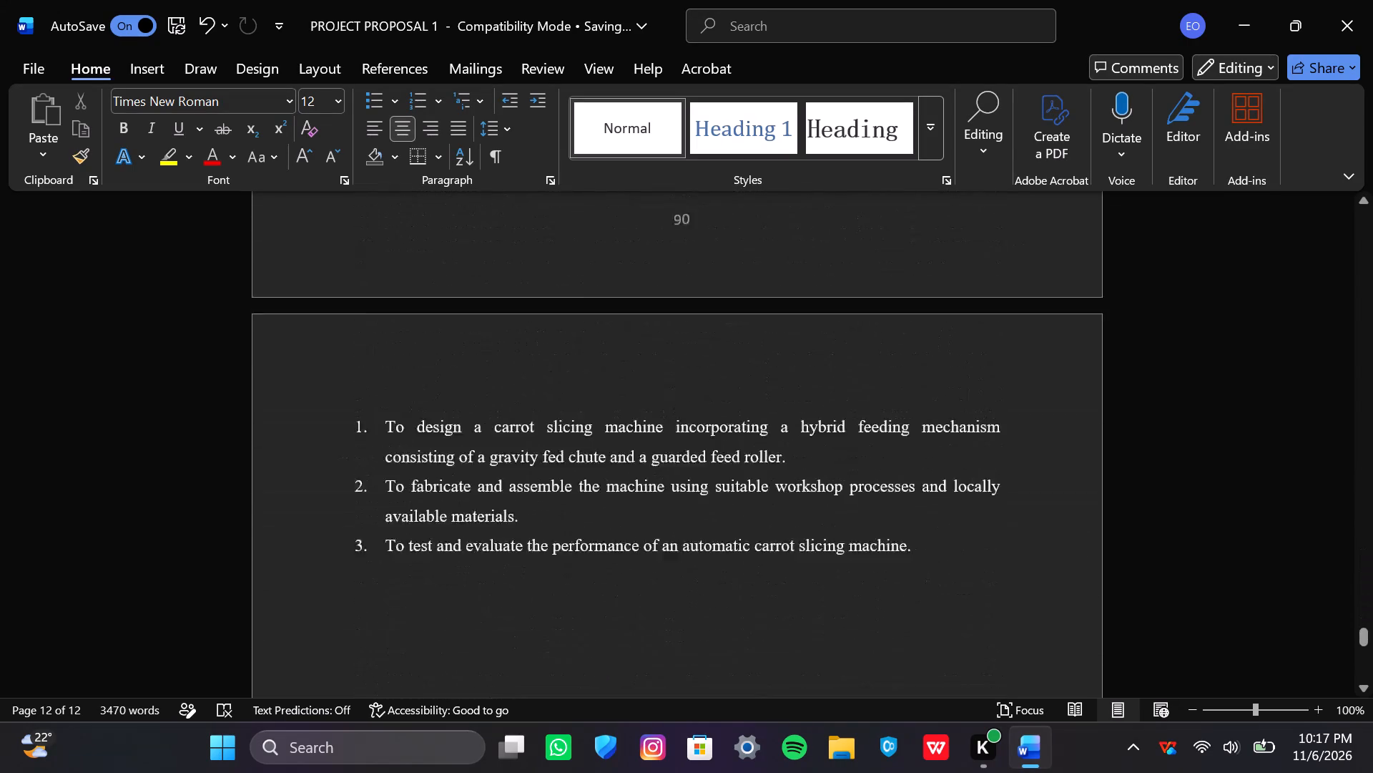
{"action": "scroll", "coordinate": [688, 562], "scroll_direction": "down", "scroll_amount": 6}
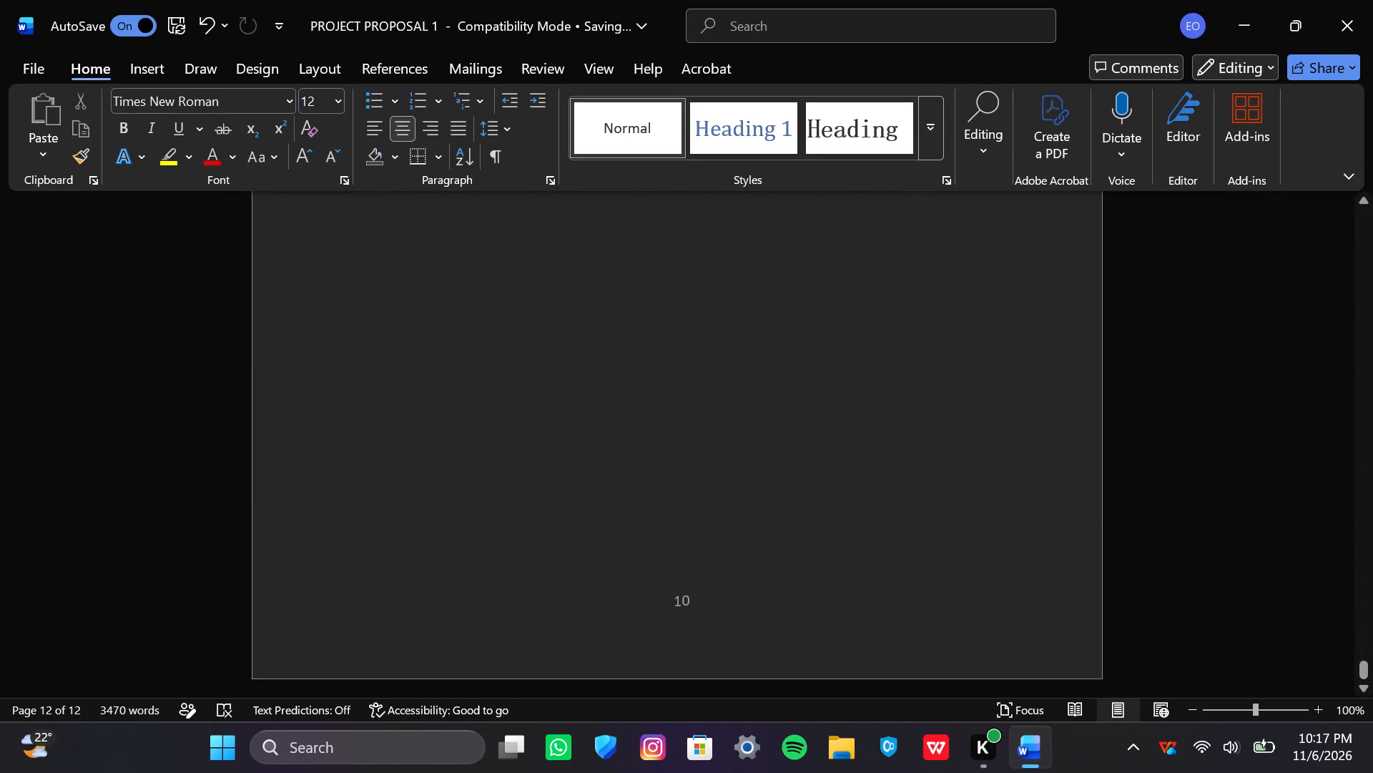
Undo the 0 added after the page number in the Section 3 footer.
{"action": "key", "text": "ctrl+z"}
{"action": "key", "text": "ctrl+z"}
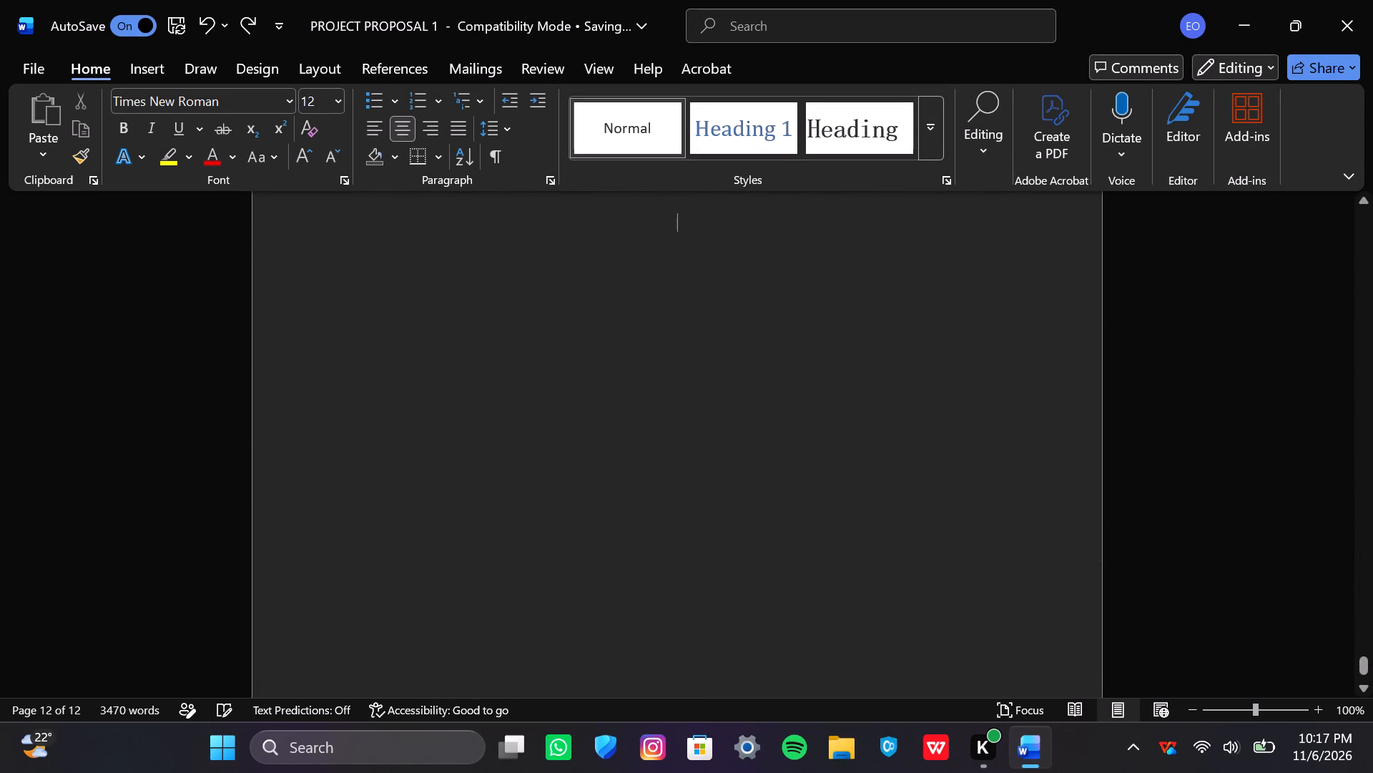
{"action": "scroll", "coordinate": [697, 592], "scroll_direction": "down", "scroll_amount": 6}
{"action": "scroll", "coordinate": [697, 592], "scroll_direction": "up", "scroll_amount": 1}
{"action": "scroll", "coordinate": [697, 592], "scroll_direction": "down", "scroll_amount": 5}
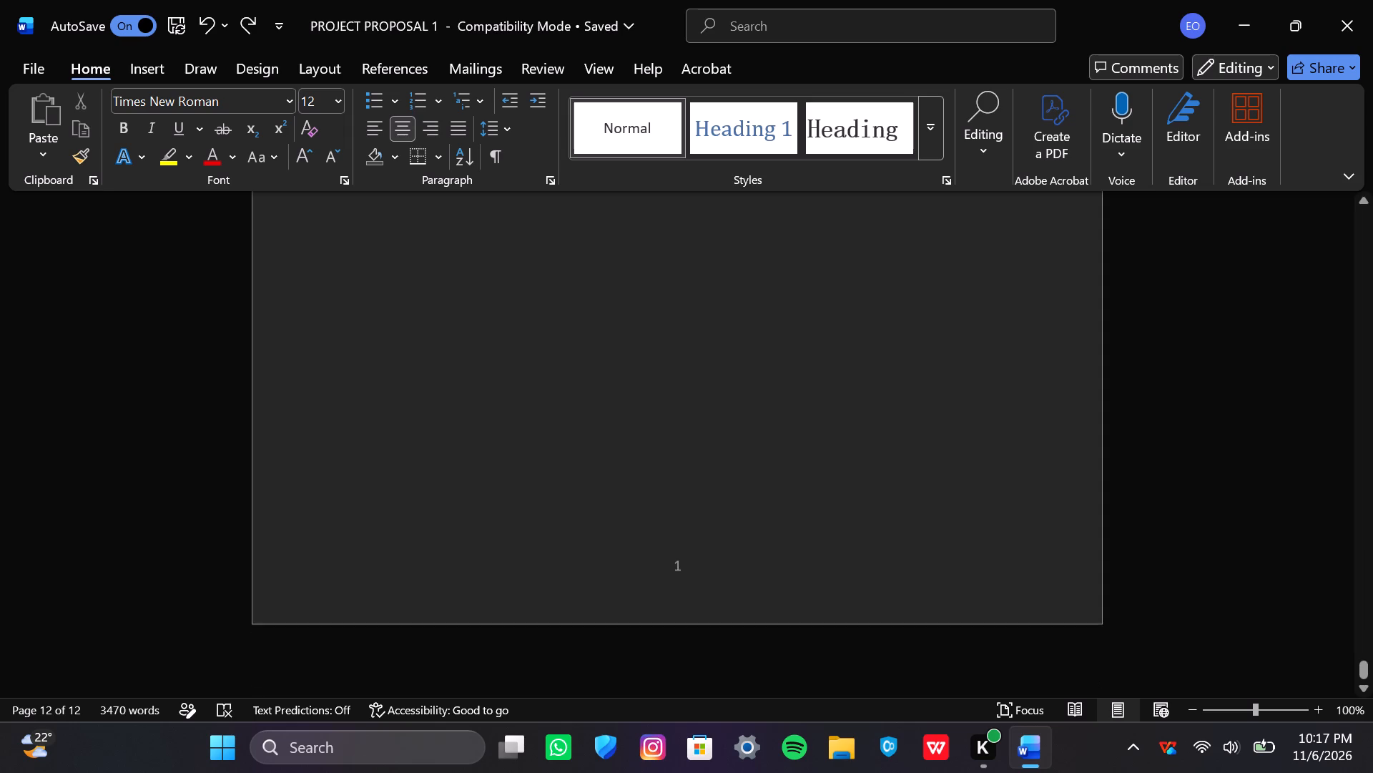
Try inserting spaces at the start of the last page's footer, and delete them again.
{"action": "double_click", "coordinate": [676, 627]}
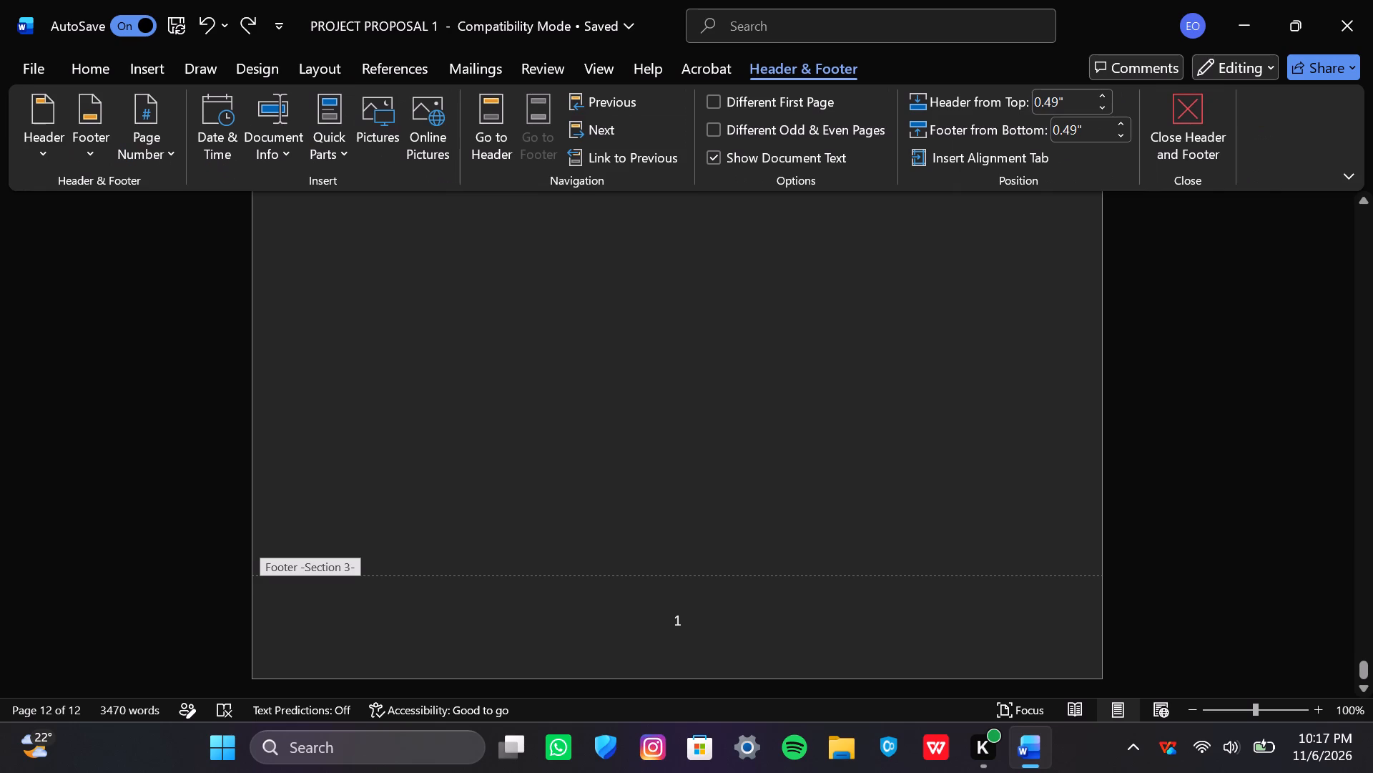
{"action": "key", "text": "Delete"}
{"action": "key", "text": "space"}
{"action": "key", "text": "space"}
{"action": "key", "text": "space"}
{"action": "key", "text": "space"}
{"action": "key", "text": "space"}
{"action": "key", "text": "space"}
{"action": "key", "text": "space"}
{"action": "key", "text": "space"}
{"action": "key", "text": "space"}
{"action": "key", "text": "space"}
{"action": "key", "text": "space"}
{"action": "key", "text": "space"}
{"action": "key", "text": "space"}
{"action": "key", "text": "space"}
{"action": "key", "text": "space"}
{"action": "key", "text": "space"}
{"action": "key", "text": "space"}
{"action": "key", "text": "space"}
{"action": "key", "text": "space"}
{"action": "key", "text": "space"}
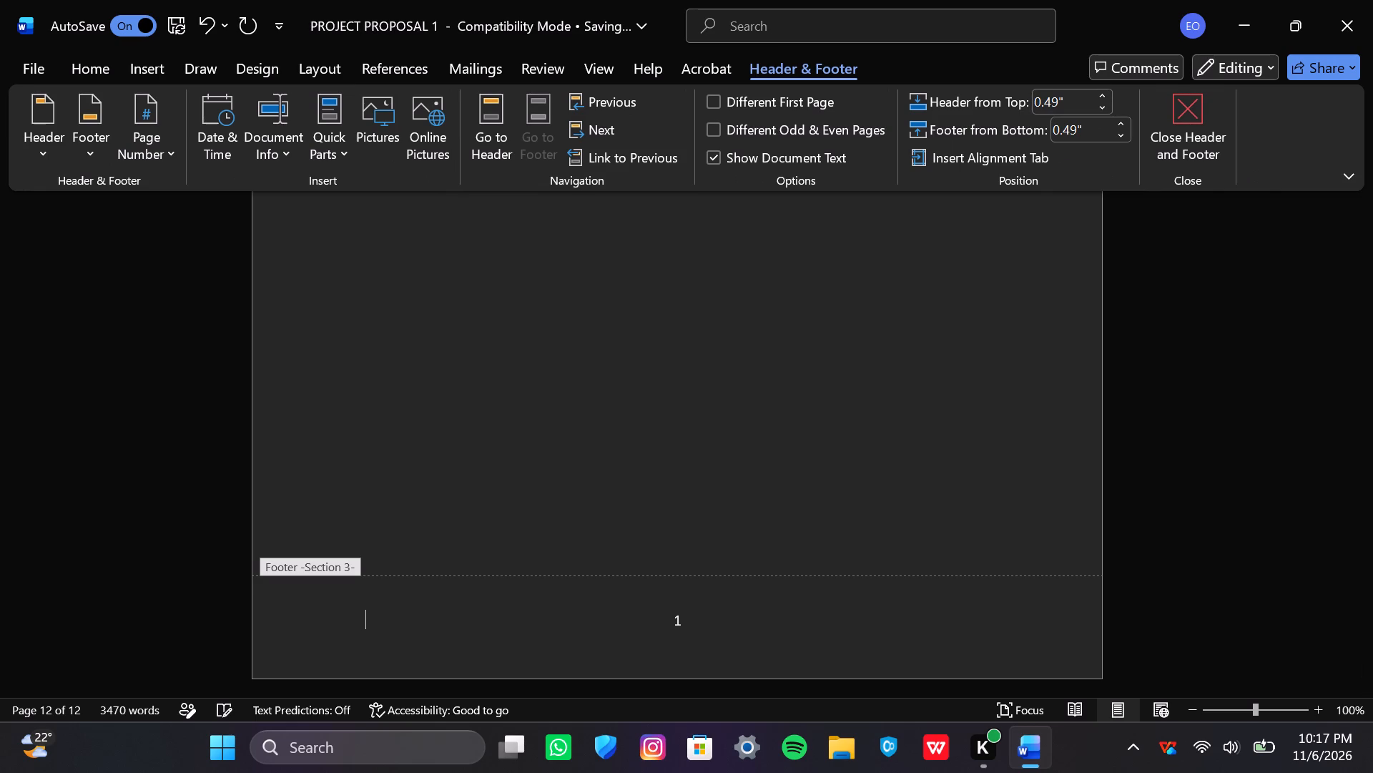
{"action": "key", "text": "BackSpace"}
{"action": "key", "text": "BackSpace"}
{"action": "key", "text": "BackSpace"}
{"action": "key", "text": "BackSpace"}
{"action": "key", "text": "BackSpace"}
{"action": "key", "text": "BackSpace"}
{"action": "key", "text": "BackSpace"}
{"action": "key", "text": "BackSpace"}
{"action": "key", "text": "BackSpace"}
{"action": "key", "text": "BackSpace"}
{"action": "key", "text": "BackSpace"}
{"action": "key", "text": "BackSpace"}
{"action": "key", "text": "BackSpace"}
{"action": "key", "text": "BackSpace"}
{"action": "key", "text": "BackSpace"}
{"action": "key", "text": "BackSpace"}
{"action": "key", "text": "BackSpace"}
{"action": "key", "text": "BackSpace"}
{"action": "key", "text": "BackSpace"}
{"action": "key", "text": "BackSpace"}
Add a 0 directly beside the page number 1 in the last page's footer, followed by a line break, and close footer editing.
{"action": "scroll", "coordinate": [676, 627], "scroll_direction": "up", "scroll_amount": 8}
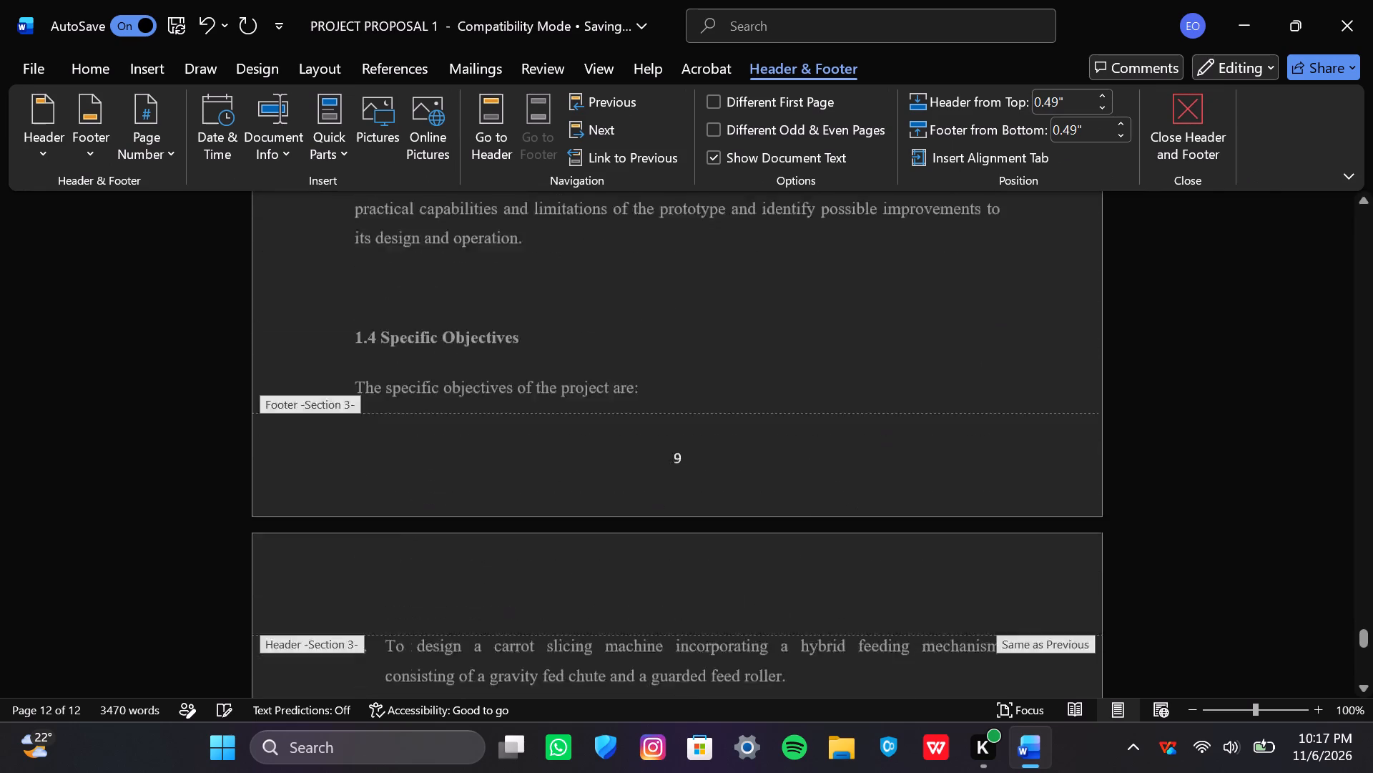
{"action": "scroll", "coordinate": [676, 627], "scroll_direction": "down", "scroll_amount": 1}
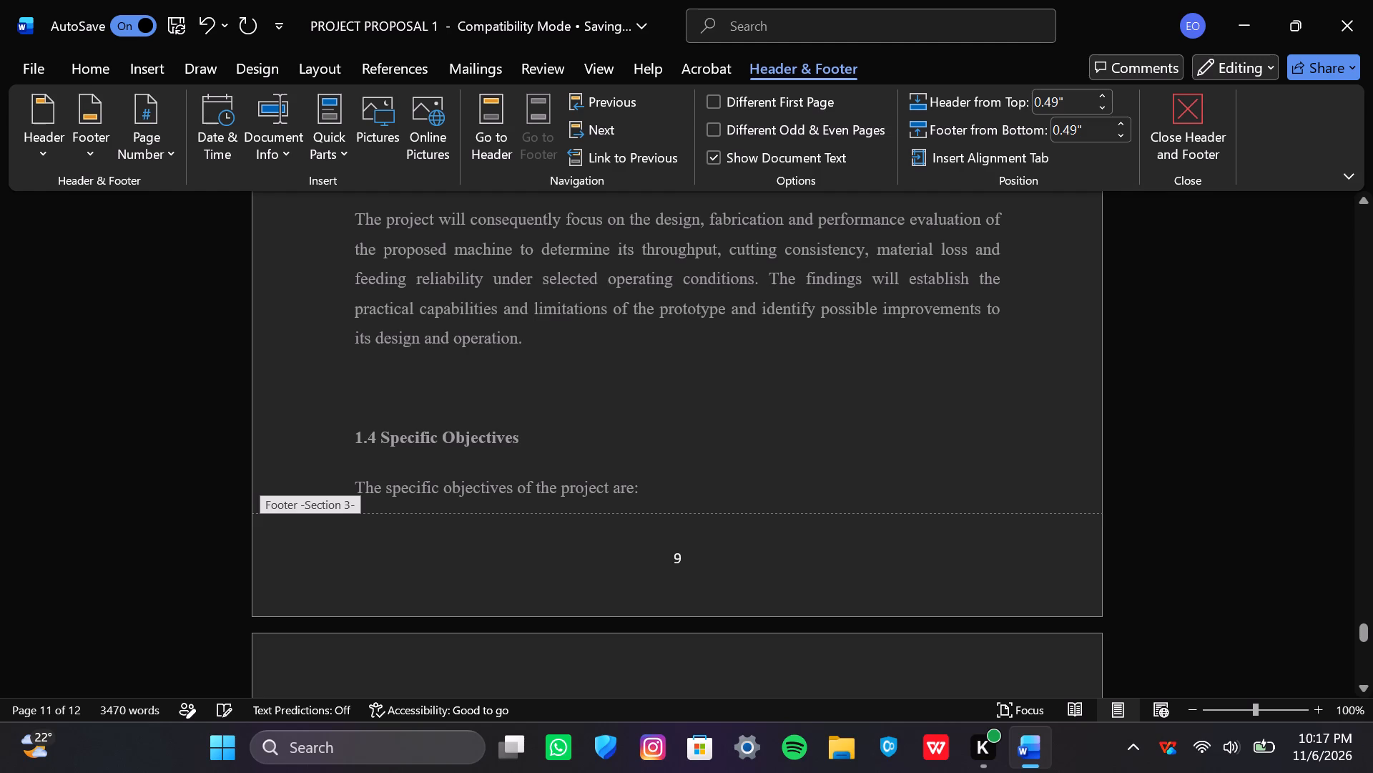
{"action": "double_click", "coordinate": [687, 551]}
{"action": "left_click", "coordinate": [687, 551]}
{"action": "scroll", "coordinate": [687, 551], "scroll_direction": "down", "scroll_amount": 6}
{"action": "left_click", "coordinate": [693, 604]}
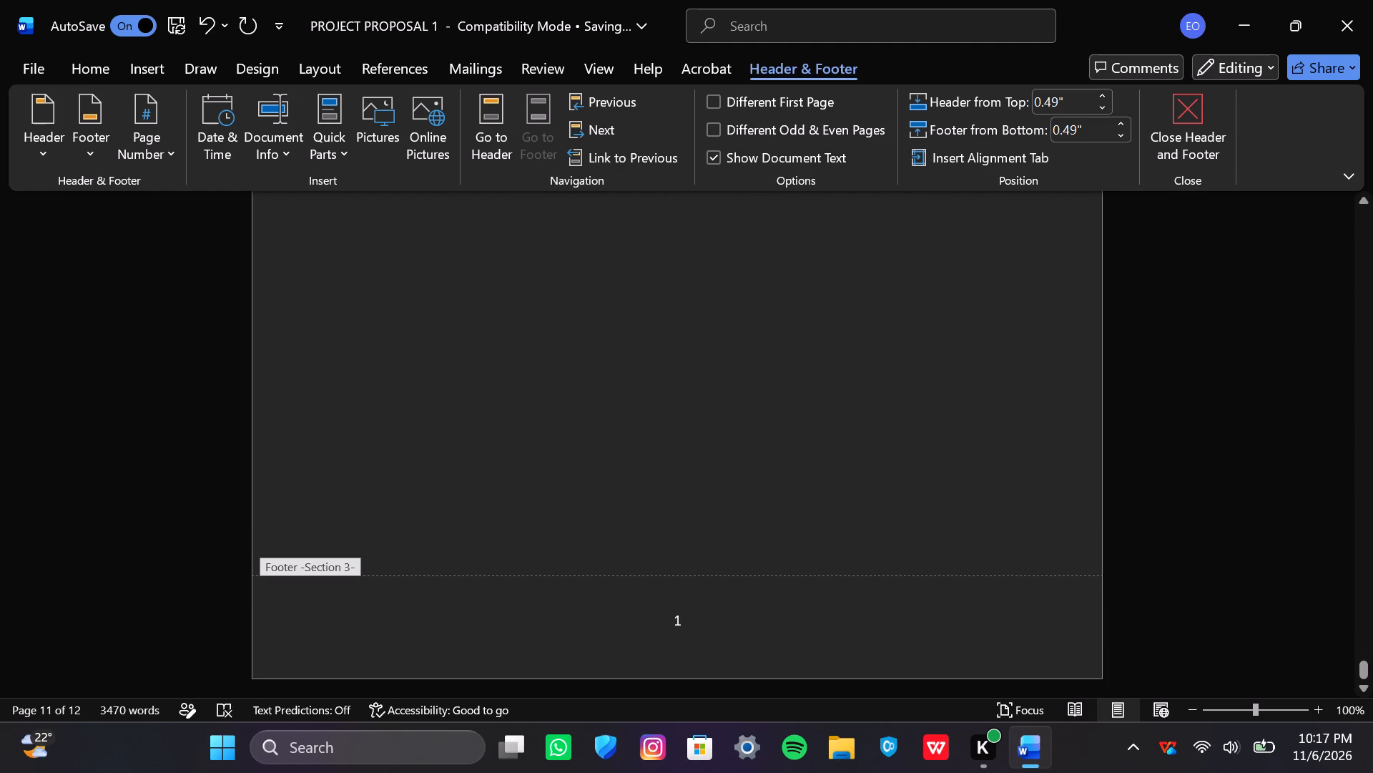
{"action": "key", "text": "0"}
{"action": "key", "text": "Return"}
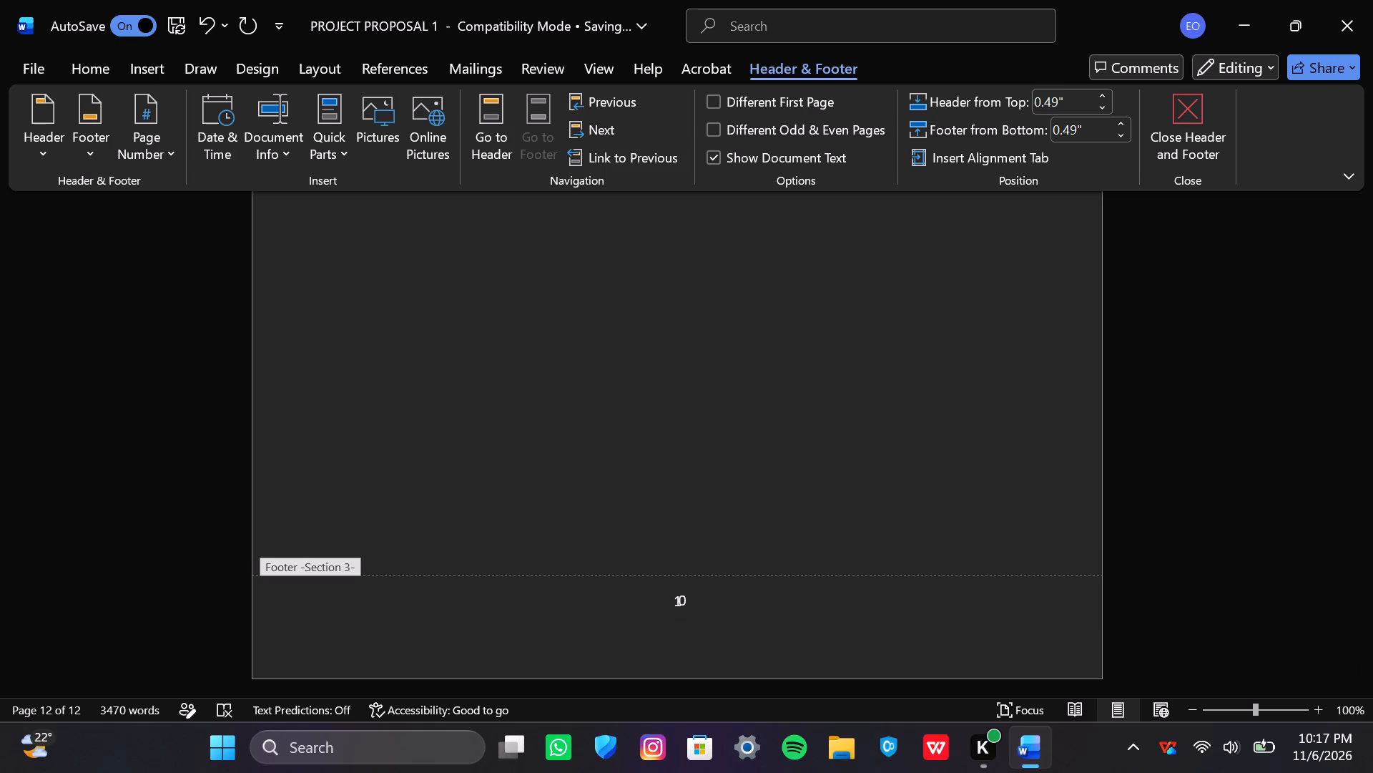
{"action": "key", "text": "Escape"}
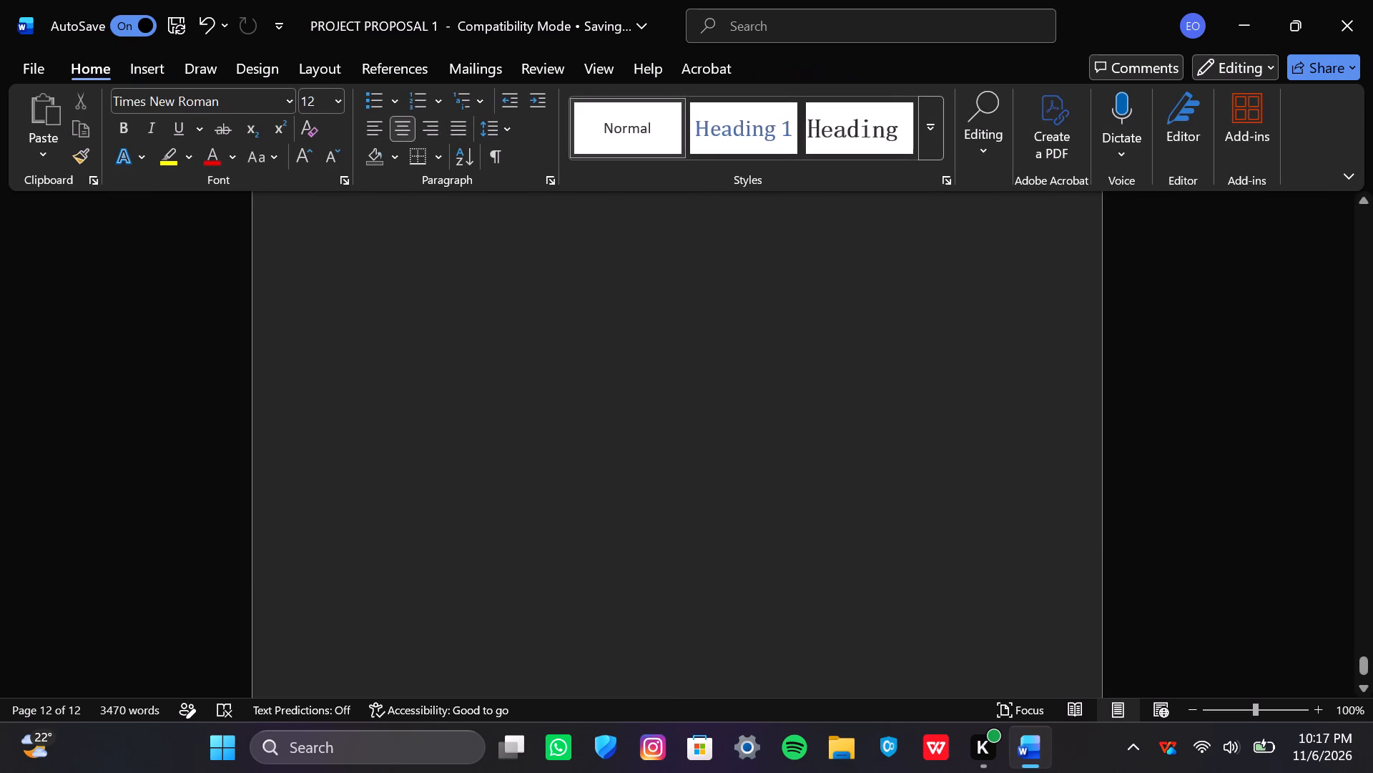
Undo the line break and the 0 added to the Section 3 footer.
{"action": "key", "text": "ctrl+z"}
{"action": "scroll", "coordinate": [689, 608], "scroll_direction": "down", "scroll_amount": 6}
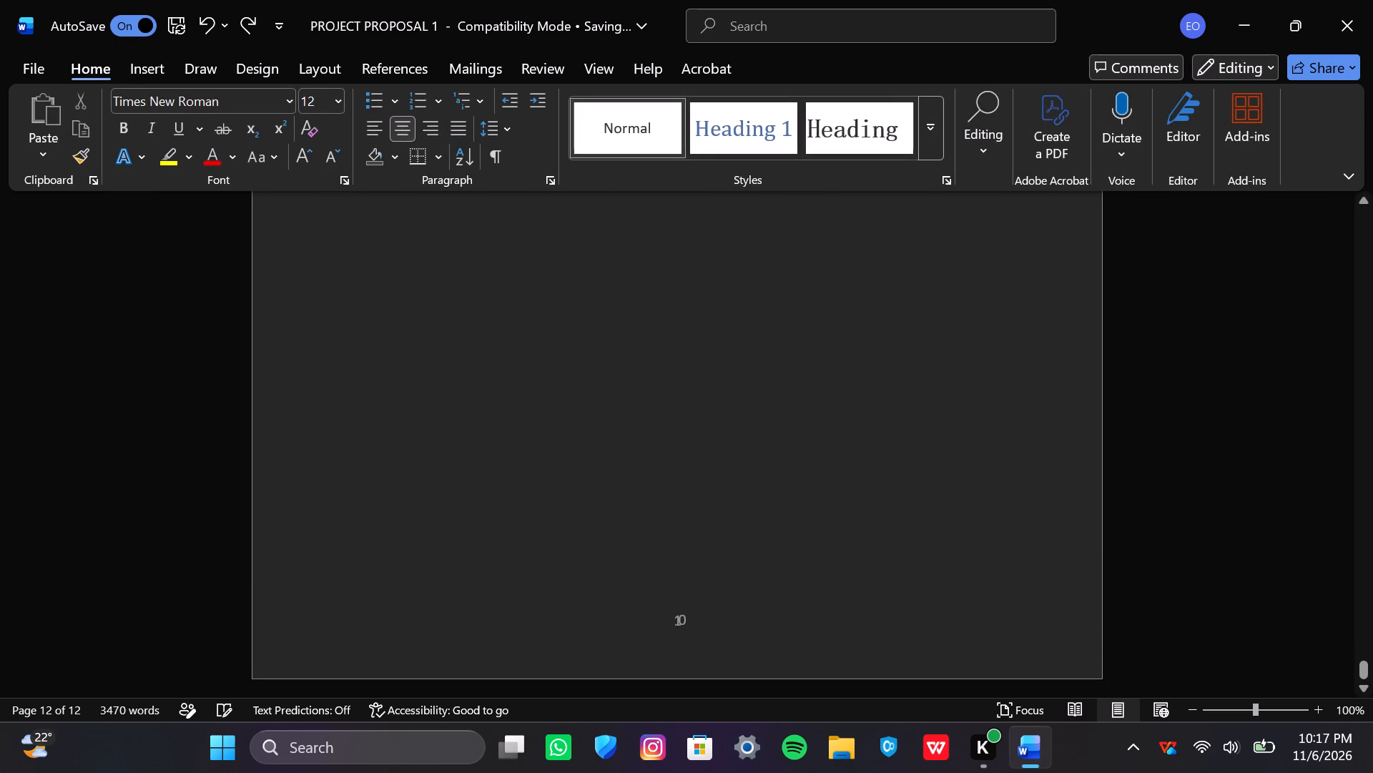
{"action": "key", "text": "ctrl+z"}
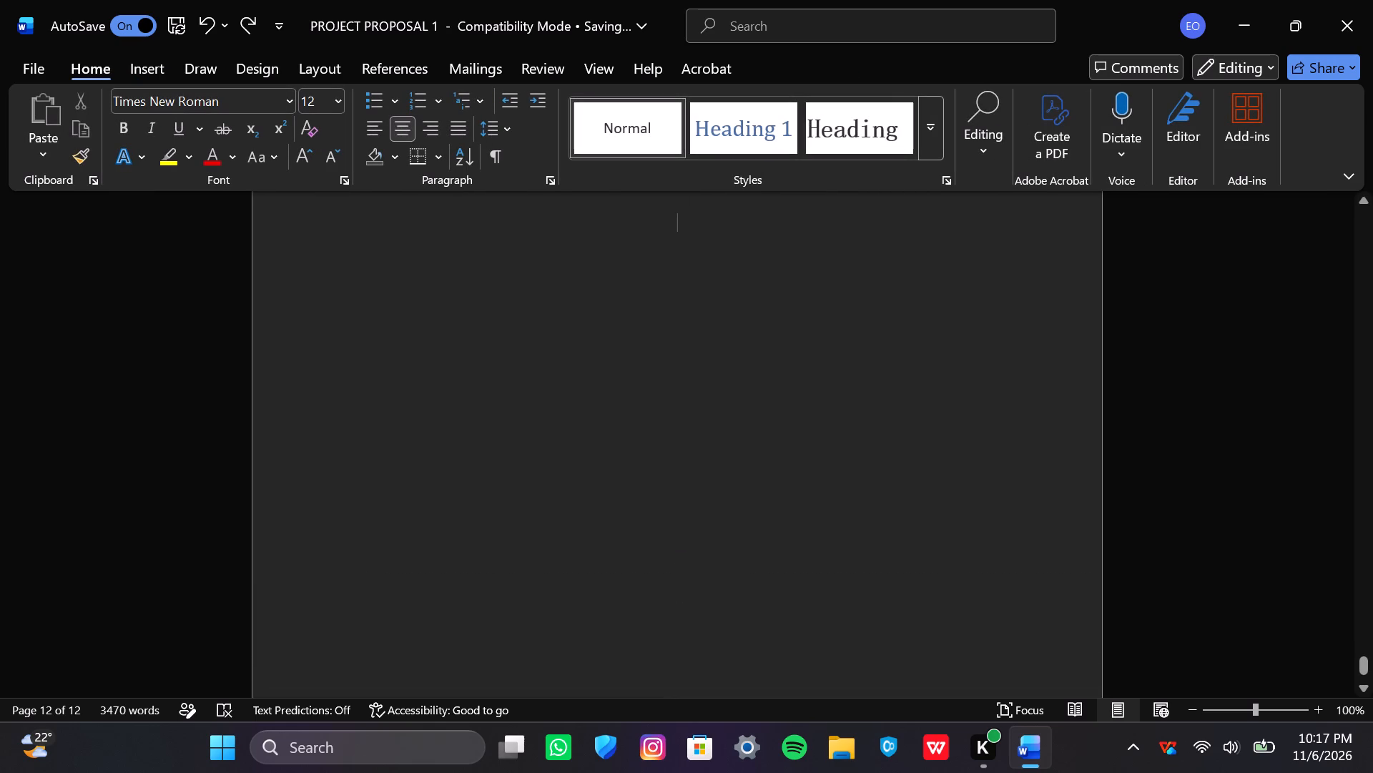
Add the letter o right after the page number 1 in the last page's footer, close footer editing and check the preceding page.
{"action": "scroll", "coordinate": [679, 638], "scroll_direction": "down", "scroll_amount": 4}
{"action": "double_click", "coordinate": [685, 631]}
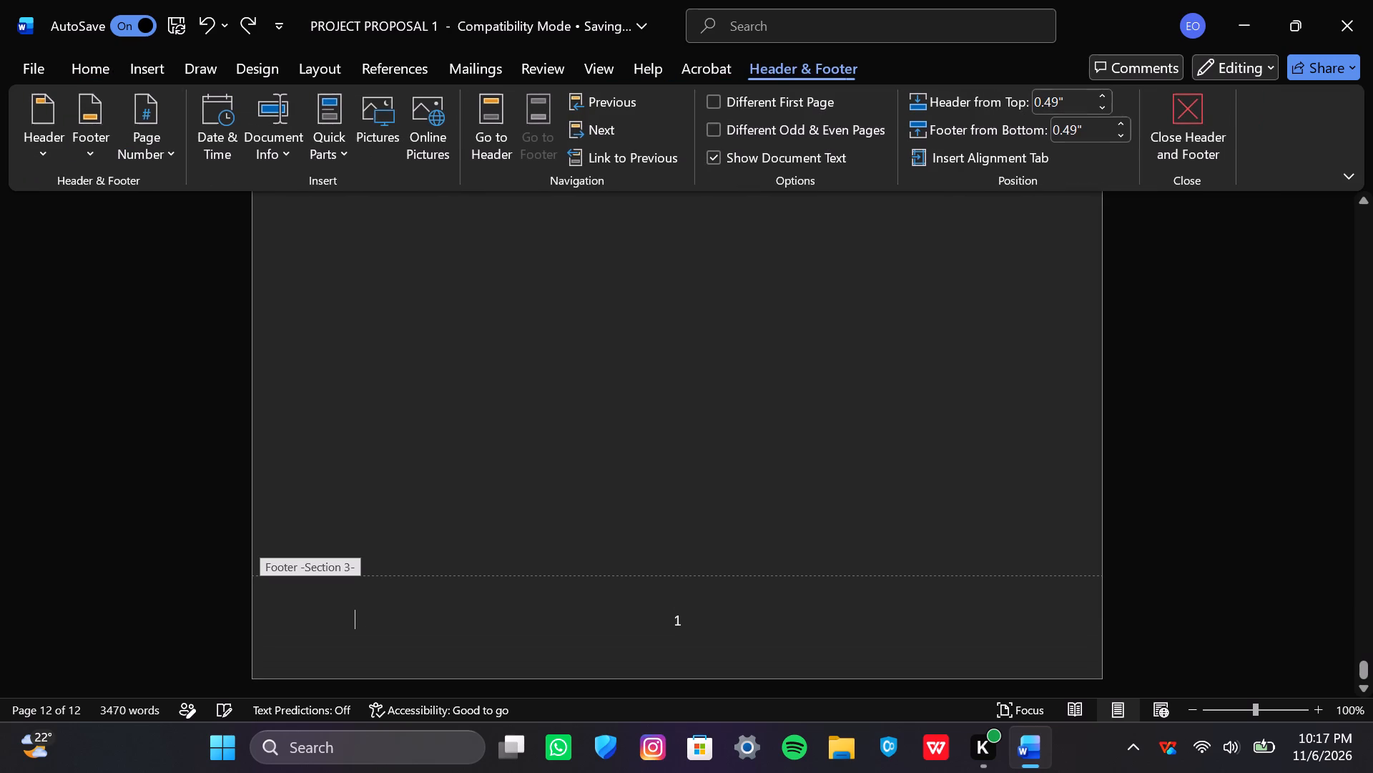
{"action": "left_click", "coordinate": [685, 631]}
{"action": "key", "text": "space"}
{"action": "key", "text": "space"}
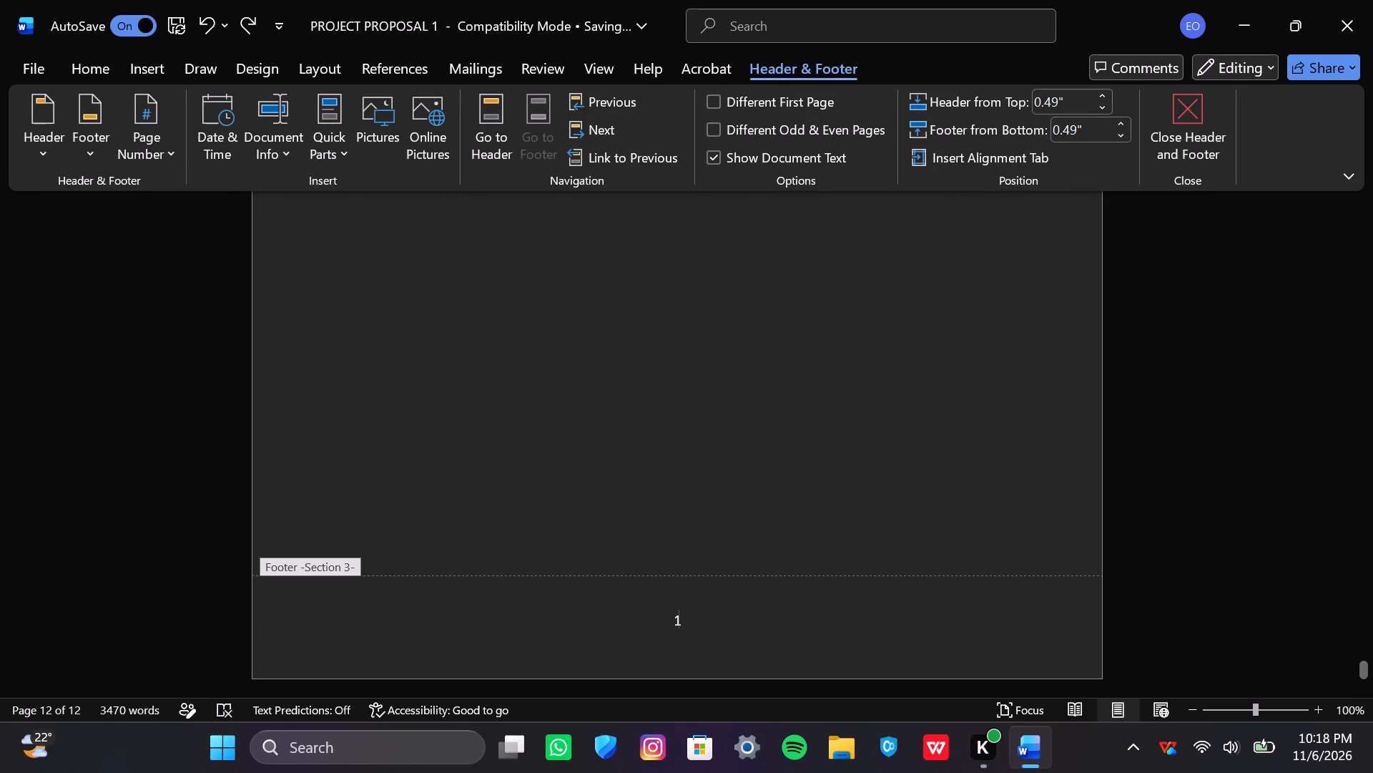
{"action": "key", "text": "BackSpace"}
{"action": "key", "text": "o"}
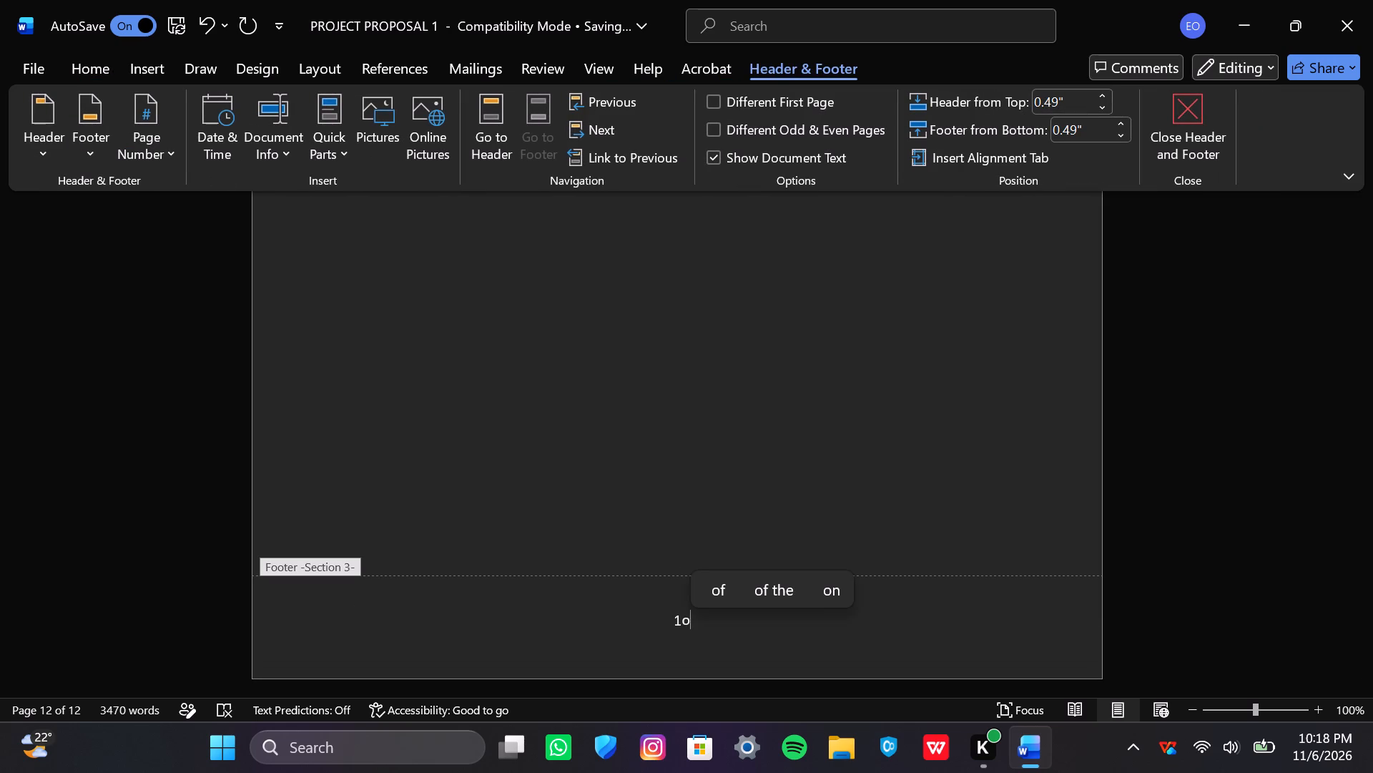
{"action": "key", "text": "Return"}
{"action": "key", "text": "Escape"}
{"action": "scroll", "coordinate": [685, 631], "scroll_direction": "up", "scroll_amount": 11}
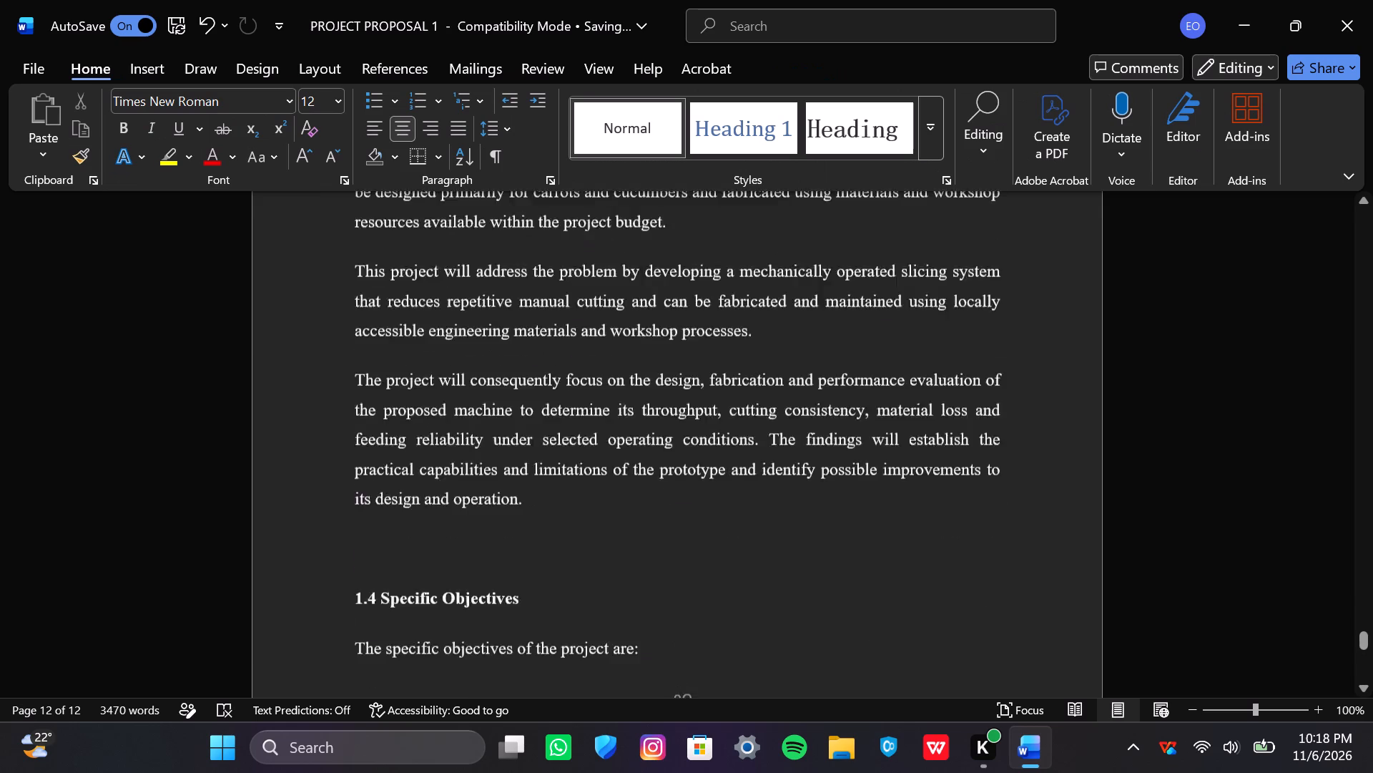
{"action": "scroll", "coordinate": [685, 631], "scroll_direction": "down", "scroll_amount": 4}
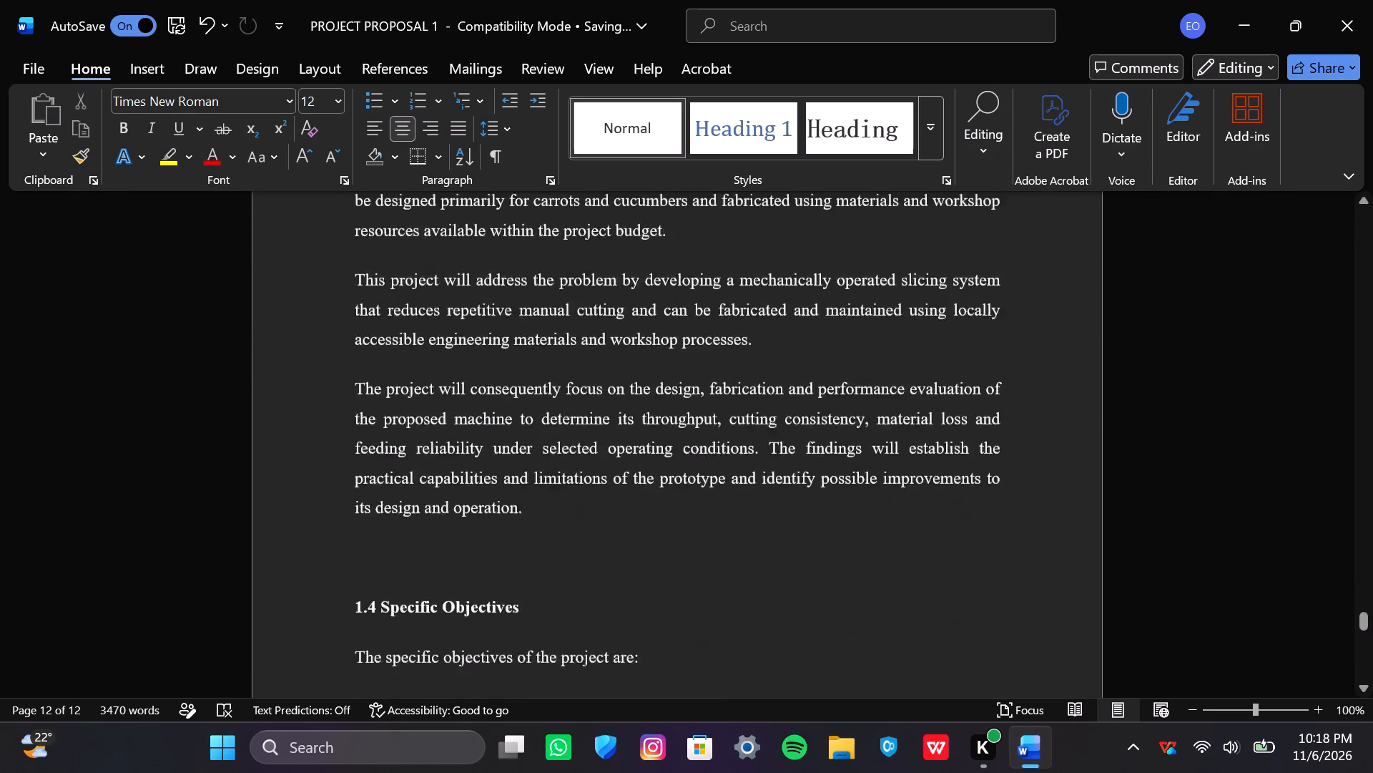
Undo the letter o additions beside the page number 1 in the last page's footer.
{"action": "left_click", "coordinate": [684, 604]}
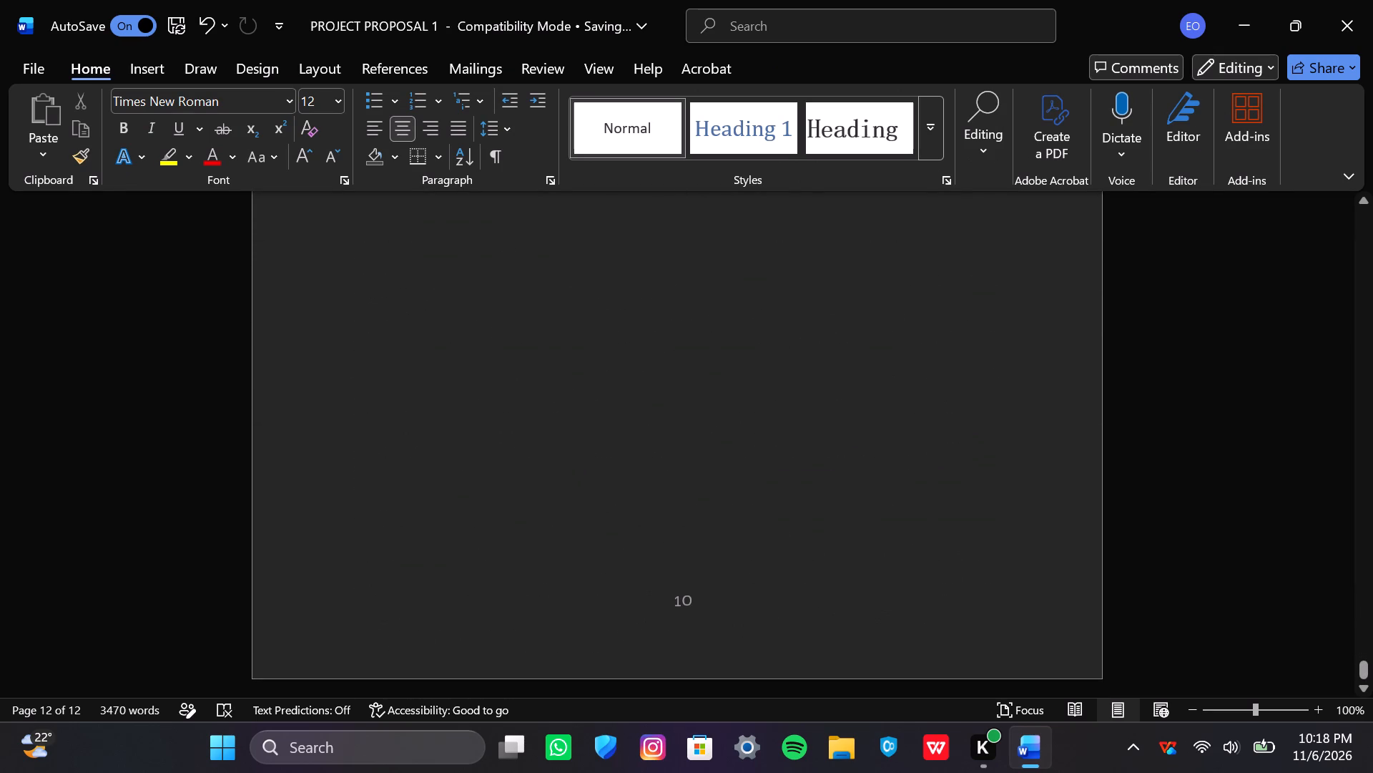
{"action": "key", "text": "ctrl+z"}
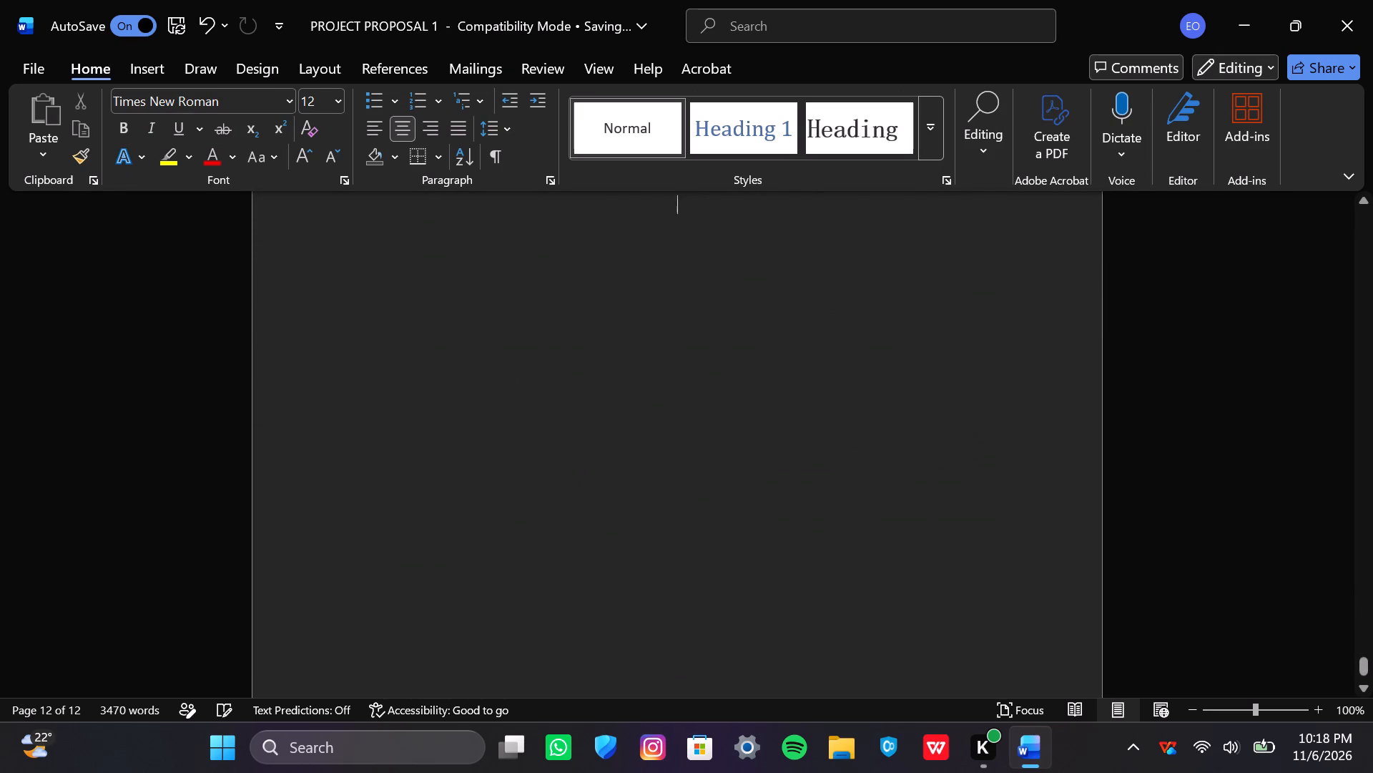
{"action": "key", "text": "ctrl+z"}
{"action": "scroll", "coordinate": [692, 598], "scroll_direction": "down", "scroll_amount": 8}
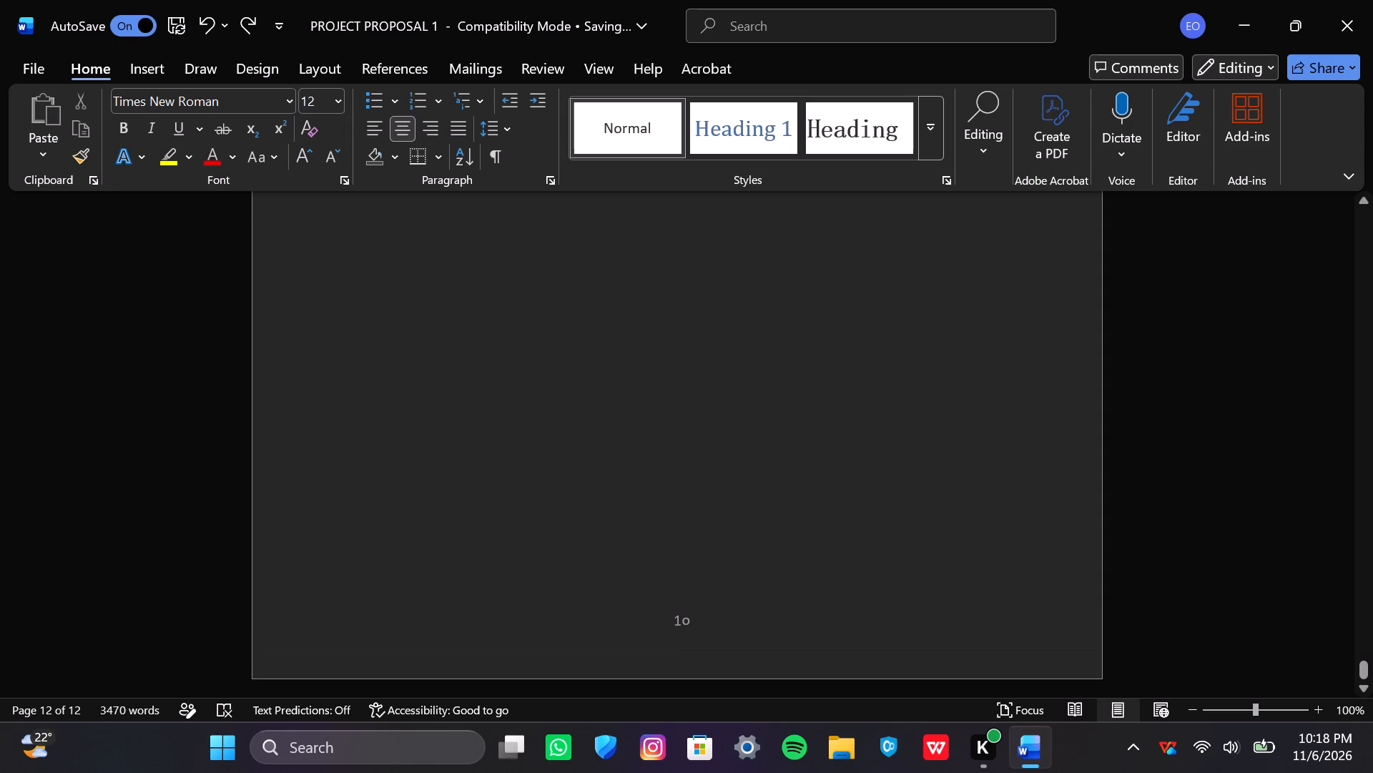
{"action": "key", "text": "ctrl+z"}
{"action": "scroll", "coordinate": [692, 598], "scroll_direction": "down", "scroll_amount": 4}
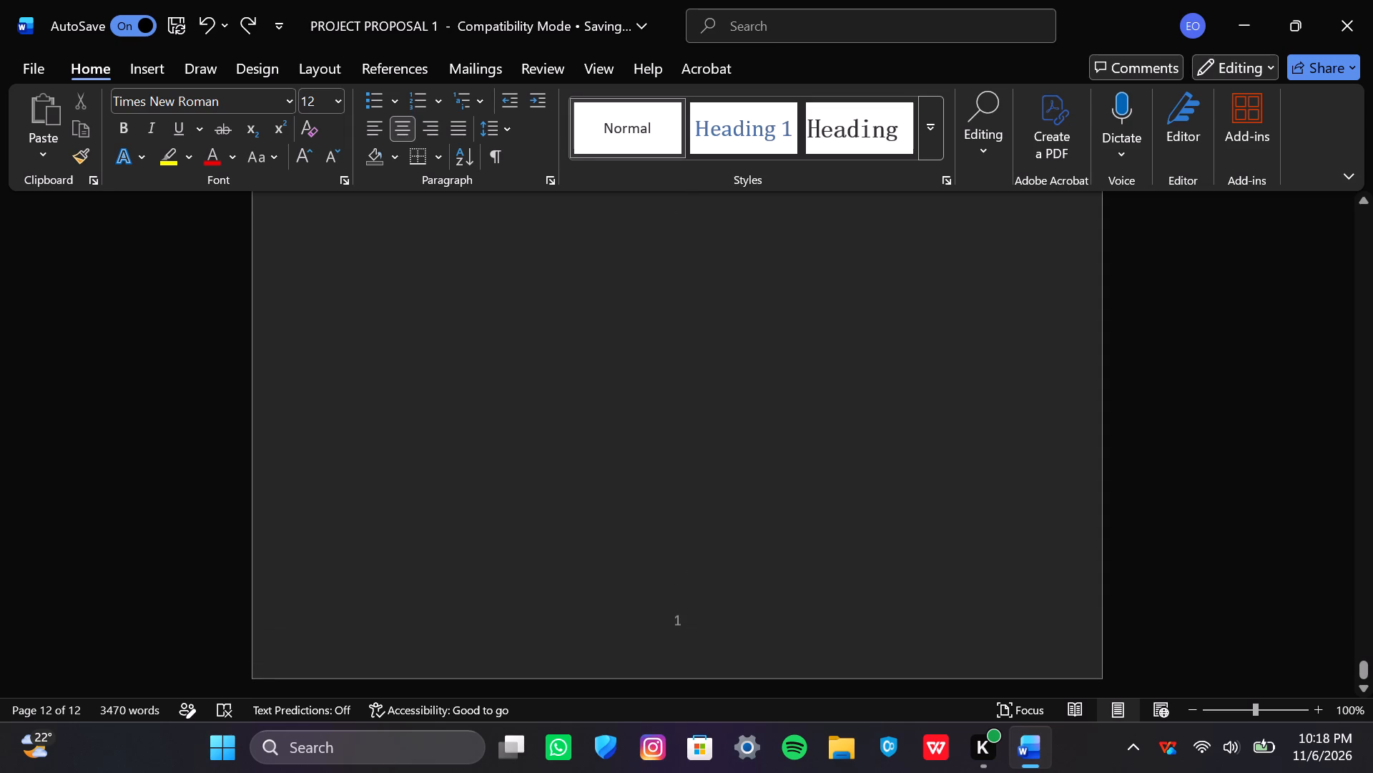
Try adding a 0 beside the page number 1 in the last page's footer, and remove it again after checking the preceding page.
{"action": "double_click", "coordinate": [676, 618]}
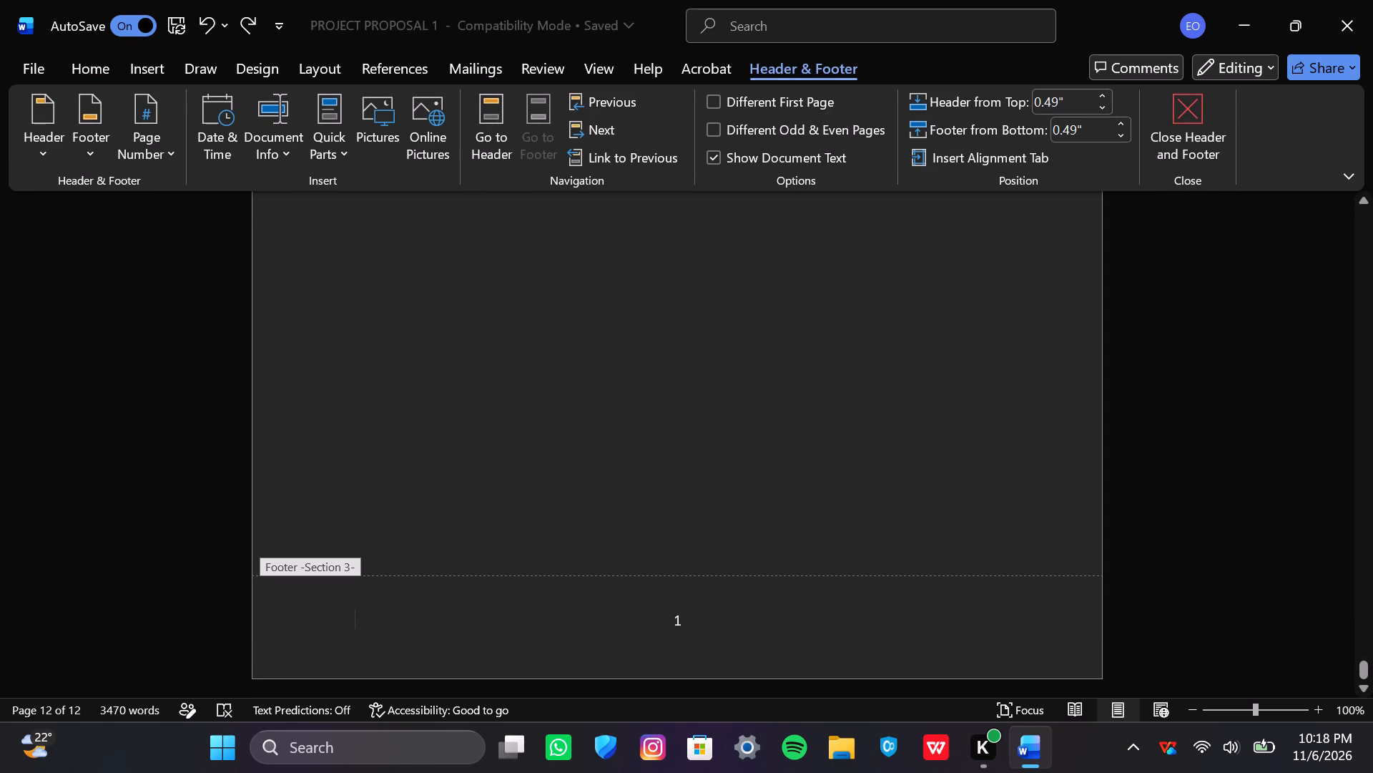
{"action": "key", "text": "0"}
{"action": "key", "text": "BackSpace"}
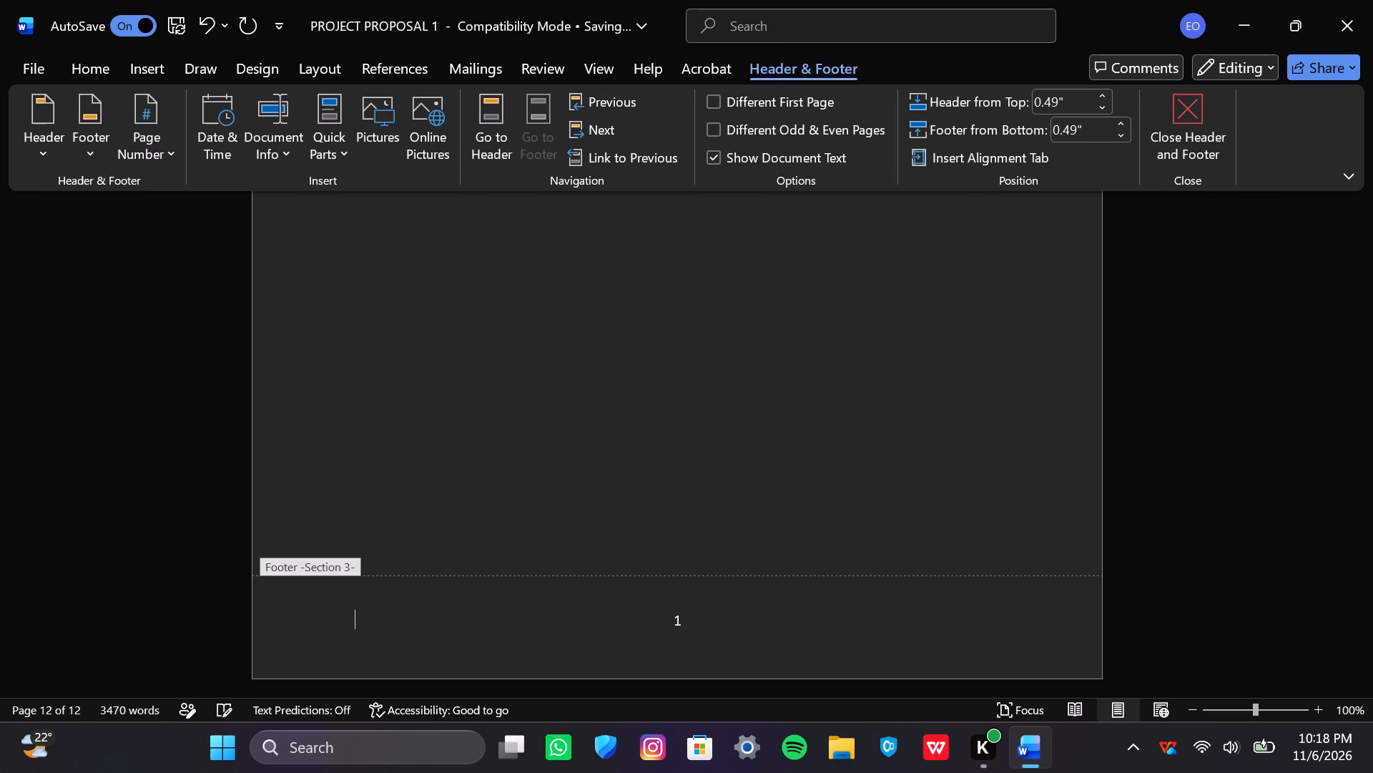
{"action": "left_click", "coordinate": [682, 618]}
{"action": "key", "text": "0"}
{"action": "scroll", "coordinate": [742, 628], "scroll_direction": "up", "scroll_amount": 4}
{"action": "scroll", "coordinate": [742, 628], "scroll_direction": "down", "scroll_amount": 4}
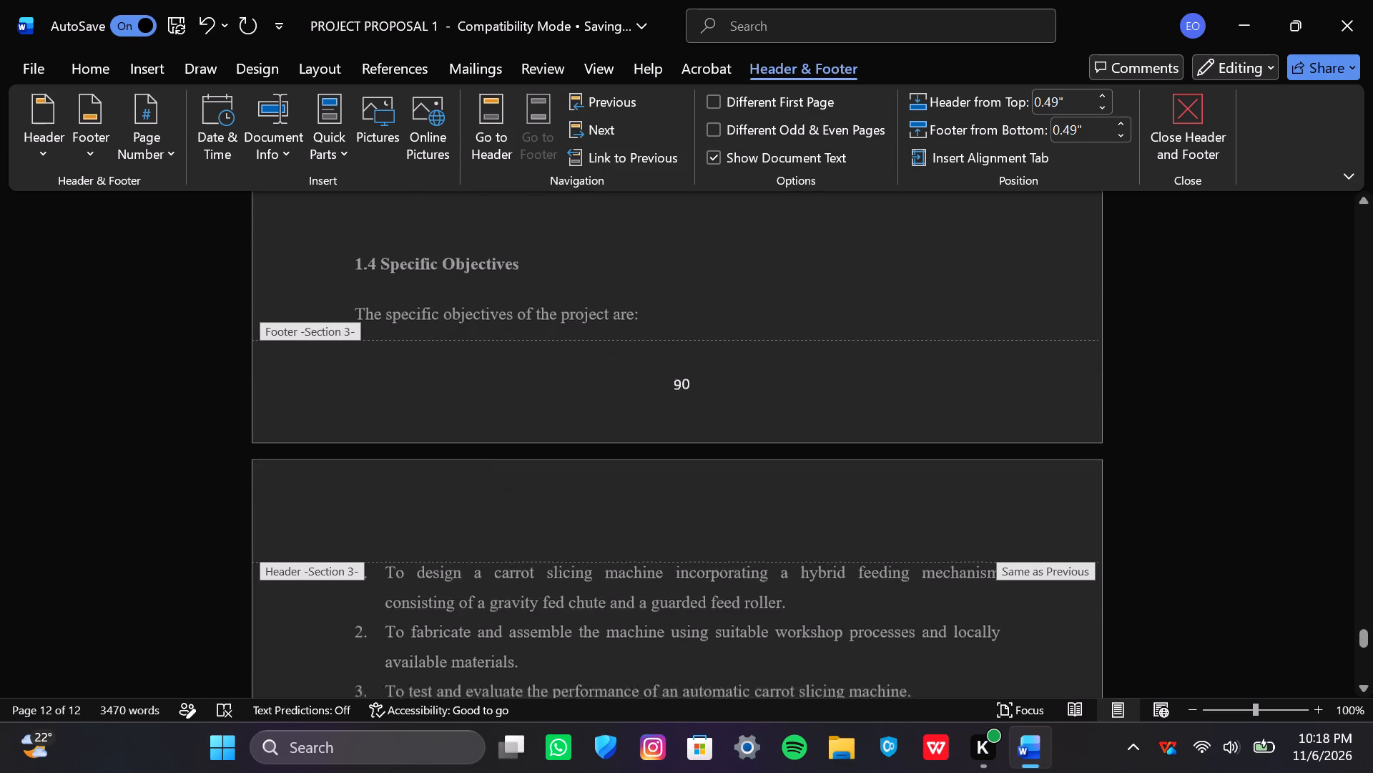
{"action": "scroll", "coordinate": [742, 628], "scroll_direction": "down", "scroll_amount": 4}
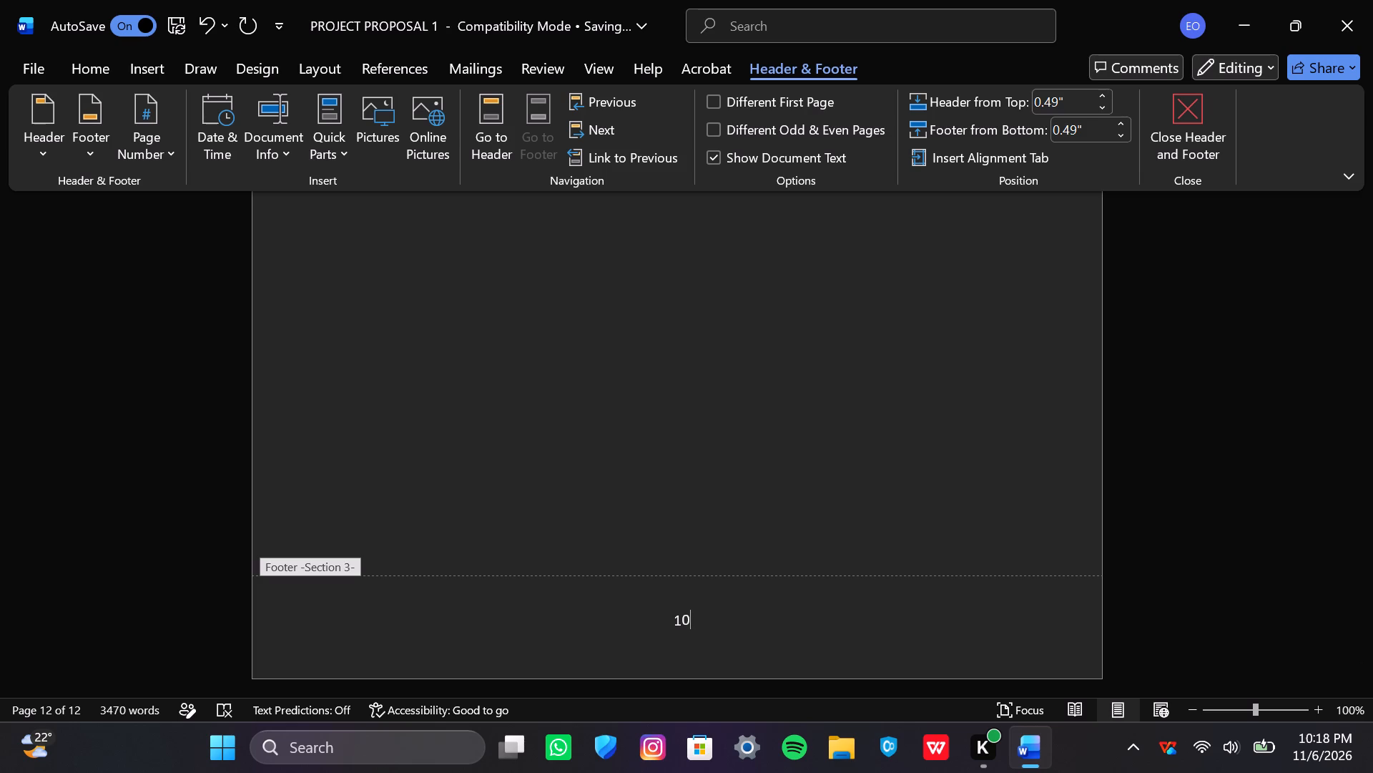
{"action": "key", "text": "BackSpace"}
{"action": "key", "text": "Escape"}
Examine the footer page numbers from the last pages back to the project title on the cover page.
{"action": "scroll", "coordinate": [699, 618], "scroll_direction": "down", "scroll_amount": 2}
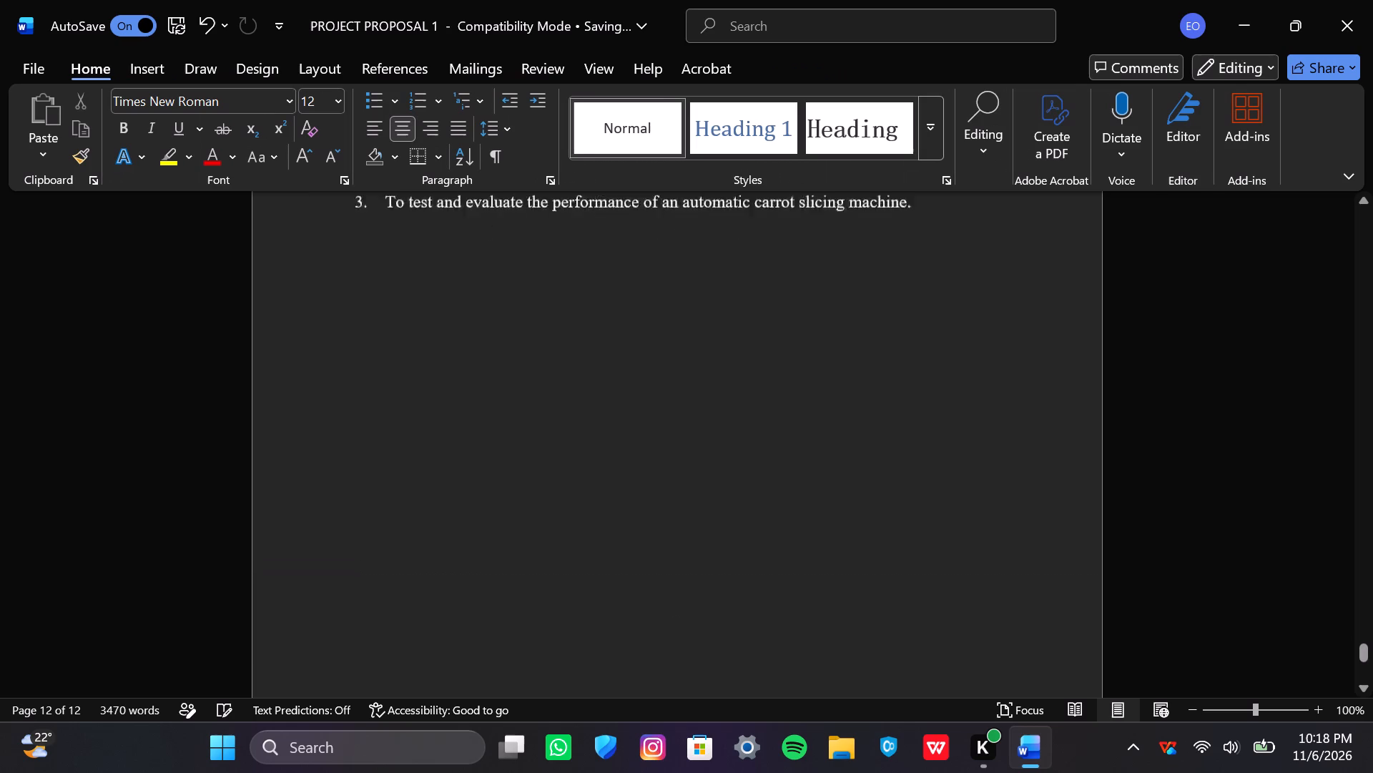
{"action": "scroll", "coordinate": [699, 618], "scroll_direction": "down", "scroll_amount": 4}
{"action": "scroll", "coordinate": [699, 618], "scroll_direction": "up", "scroll_amount": 4}
{"action": "scroll", "coordinate": [699, 618], "scroll_direction": "down", "scroll_amount": 2}
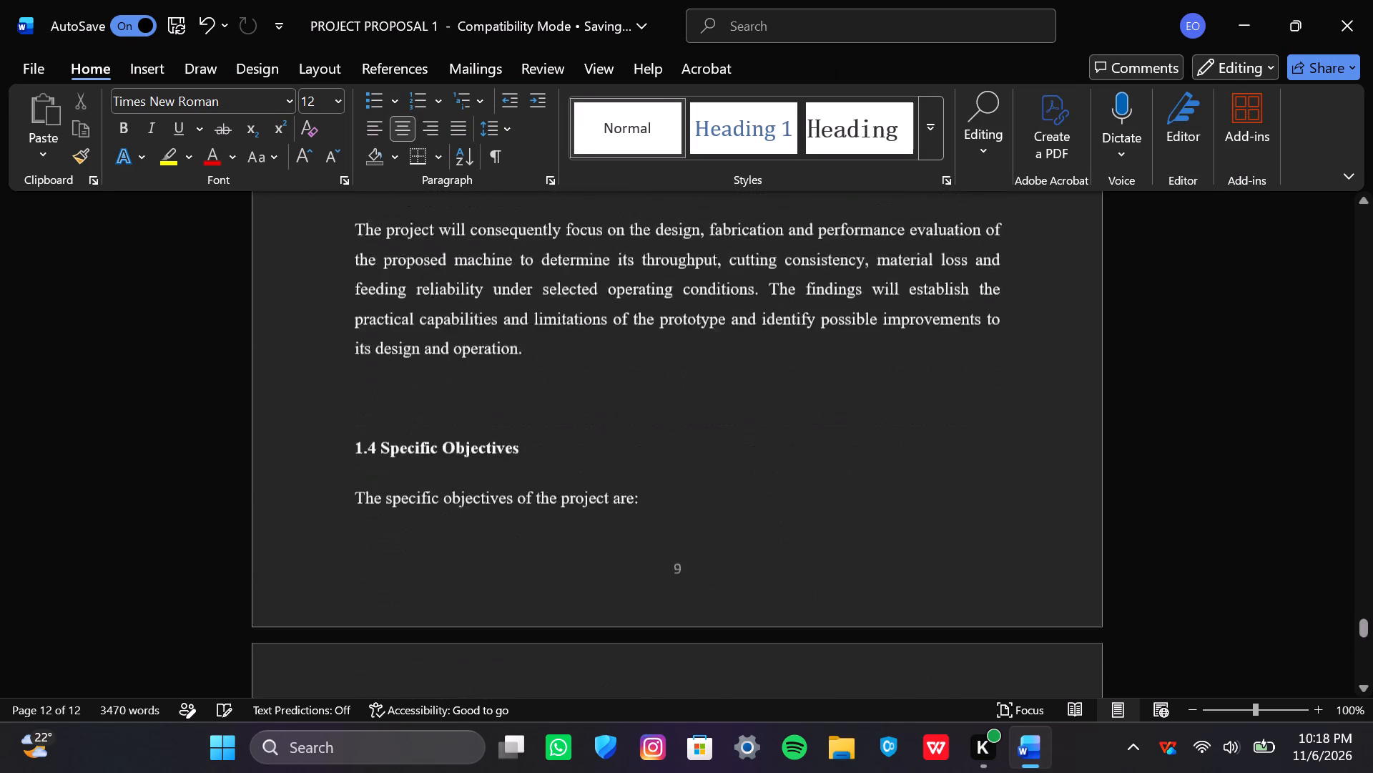
{"action": "scroll", "coordinate": [699, 618], "scroll_direction": "down", "scroll_amount": 1}
{"action": "scroll", "coordinate": [699, 618], "scroll_direction": "up", "scroll_amount": 17}
{"action": "scroll", "coordinate": [699, 618], "scroll_direction": "up", "scroll_amount": 9}
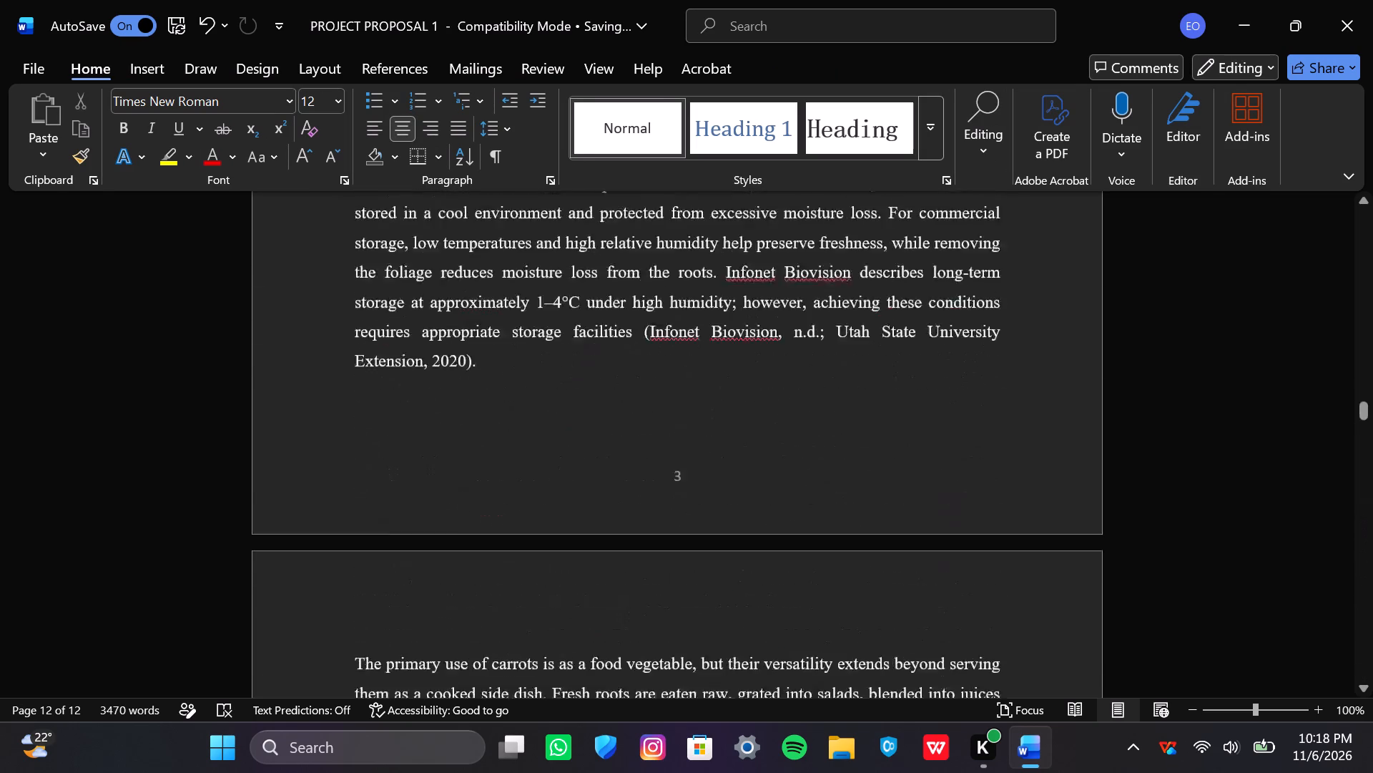
{"action": "scroll", "coordinate": [699, 618], "scroll_direction": "up", "scroll_amount": 8}
{"action": "scroll", "coordinate": [699, 618], "scroll_direction": "down", "scroll_amount": 5}
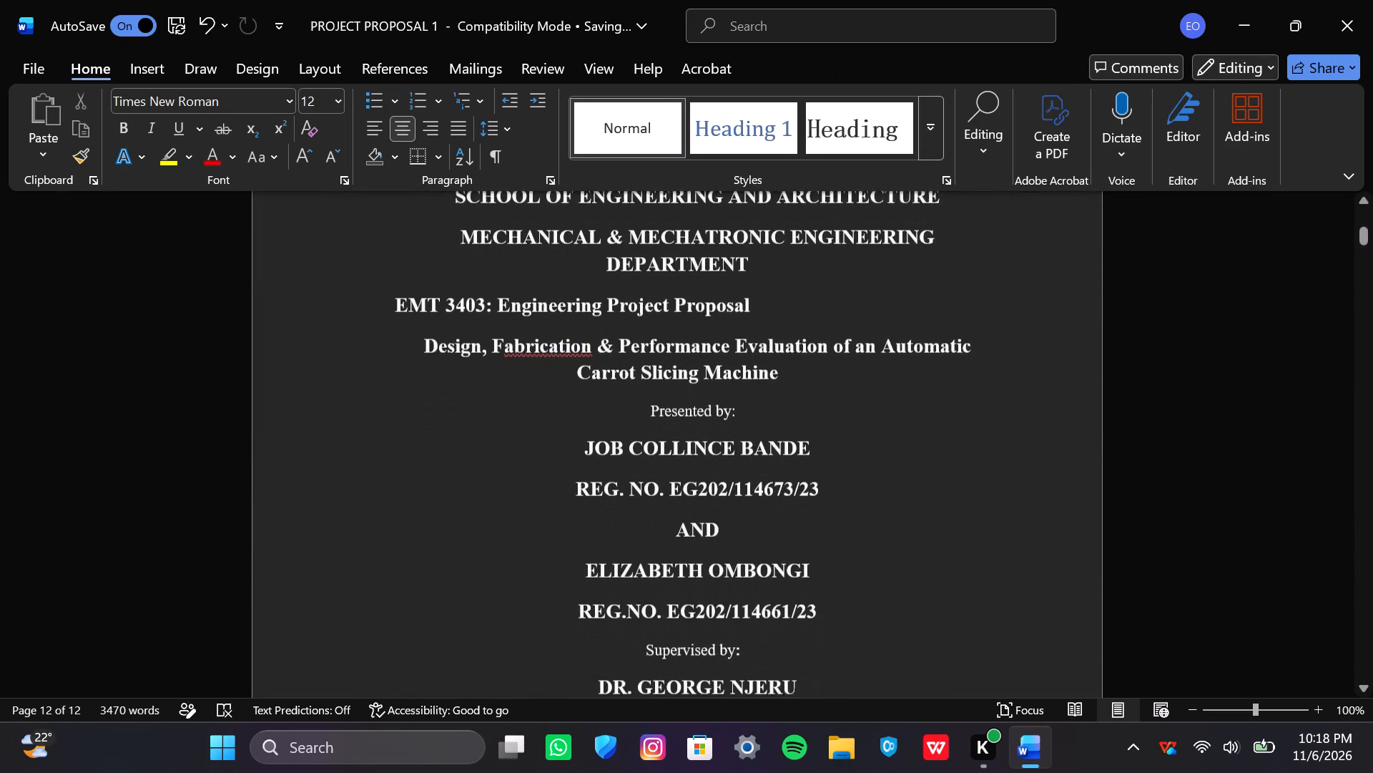
{"action": "left_click", "coordinate": [538, 353]}
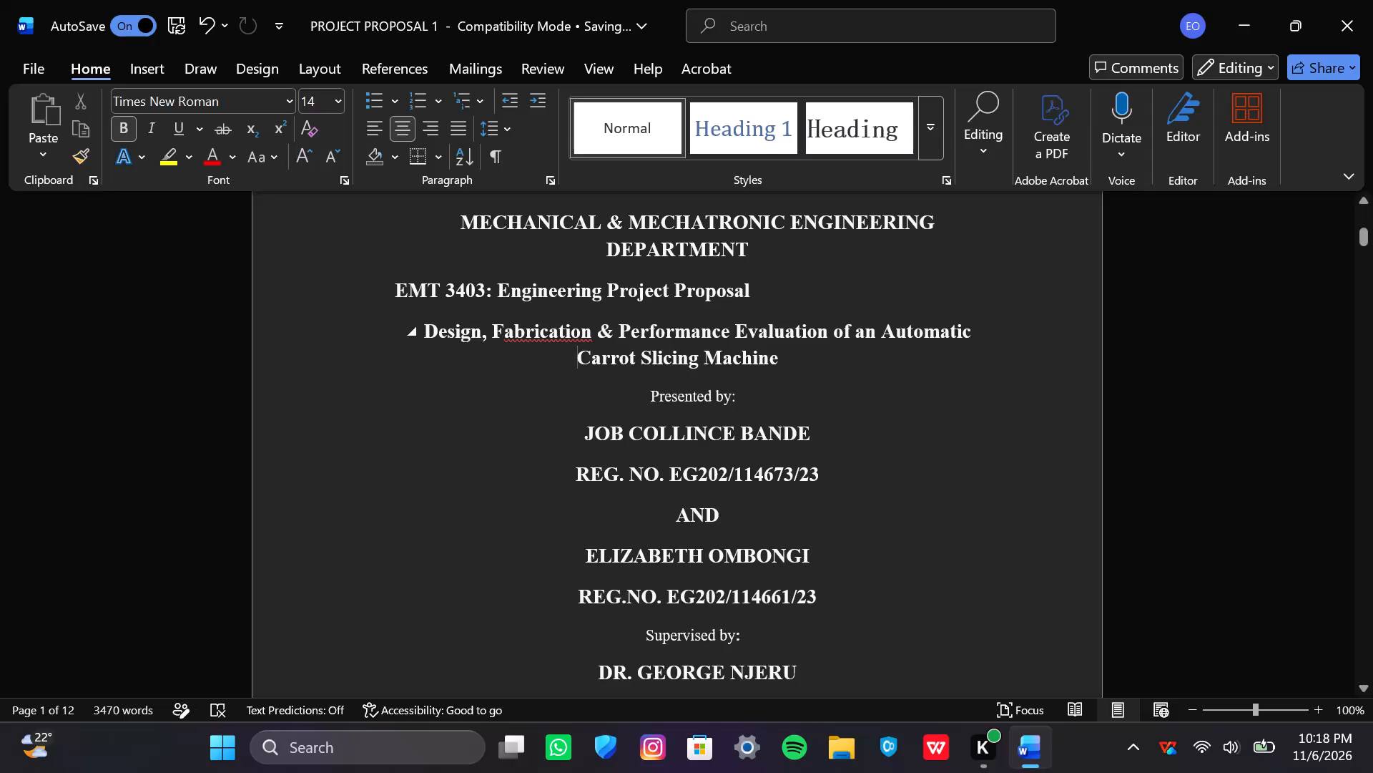
{"action": "left_click", "coordinate": [538, 353]}
Update the entire table of contents on page 2 to match the current headings and page numbers.
{"action": "scroll", "coordinate": [561, 384], "scroll_direction": "down", "scroll_amount": 2}
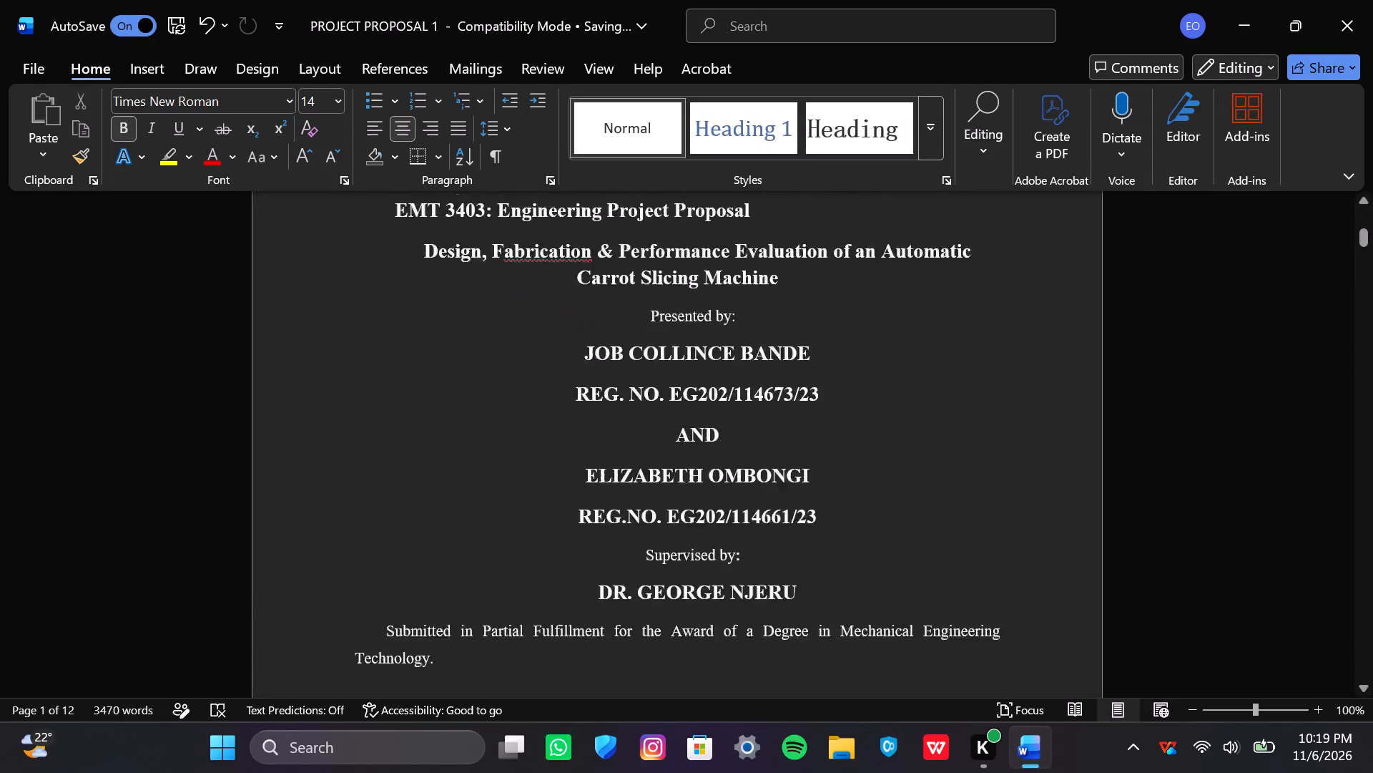
{"action": "scroll", "coordinate": [561, 384], "scroll_direction": "down", "scroll_amount": 8}
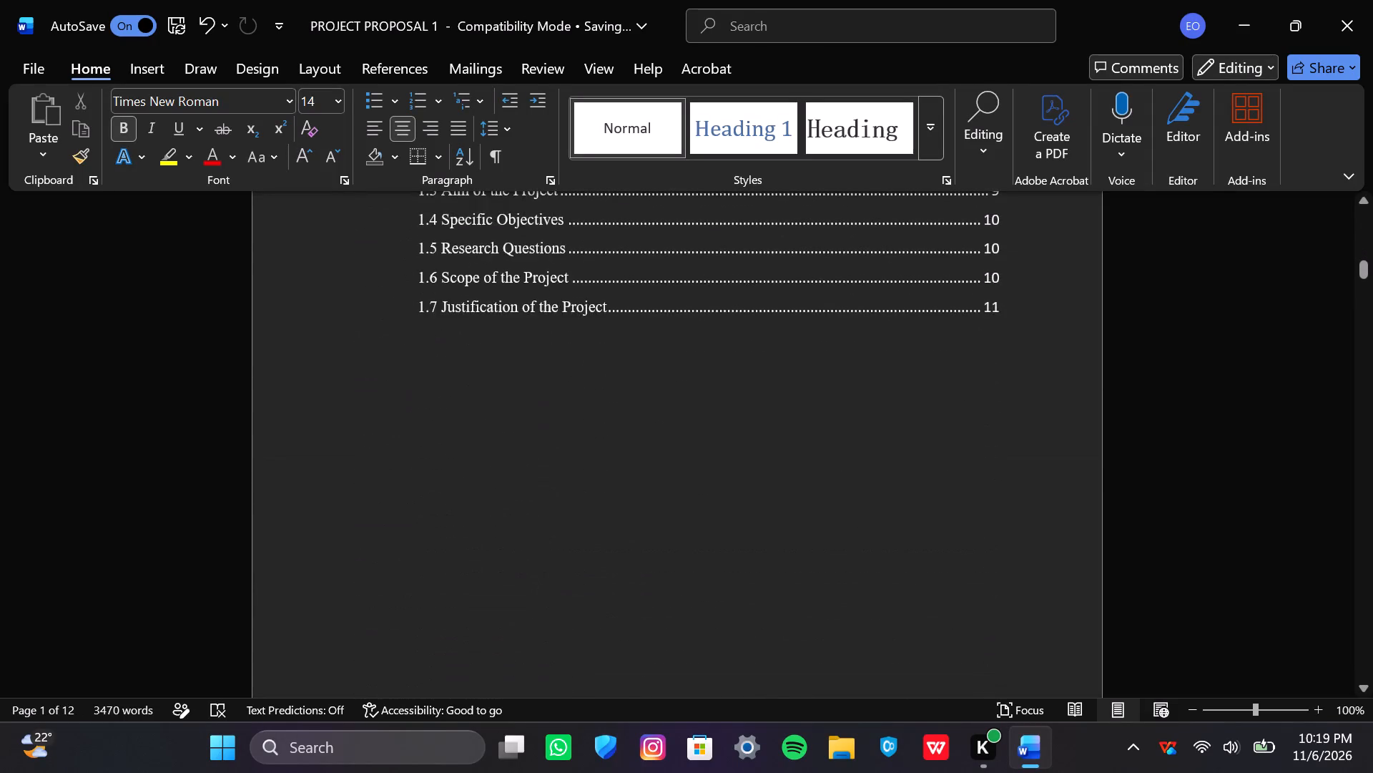
{"action": "scroll", "coordinate": [561, 384], "scroll_direction": "up", "scroll_amount": 2}
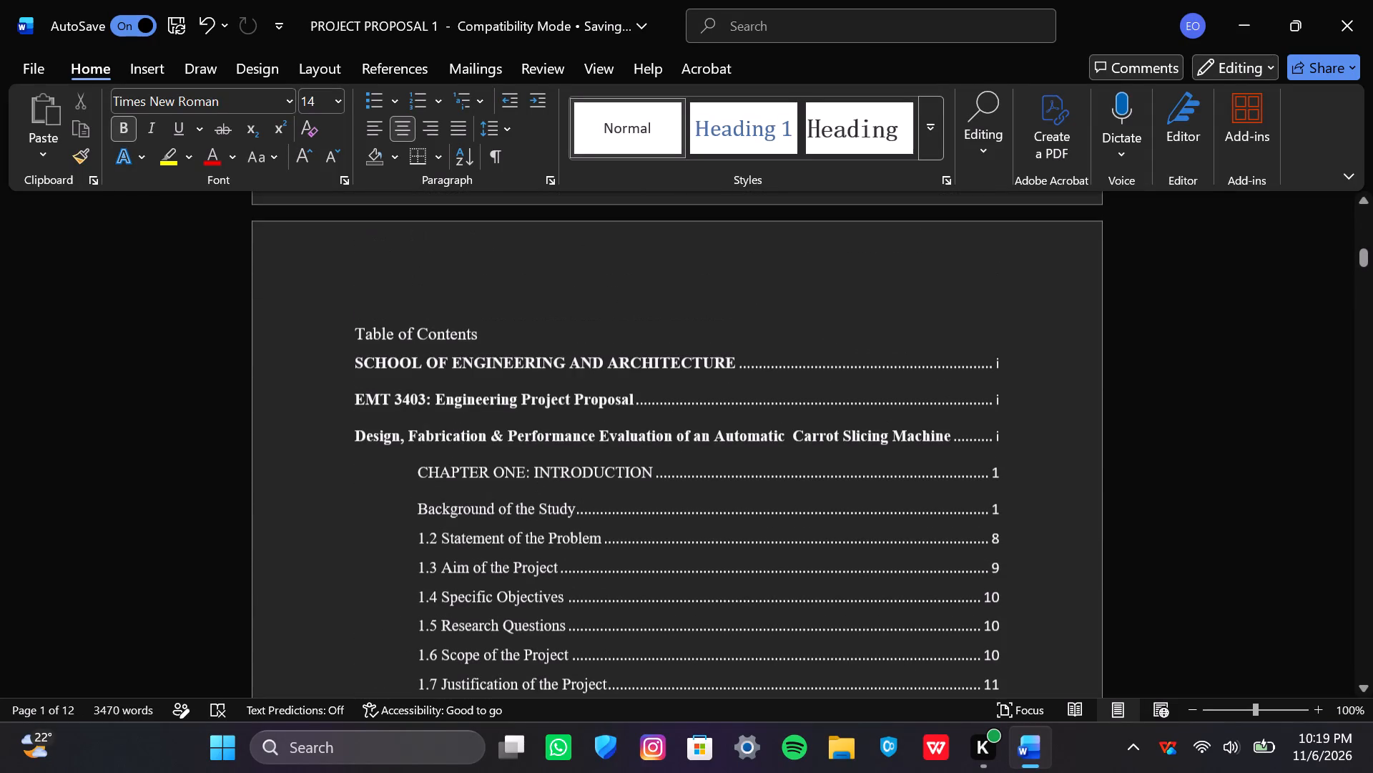
{"action": "scroll", "coordinate": [561, 384], "scroll_direction": "up", "scroll_amount": 1}
{"action": "double_click", "coordinate": [421, 338]}
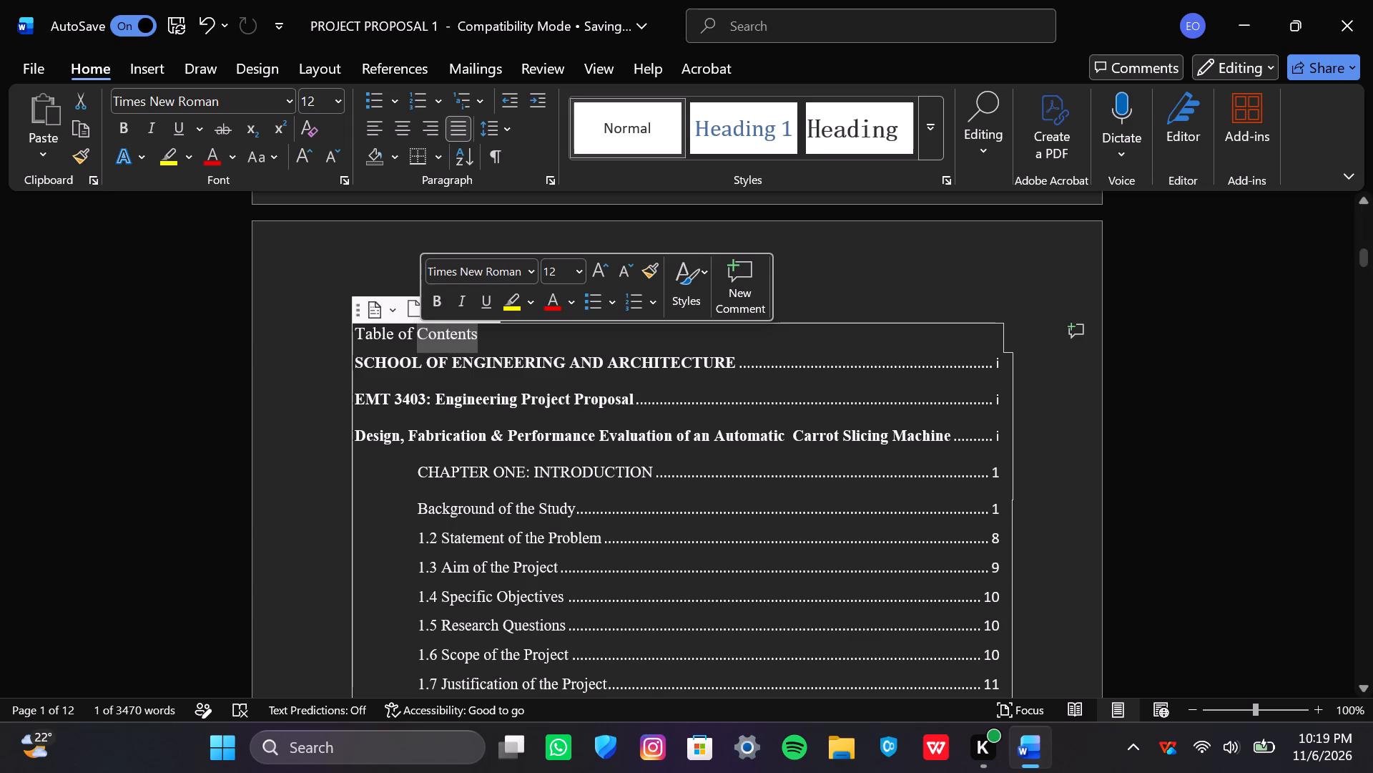
{"action": "left_click", "coordinate": [375, 270]}
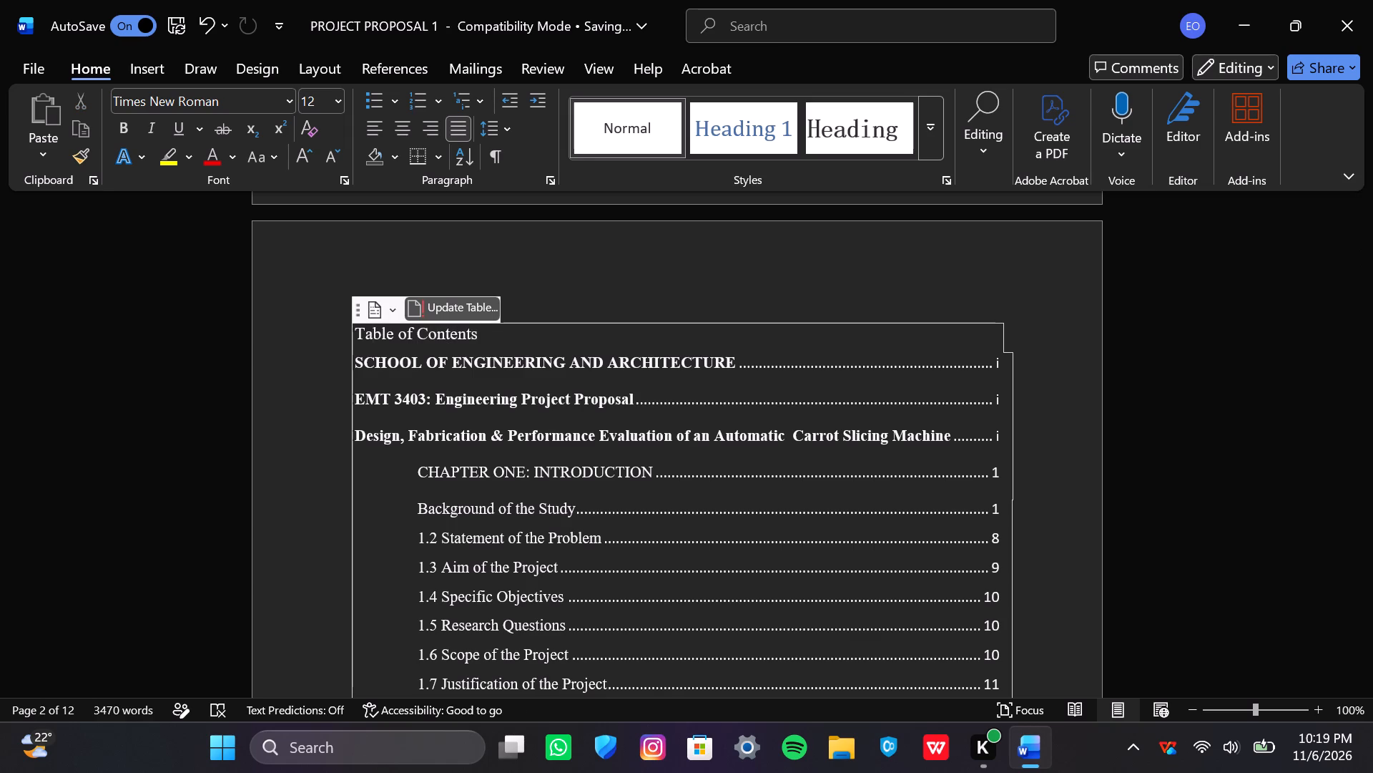
{"action": "left_click", "coordinate": [438, 306]}
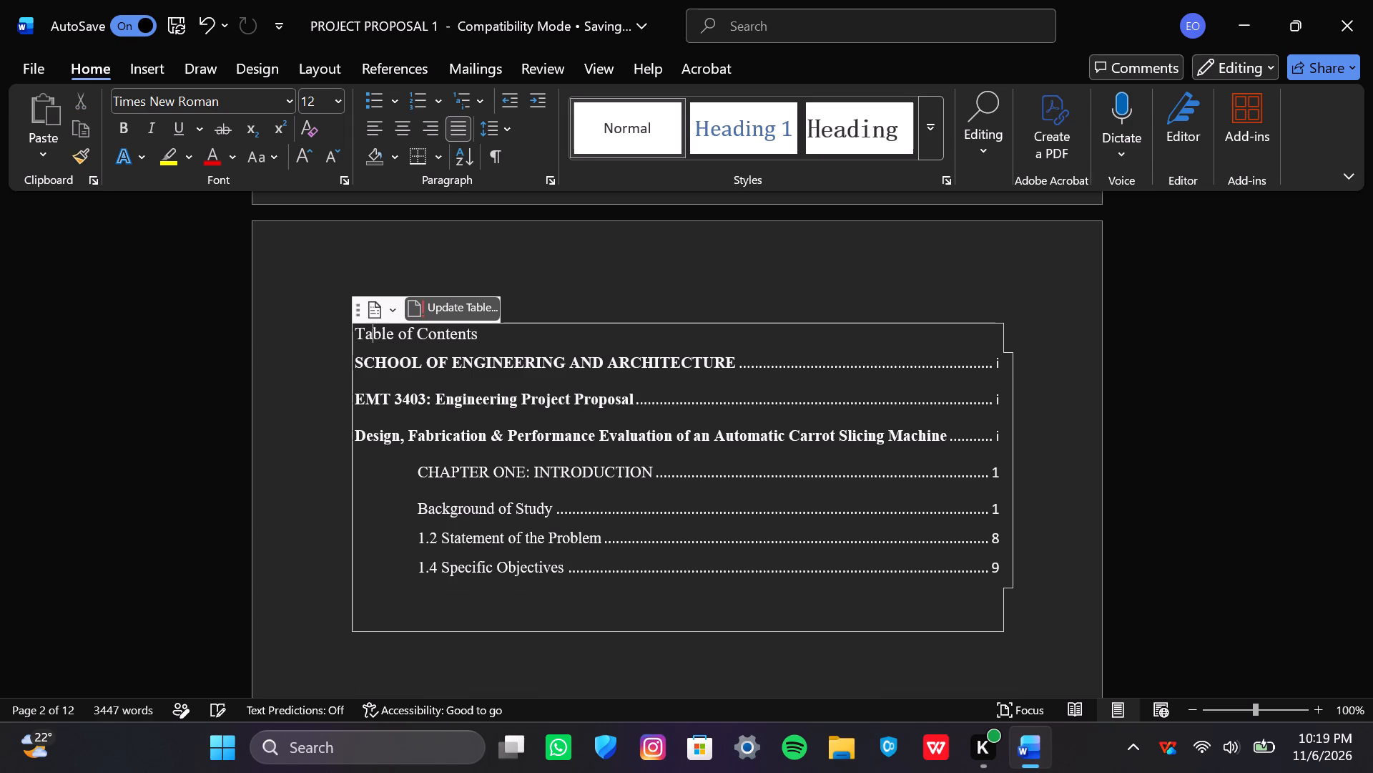
{"action": "left_click", "coordinate": [445, 311]}
{"action": "left_click", "coordinate": [589, 365]}
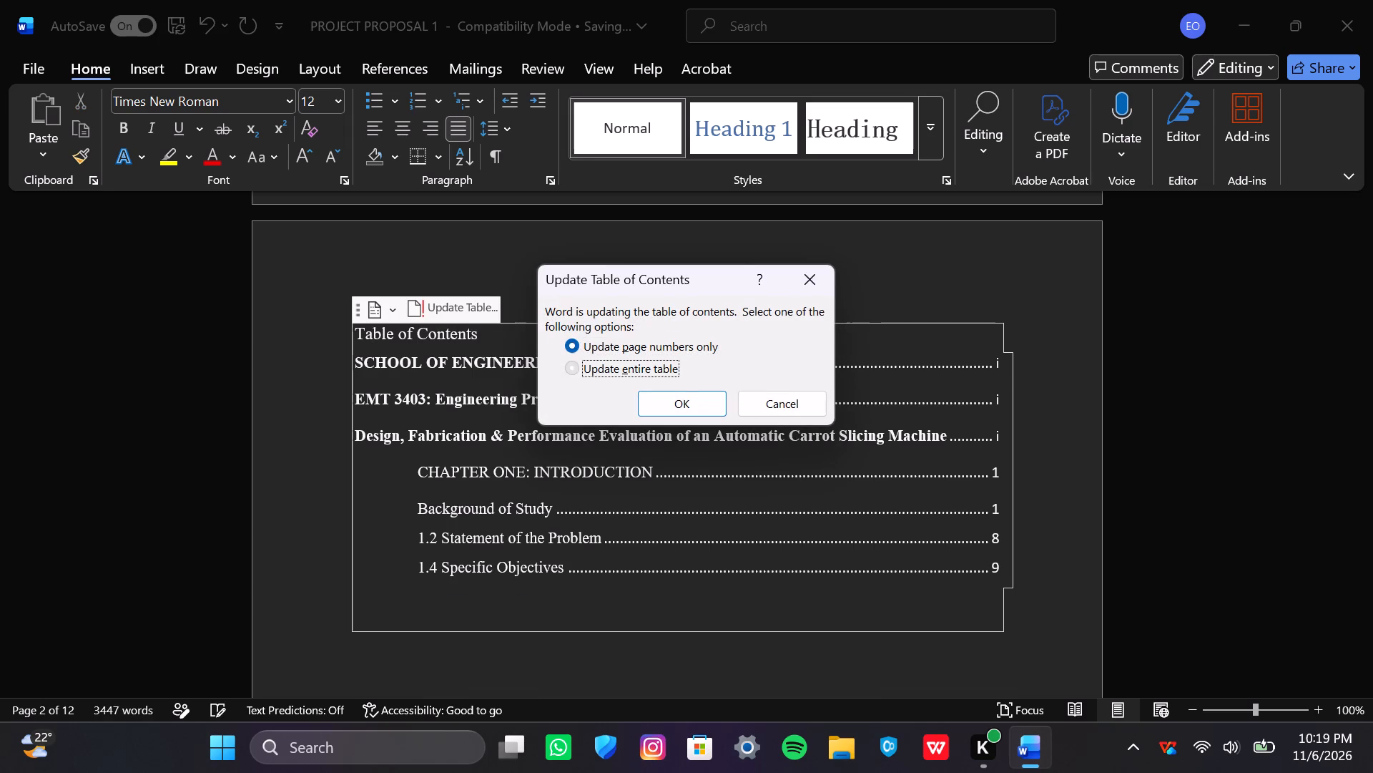
{"action": "left_click", "coordinate": [659, 404]}
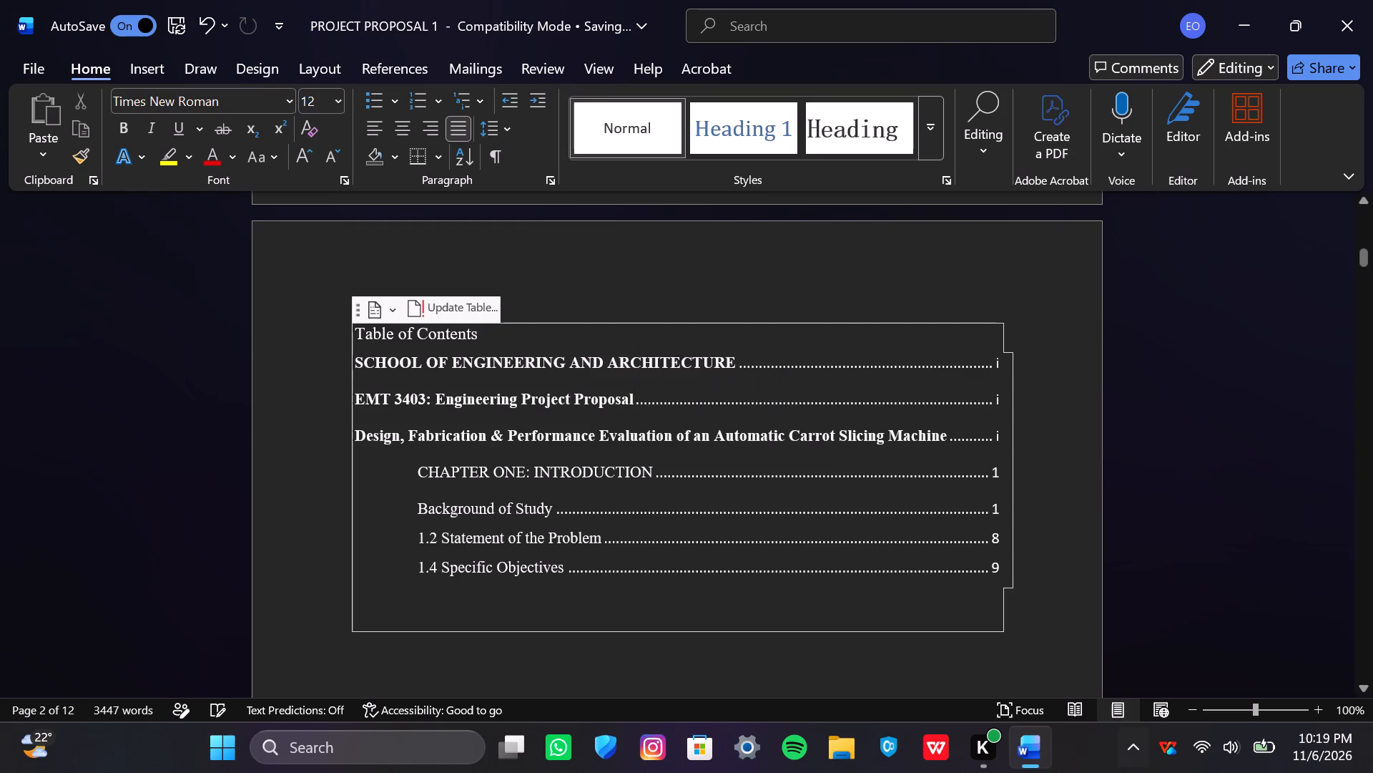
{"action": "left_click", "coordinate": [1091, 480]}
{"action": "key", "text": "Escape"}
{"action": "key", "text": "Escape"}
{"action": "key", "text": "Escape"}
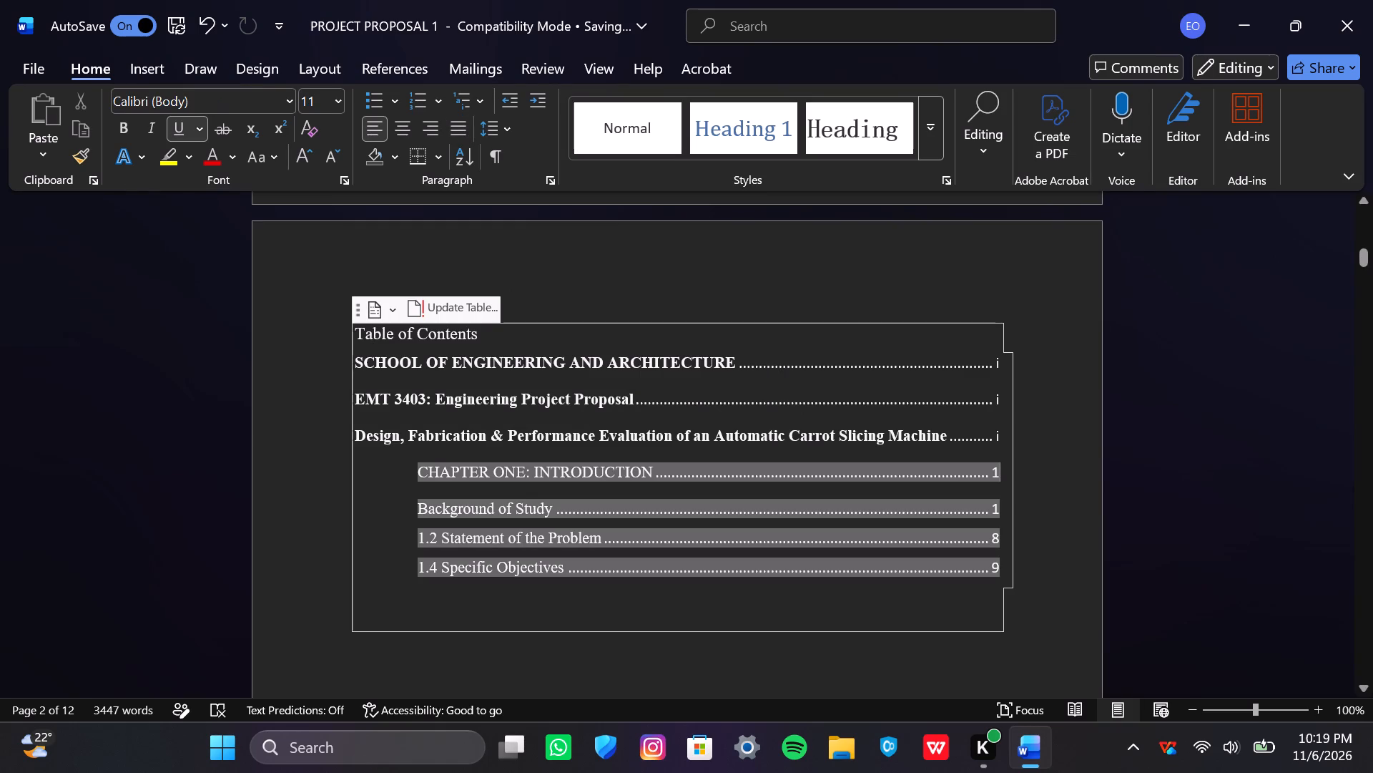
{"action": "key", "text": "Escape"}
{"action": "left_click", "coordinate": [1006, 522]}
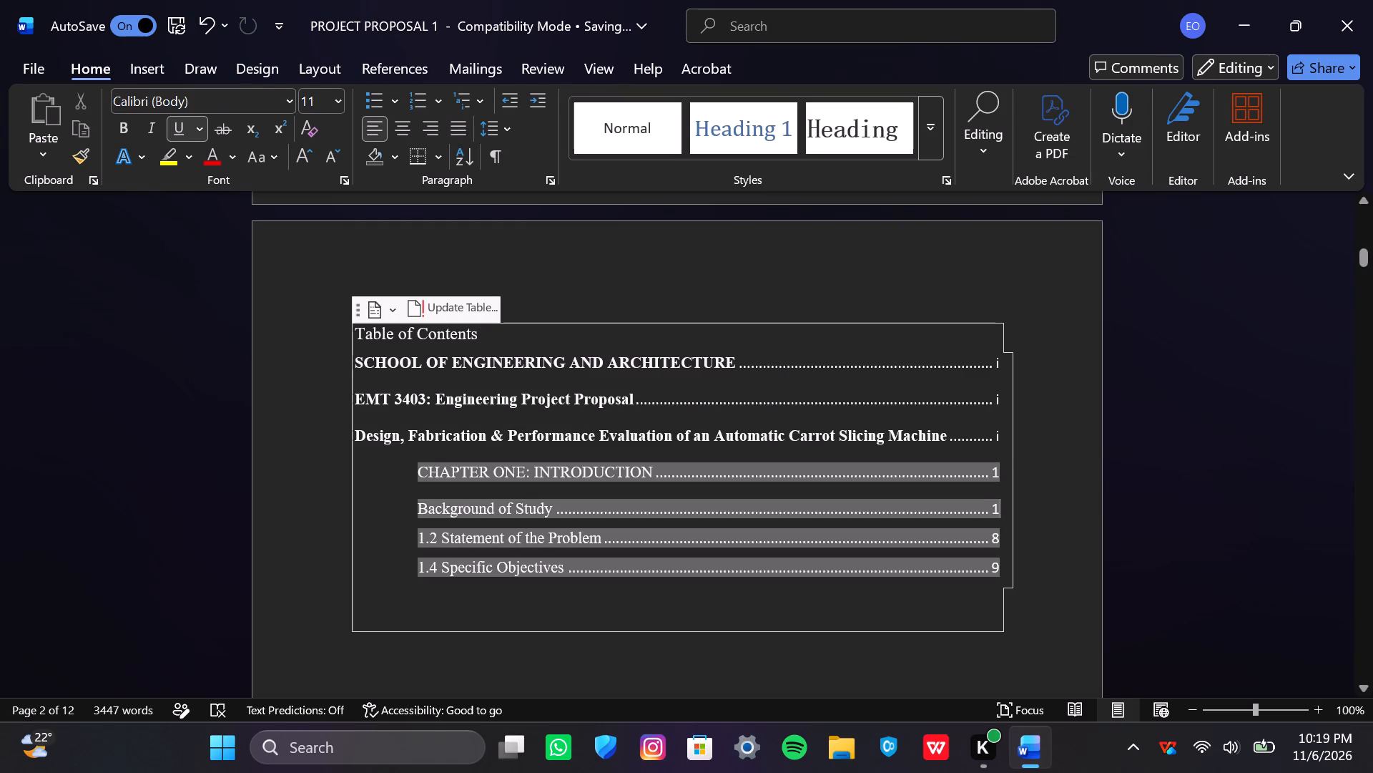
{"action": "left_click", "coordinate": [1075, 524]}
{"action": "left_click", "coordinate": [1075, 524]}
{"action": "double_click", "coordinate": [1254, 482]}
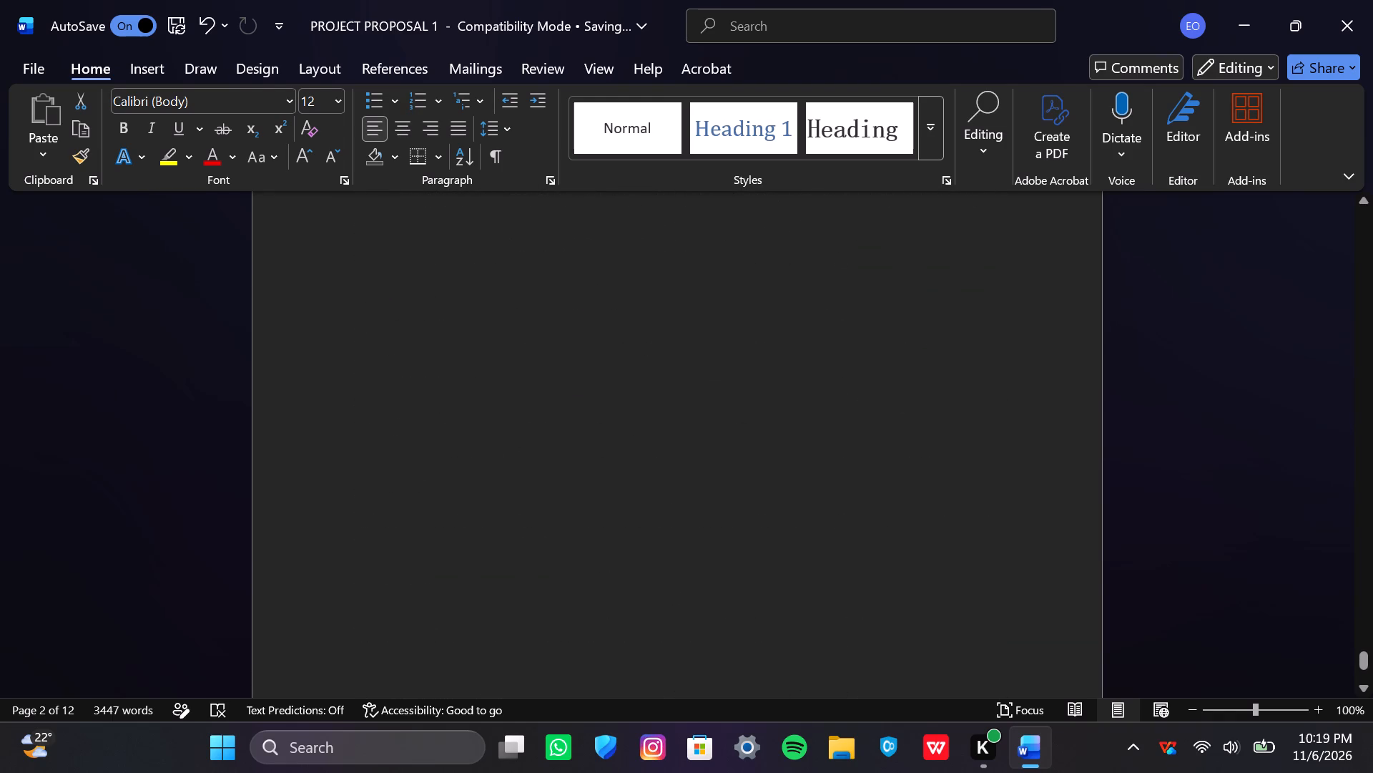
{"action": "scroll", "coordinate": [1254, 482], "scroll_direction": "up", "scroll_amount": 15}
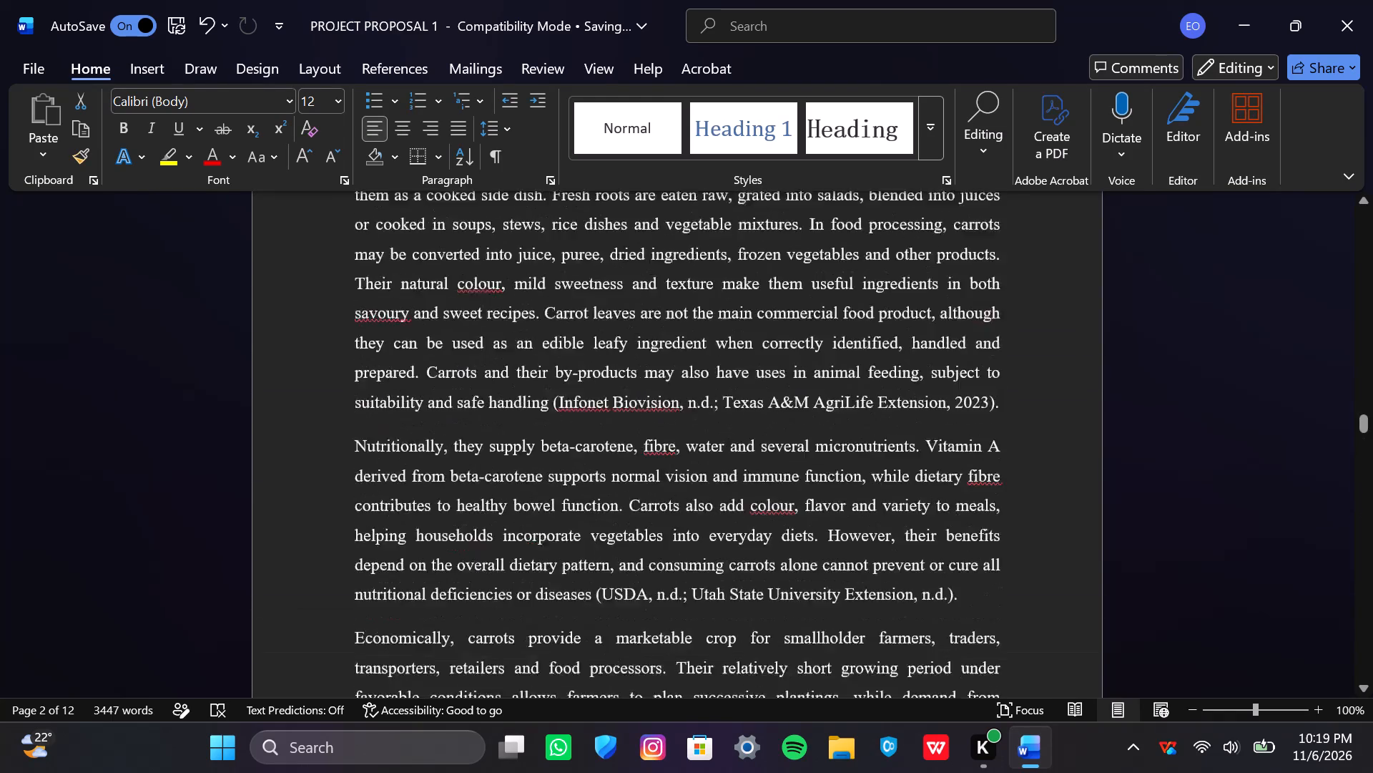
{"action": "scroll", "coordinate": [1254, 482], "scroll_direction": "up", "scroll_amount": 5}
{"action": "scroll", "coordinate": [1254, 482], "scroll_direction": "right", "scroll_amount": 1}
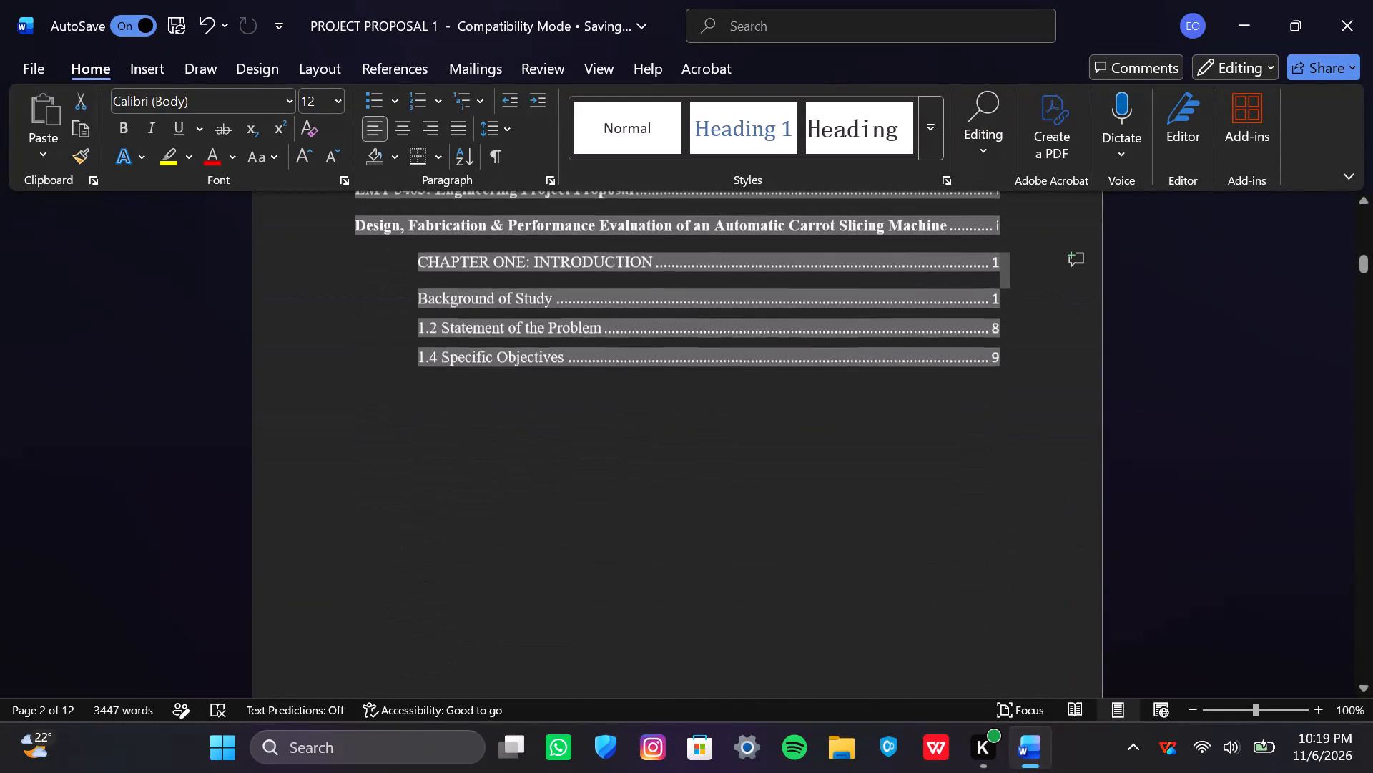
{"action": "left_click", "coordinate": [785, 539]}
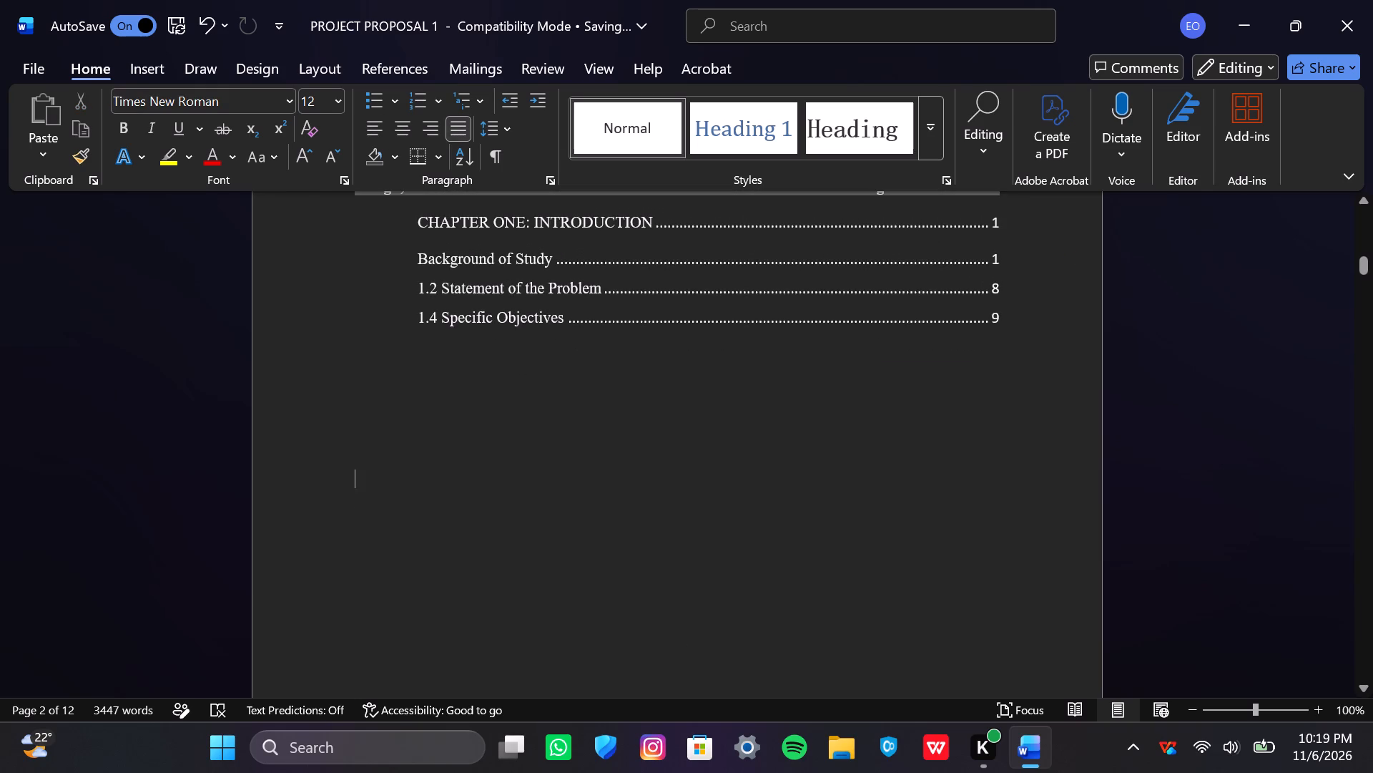
Check which style the Background of Study heading in Chapter One uses and which other styles are available.
{"action": "scroll", "coordinate": [1291, 457], "scroll_direction": "down", "scroll_amount": 2}
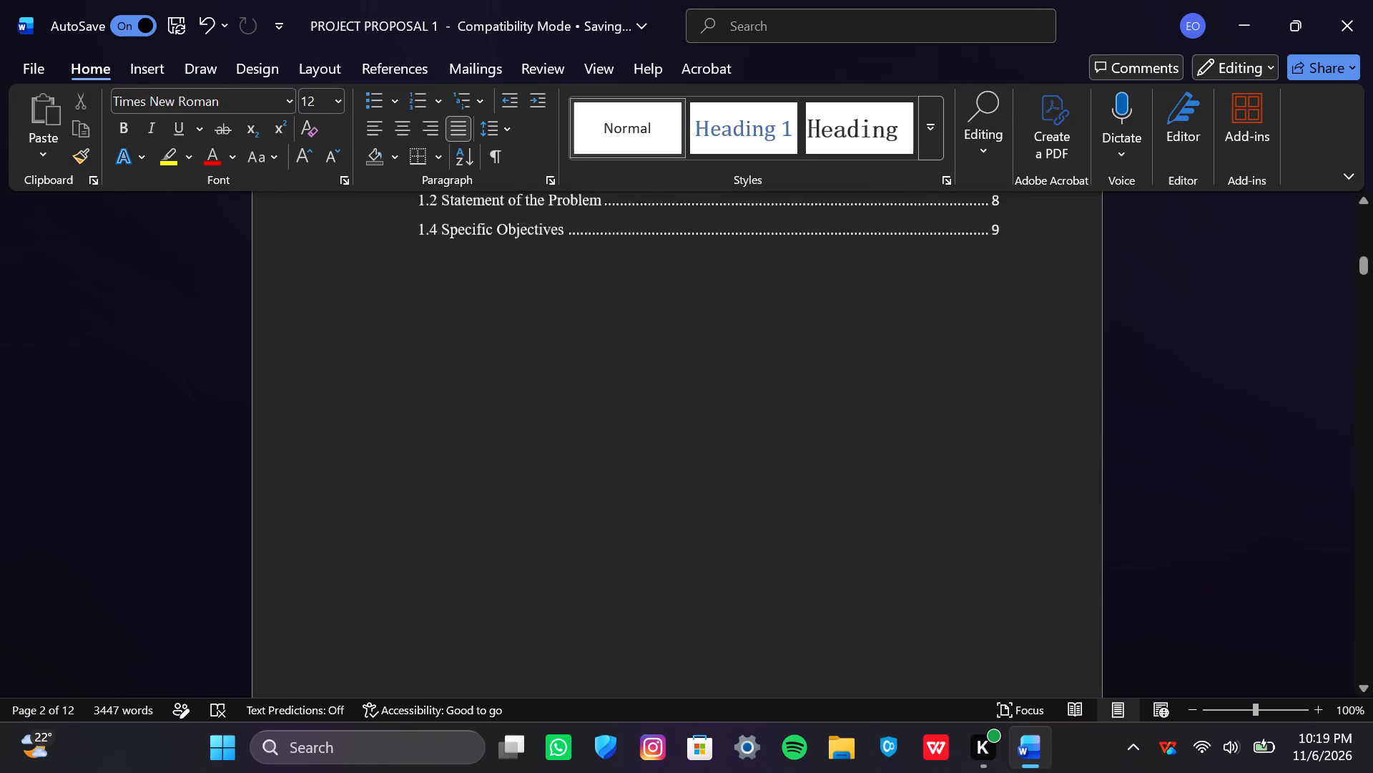
{"action": "scroll", "coordinate": [1291, 457], "scroll_direction": "down", "scroll_amount": 5}
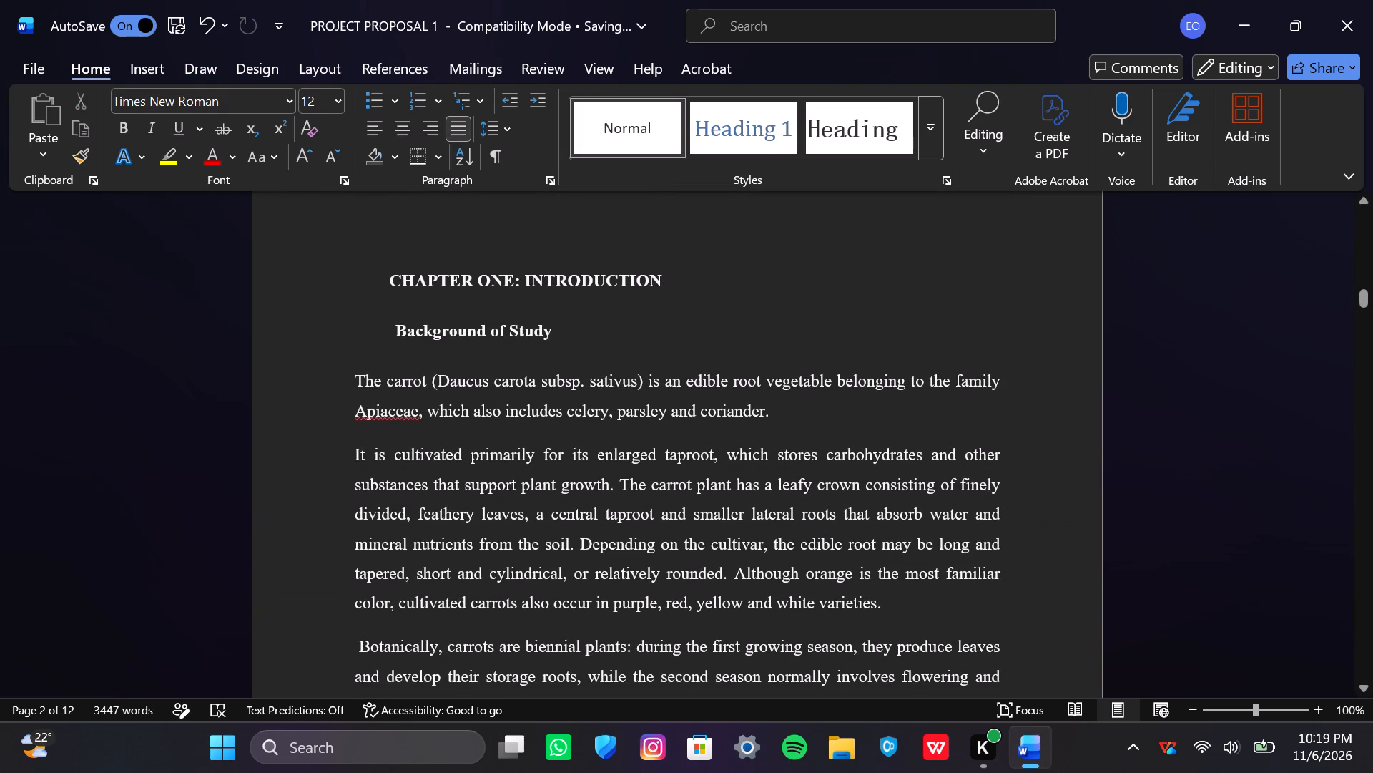
{"action": "left_click", "coordinate": [405, 332]}
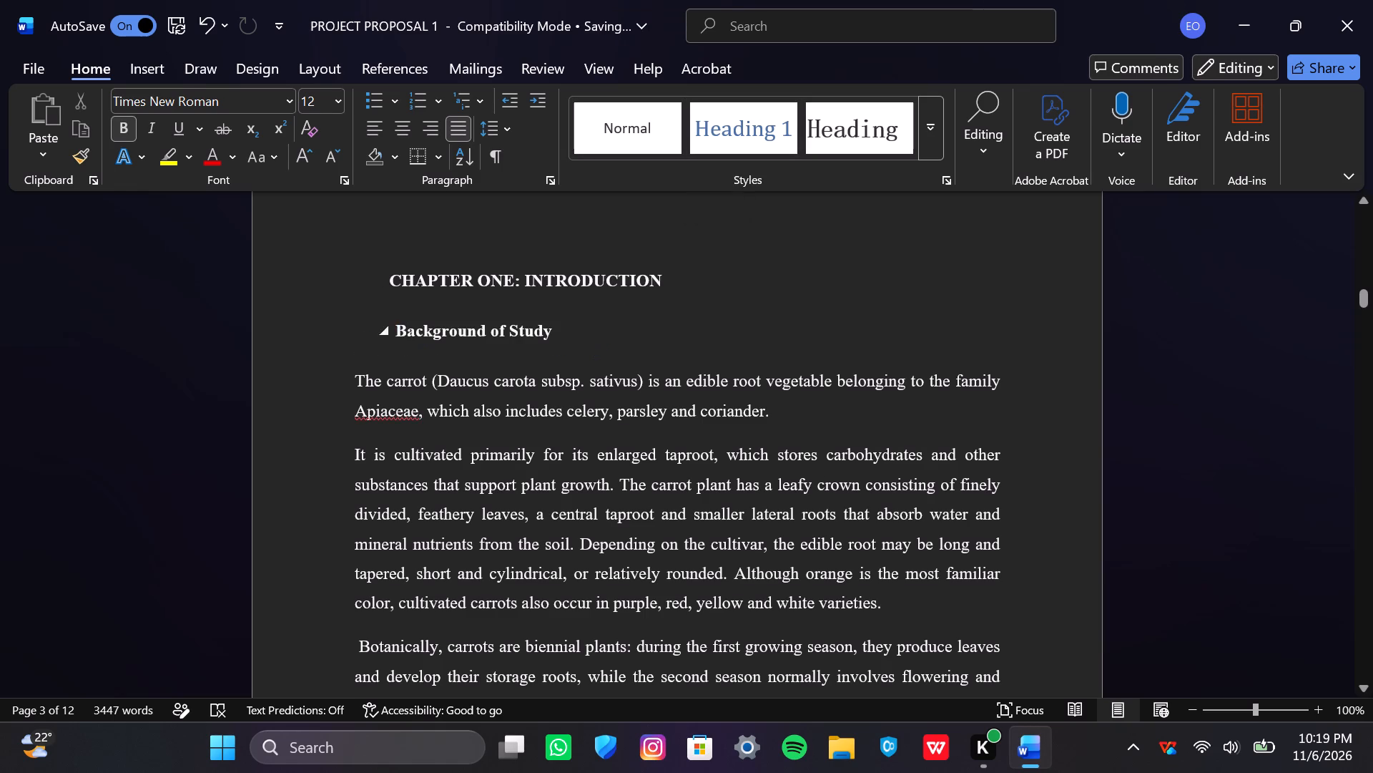
{"action": "left_click", "coordinate": [920, 118]}
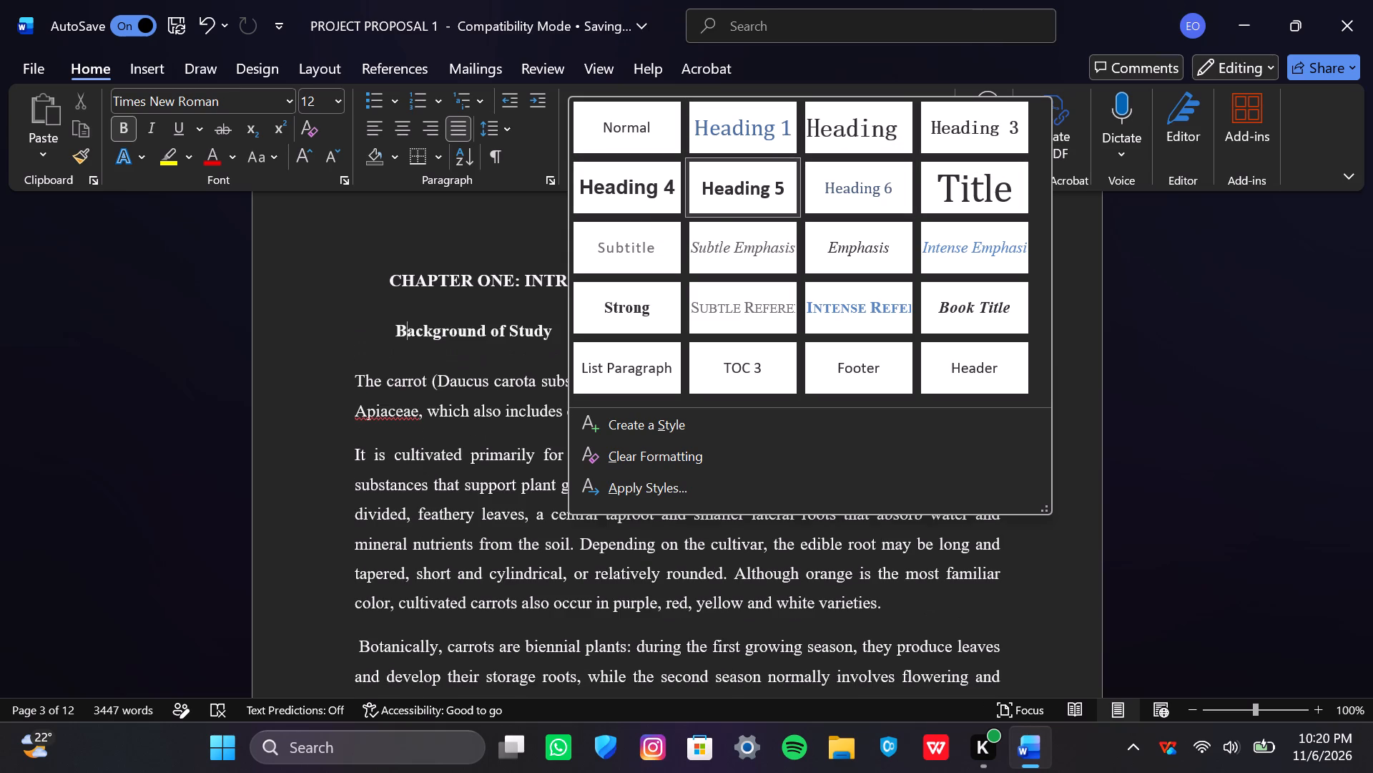
{"action": "key", "text": "Escape"}
{"action": "scroll", "coordinate": [972, 329], "scroll_direction": "down", "scroll_amount": 4}
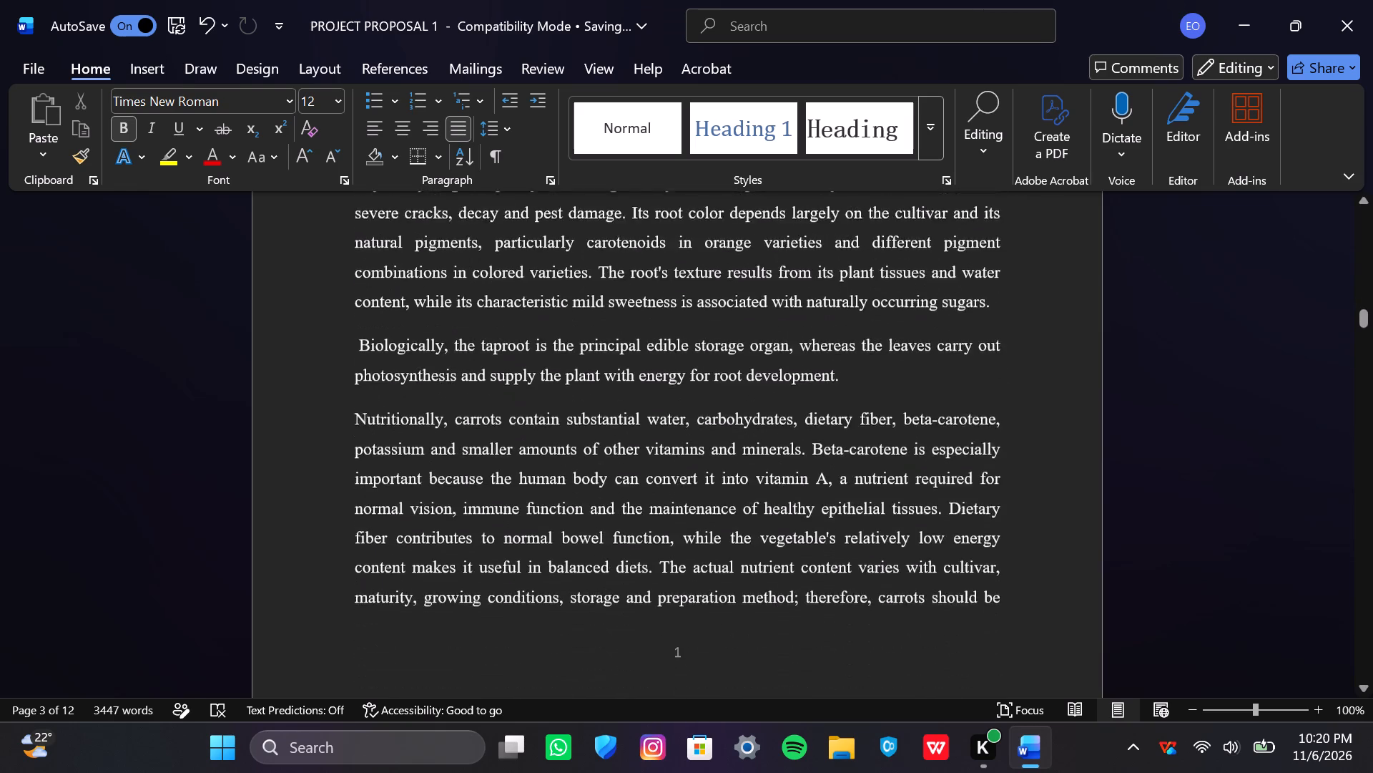
Examine how the later Chapter One headings are numbered, down to the Specific Objectives heading.
{"action": "scroll", "coordinate": [972, 329], "scroll_direction": "down", "scroll_amount": 2}
{"action": "scroll", "coordinate": [973, 243], "scroll_direction": "down", "scroll_amount": 3}
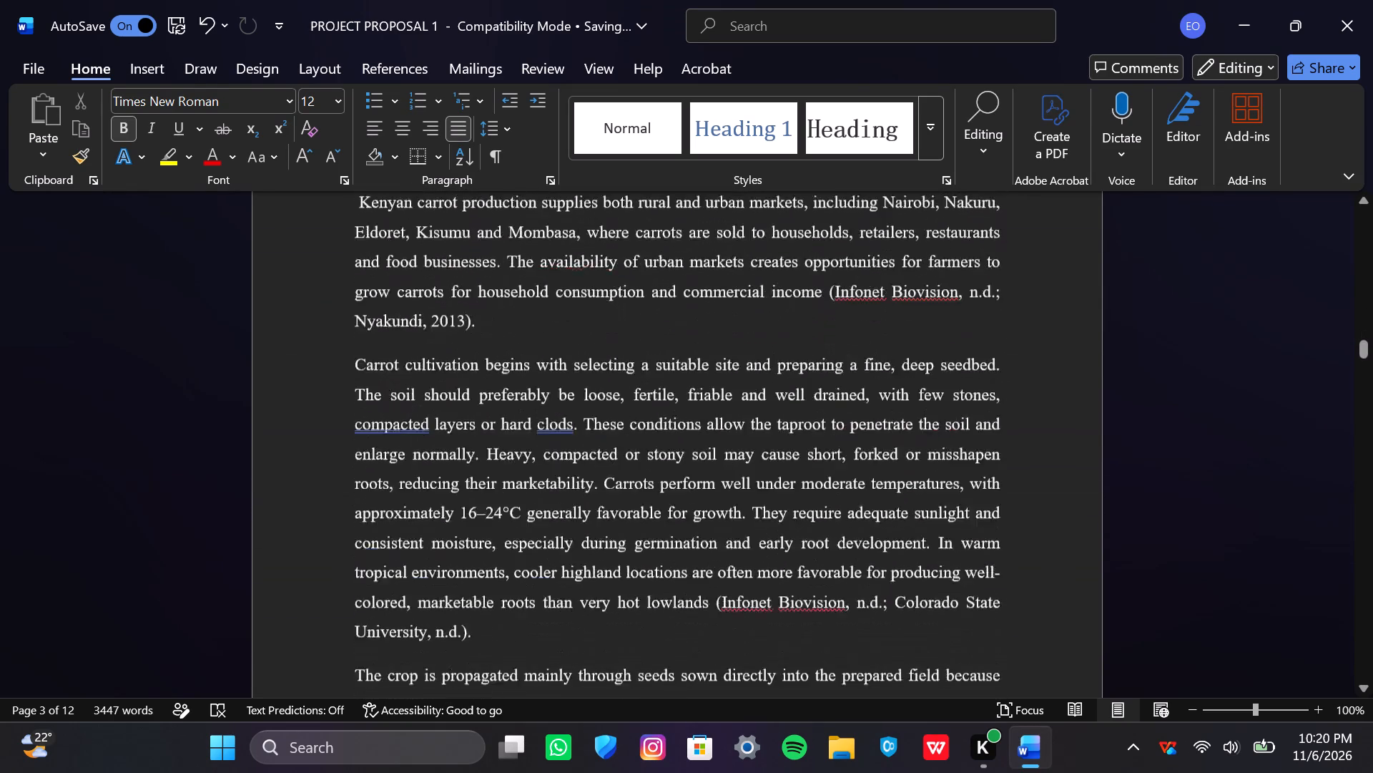
{"action": "scroll", "coordinate": [973, 243], "scroll_direction": "down", "scroll_amount": 20}
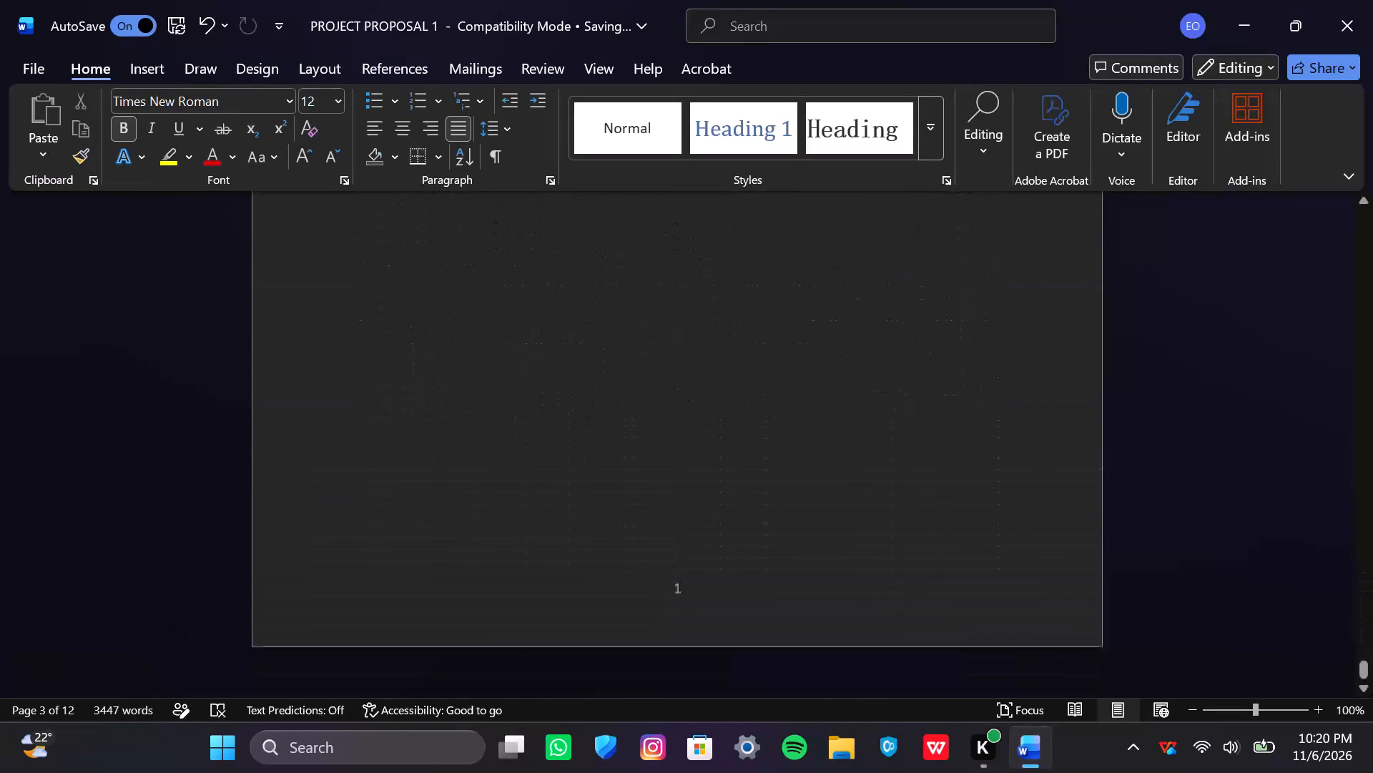
{"action": "scroll", "coordinate": [973, 243], "scroll_direction": "up", "scroll_amount": 5}
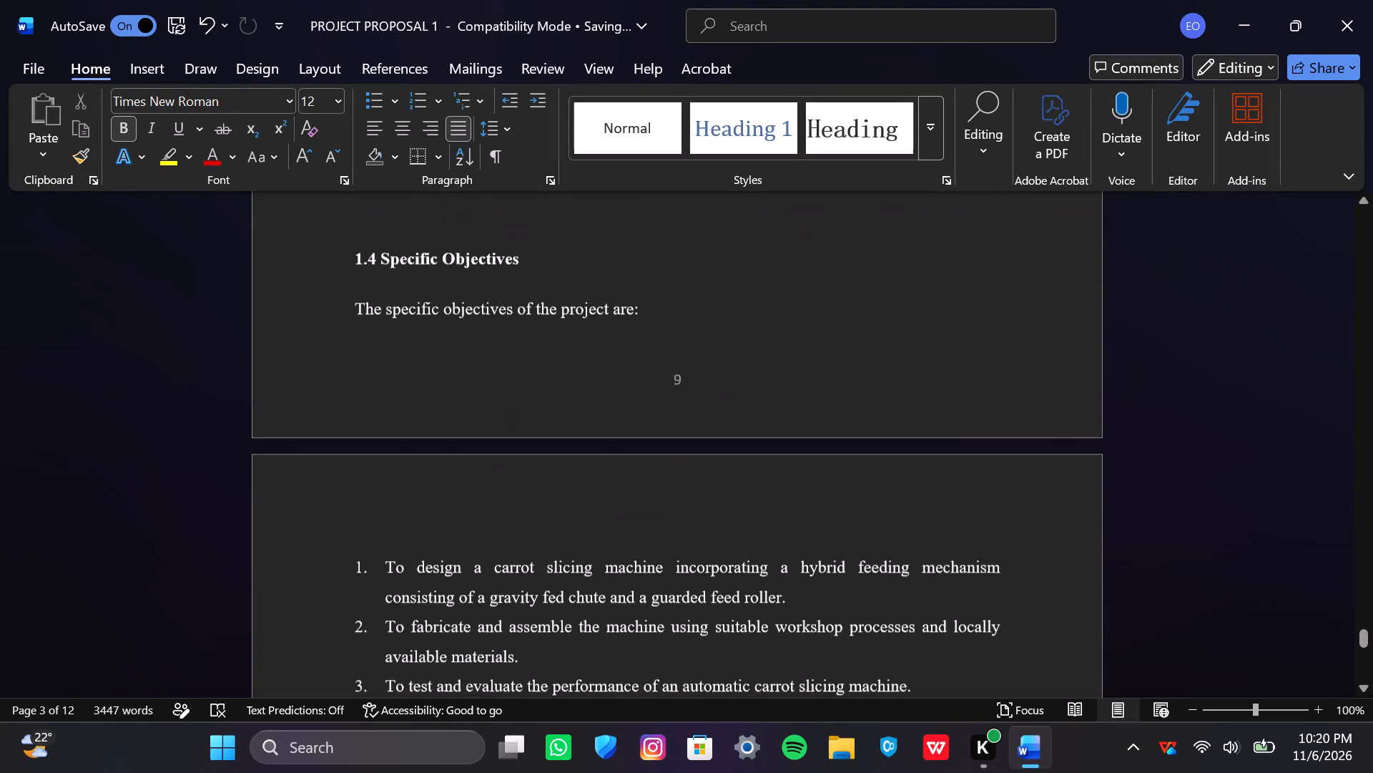
{"action": "double_click", "coordinate": [449, 259]}
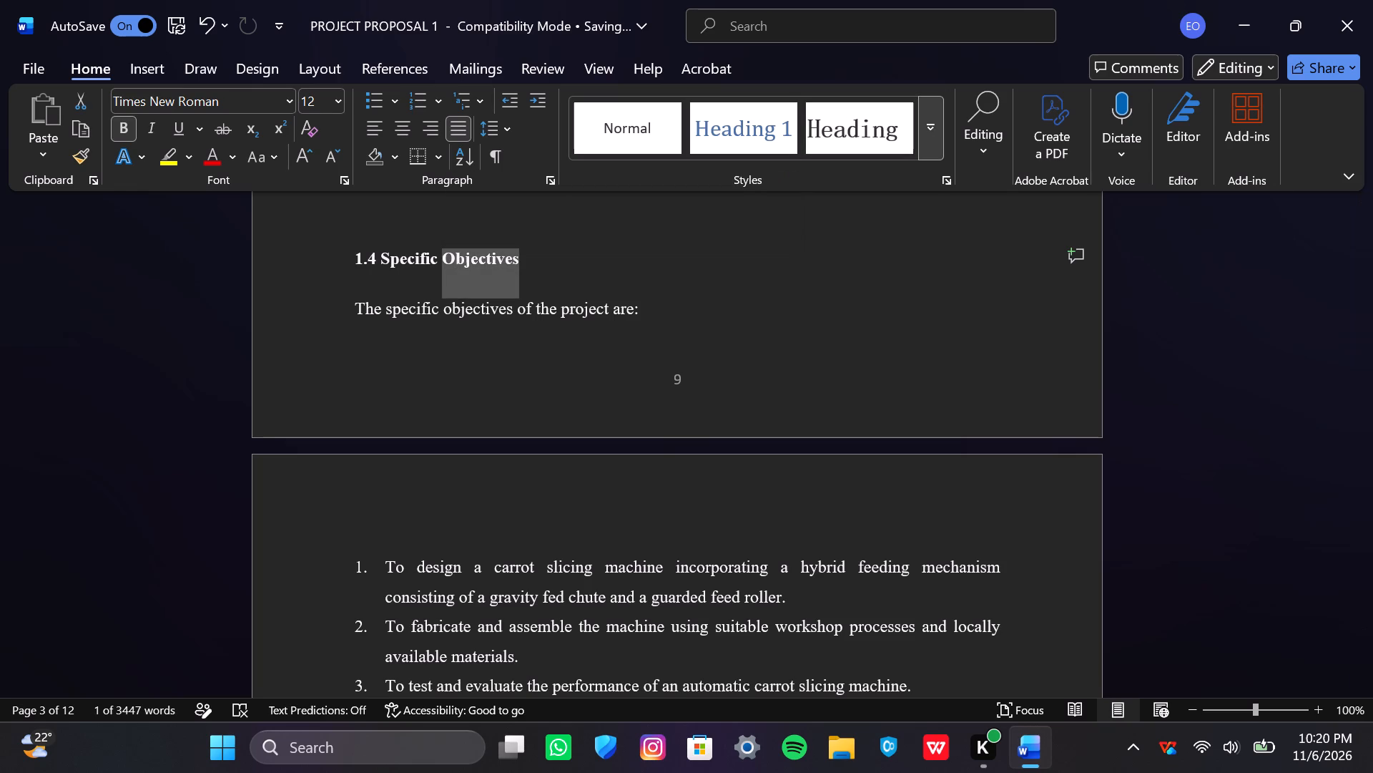
{"action": "left_click", "coordinate": [819, 327]}
Number the Background of Study heading under CHAPTER ONE: INTRODUCTION as 1.1.
{"action": "scroll", "coordinate": [819, 327], "scroll_direction": "up", "scroll_amount": 20}
{"action": "scroll", "coordinate": [819, 327], "scroll_direction": "up", "scroll_amount": 5}
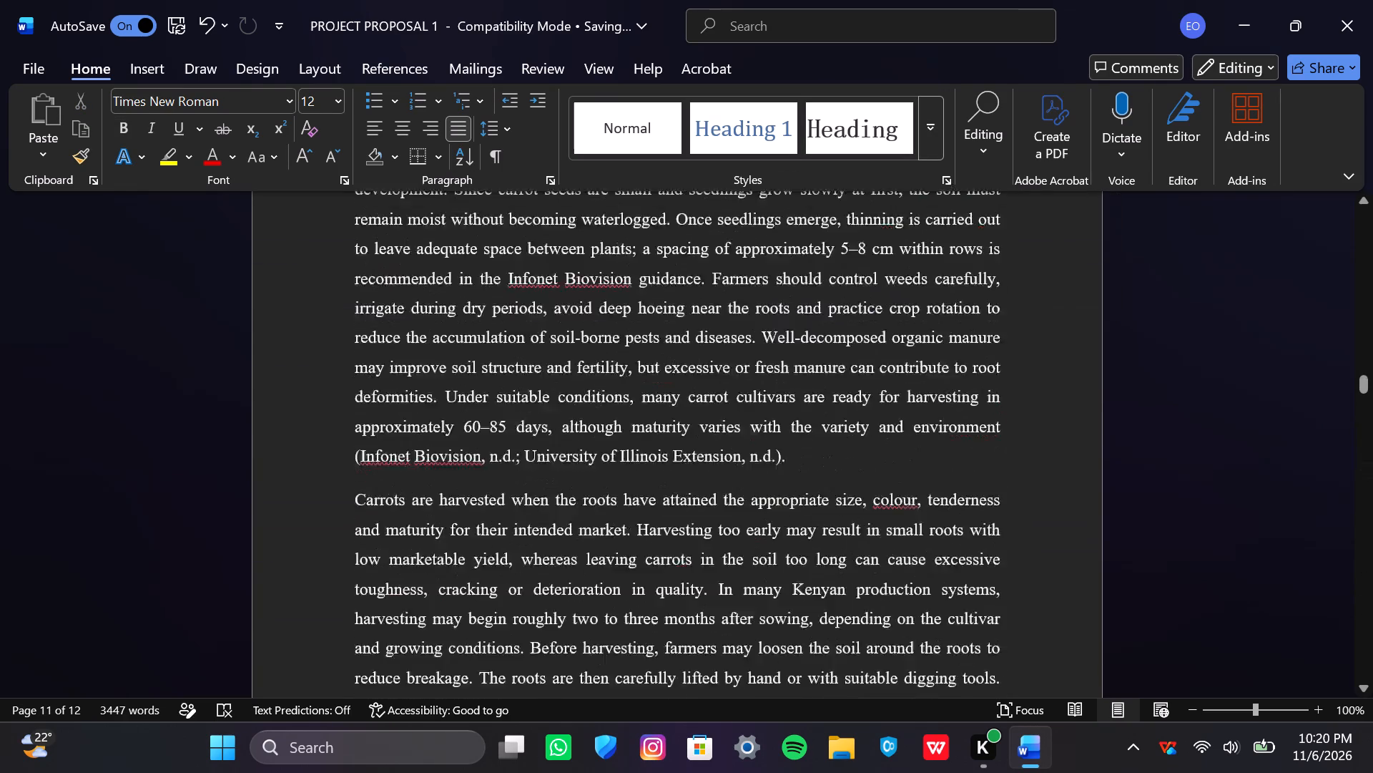
{"action": "scroll", "coordinate": [819, 327], "scroll_direction": "up", "scroll_amount": 8}
{"action": "scroll", "coordinate": [819, 327], "scroll_direction": "down", "scroll_amount": 2}
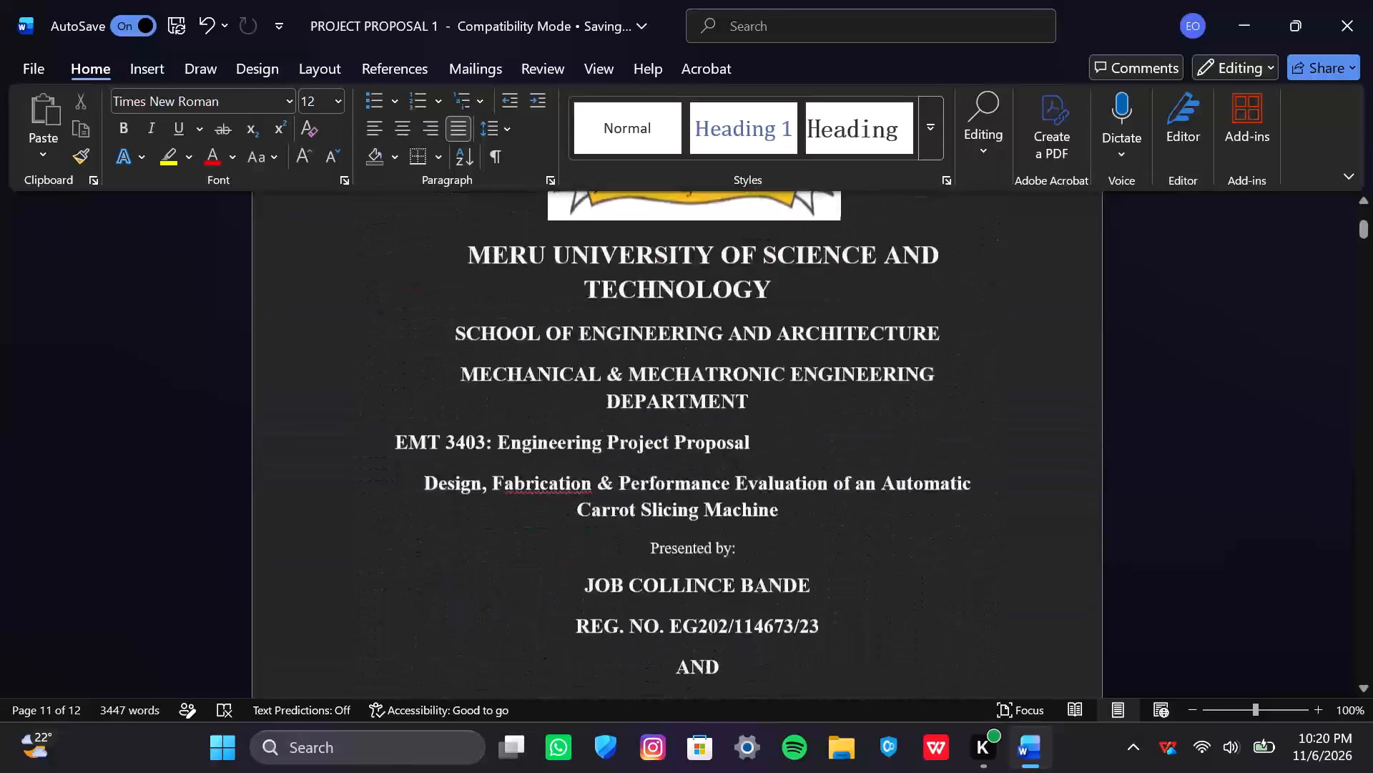
{"action": "scroll", "coordinate": [819, 327], "scroll_direction": "down", "scroll_amount": 9}
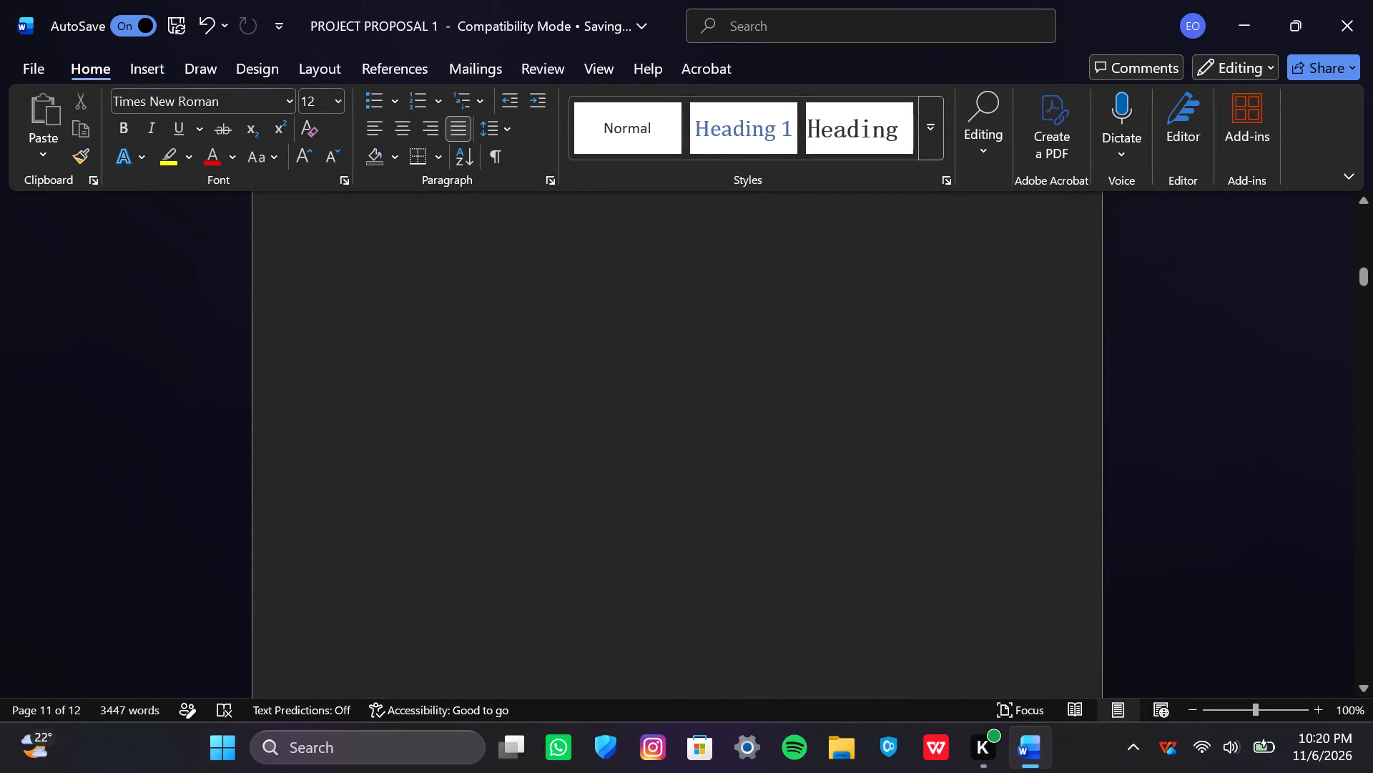
{"action": "scroll", "coordinate": [819, 327], "scroll_direction": "down", "scroll_amount": 2}
{"action": "left_click", "coordinate": [381, 501]}
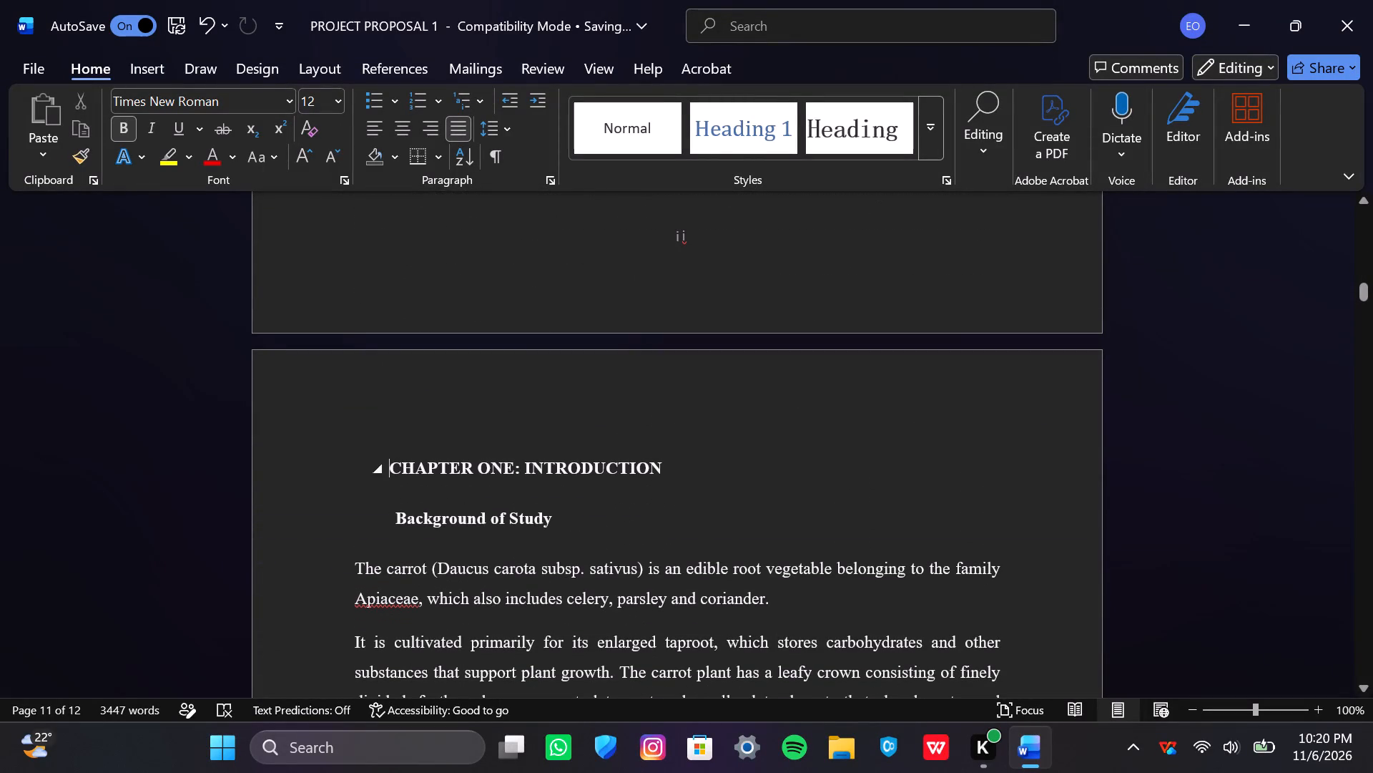
{"action": "left_click", "coordinate": [394, 515]}
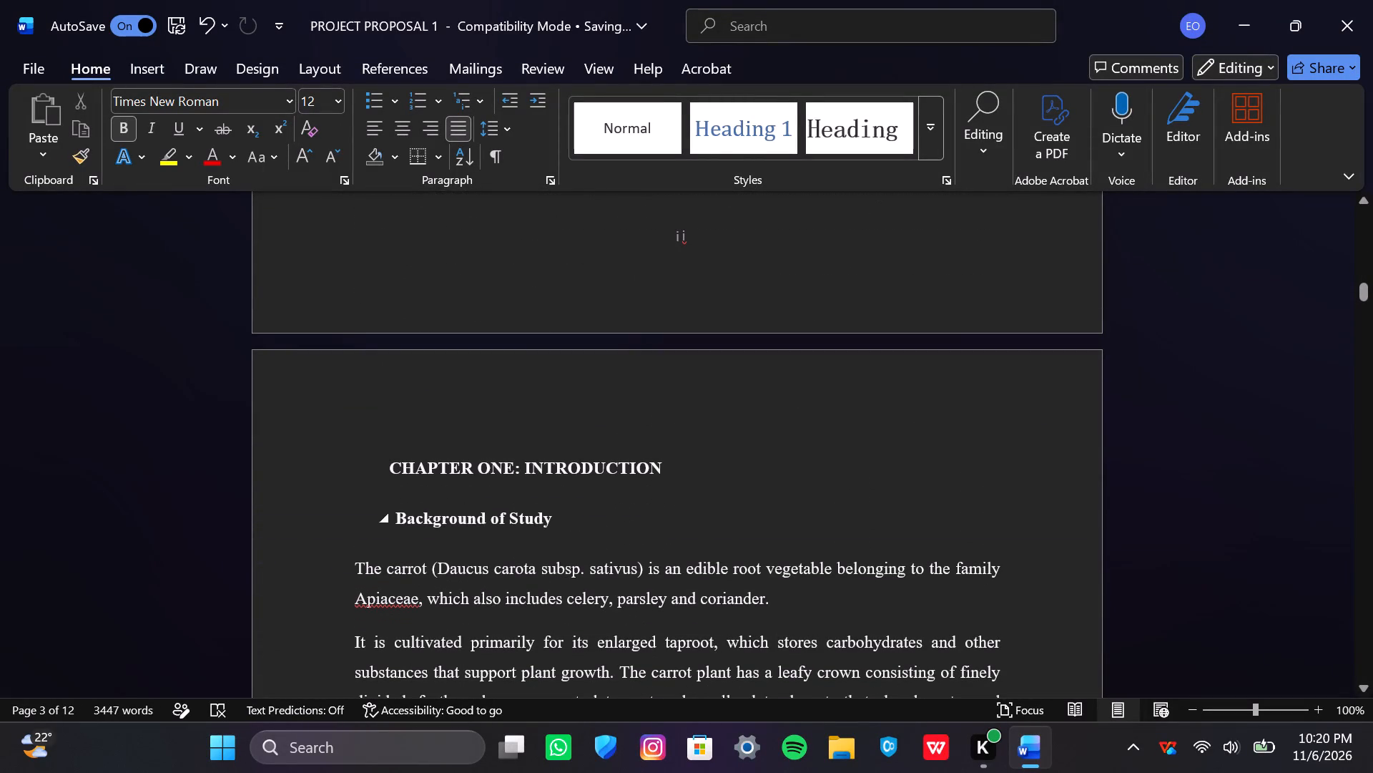
{"action": "type", "text": "1,"}
{"action": "key", "text": "1"}
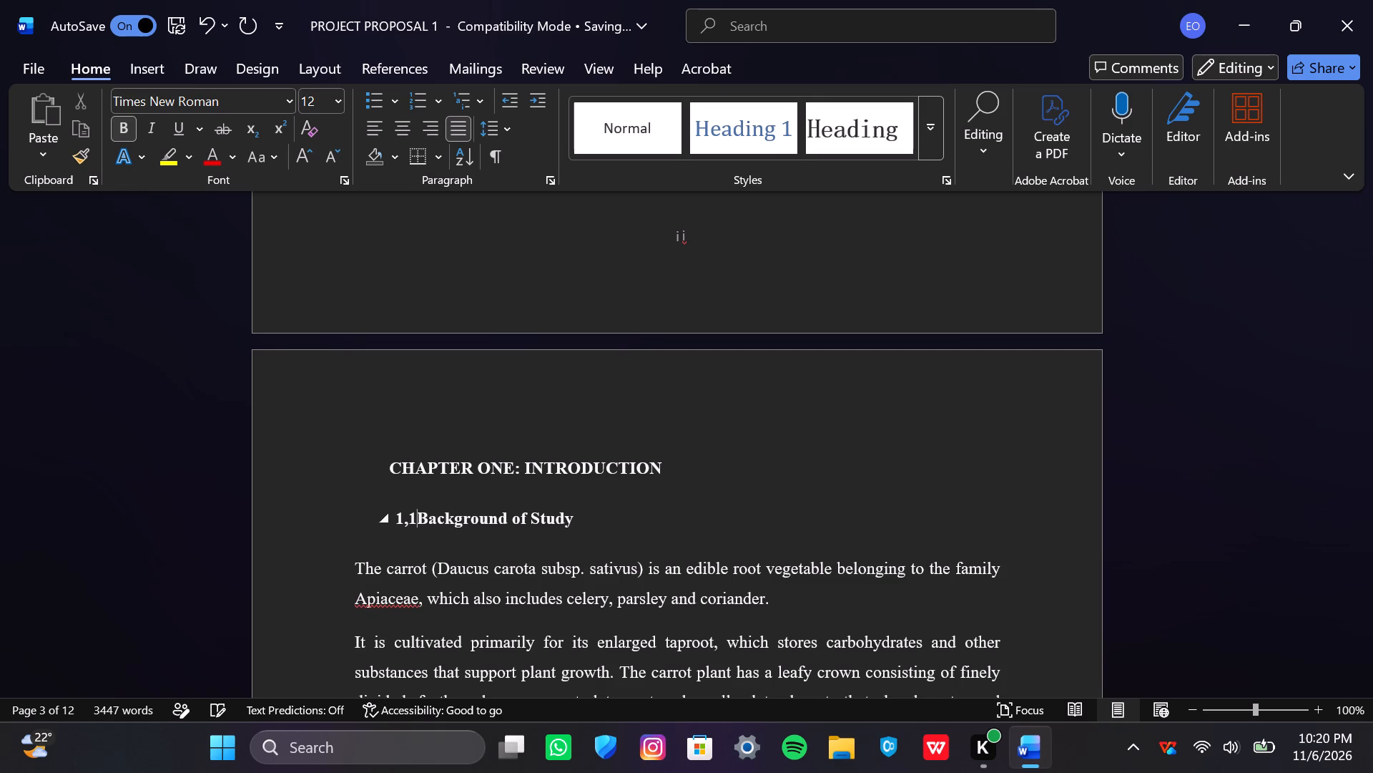
{"action": "scroll", "coordinate": [394, 515], "scroll_direction": "down", "scroll_amount": 1}
{"action": "key", "text": "BackSpace"}
{"action": "key", "text": "BackSpace"}
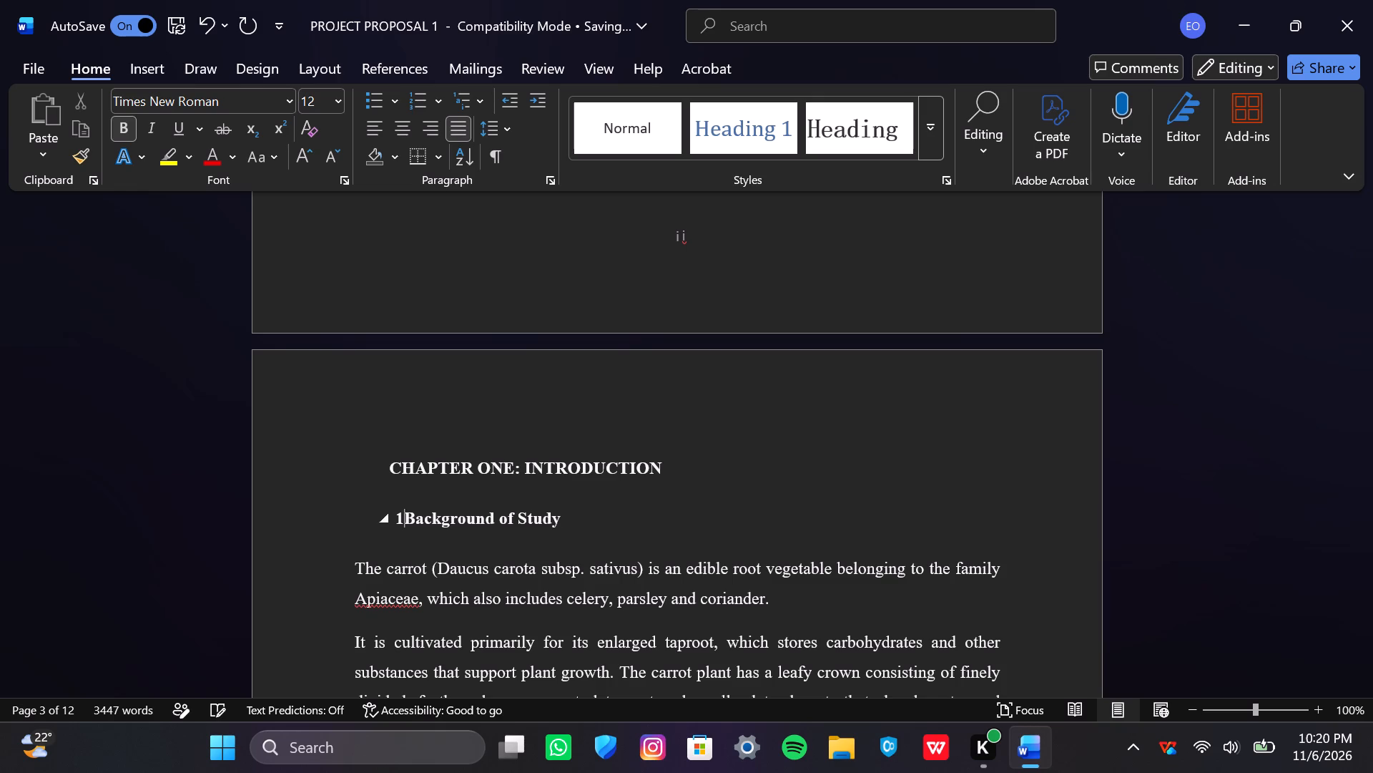
{"action": "type", "text": ".1"}
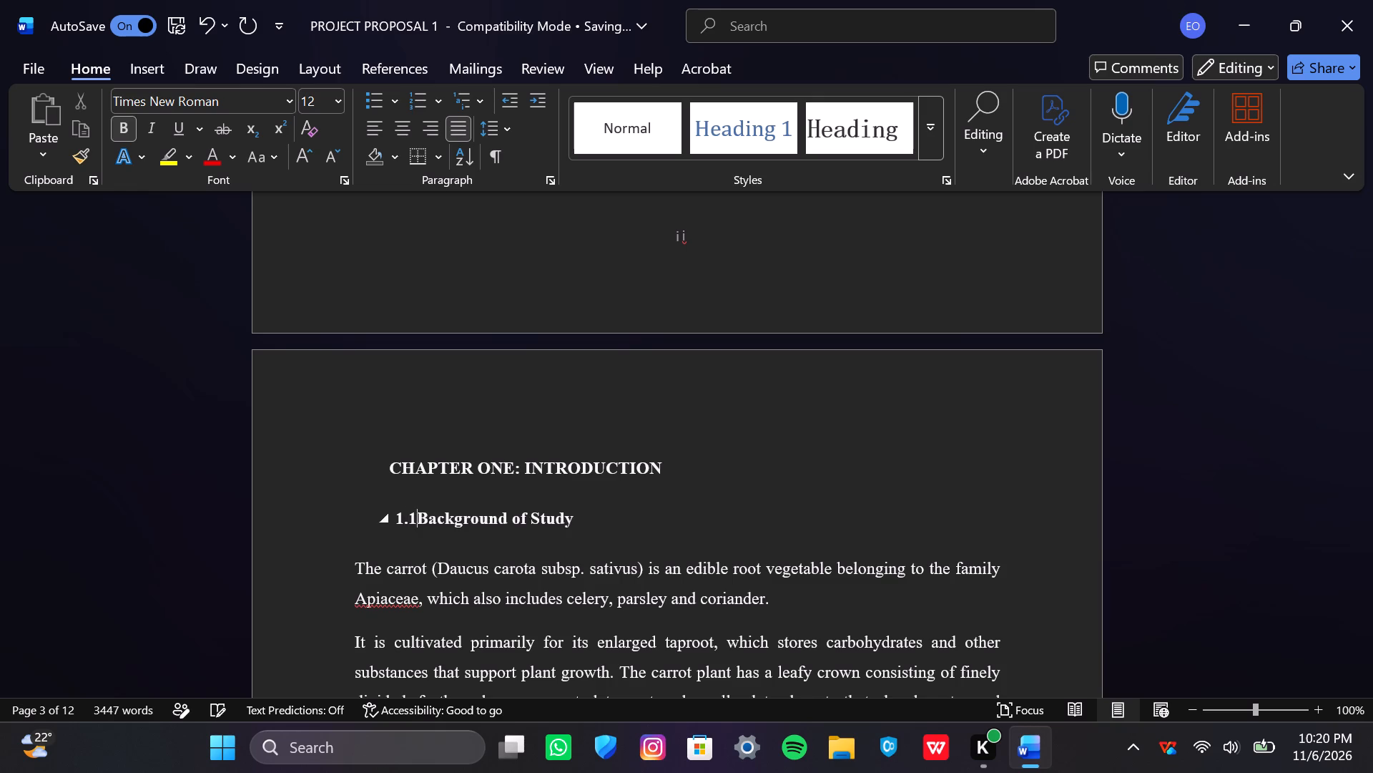
Check the spacing between number and title in the Specific Objectives heading.
{"action": "scroll", "coordinate": [394, 515], "scroll_direction": "down", "scroll_amount": 20}
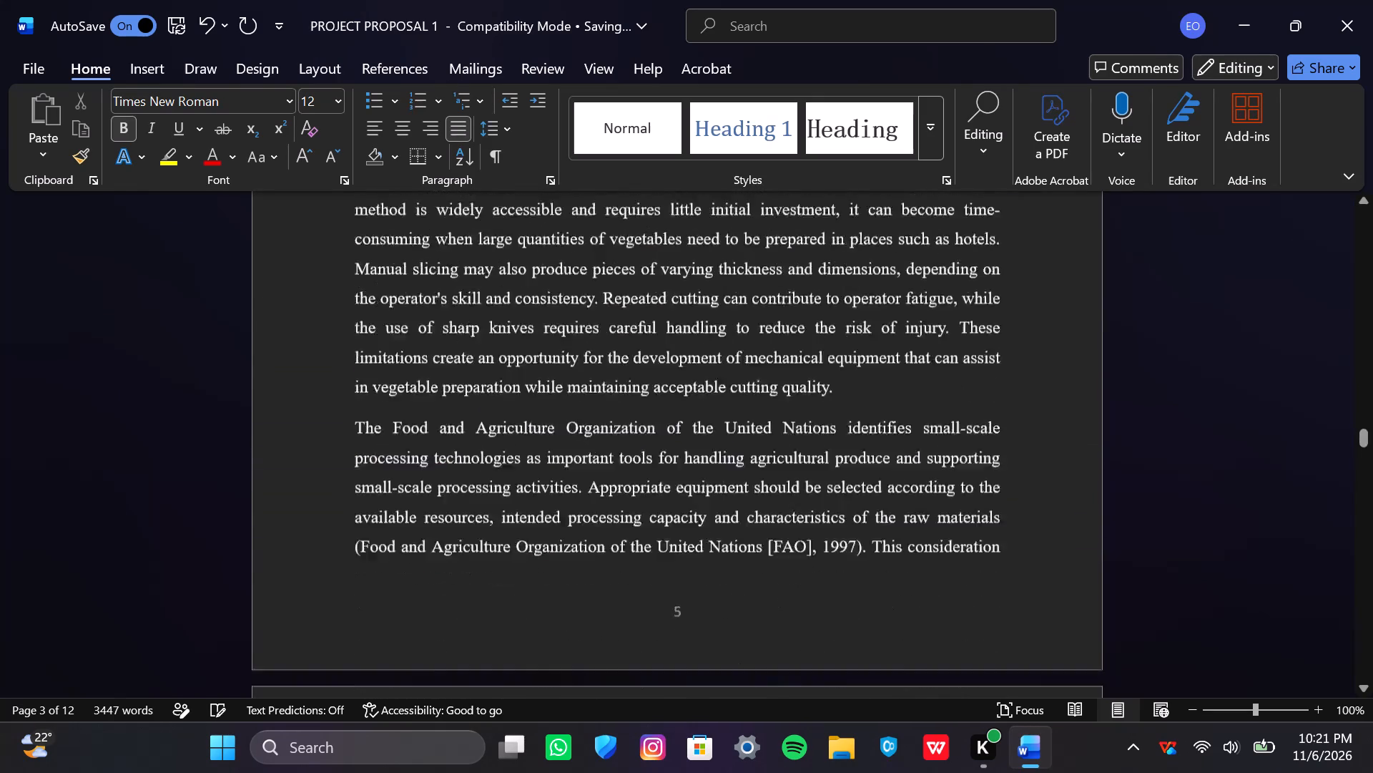
{"action": "scroll", "coordinate": [394, 515], "scroll_direction": "down", "scroll_amount": 9}
{"action": "scroll", "coordinate": [394, 515], "scroll_direction": "up", "scroll_amount": 2}
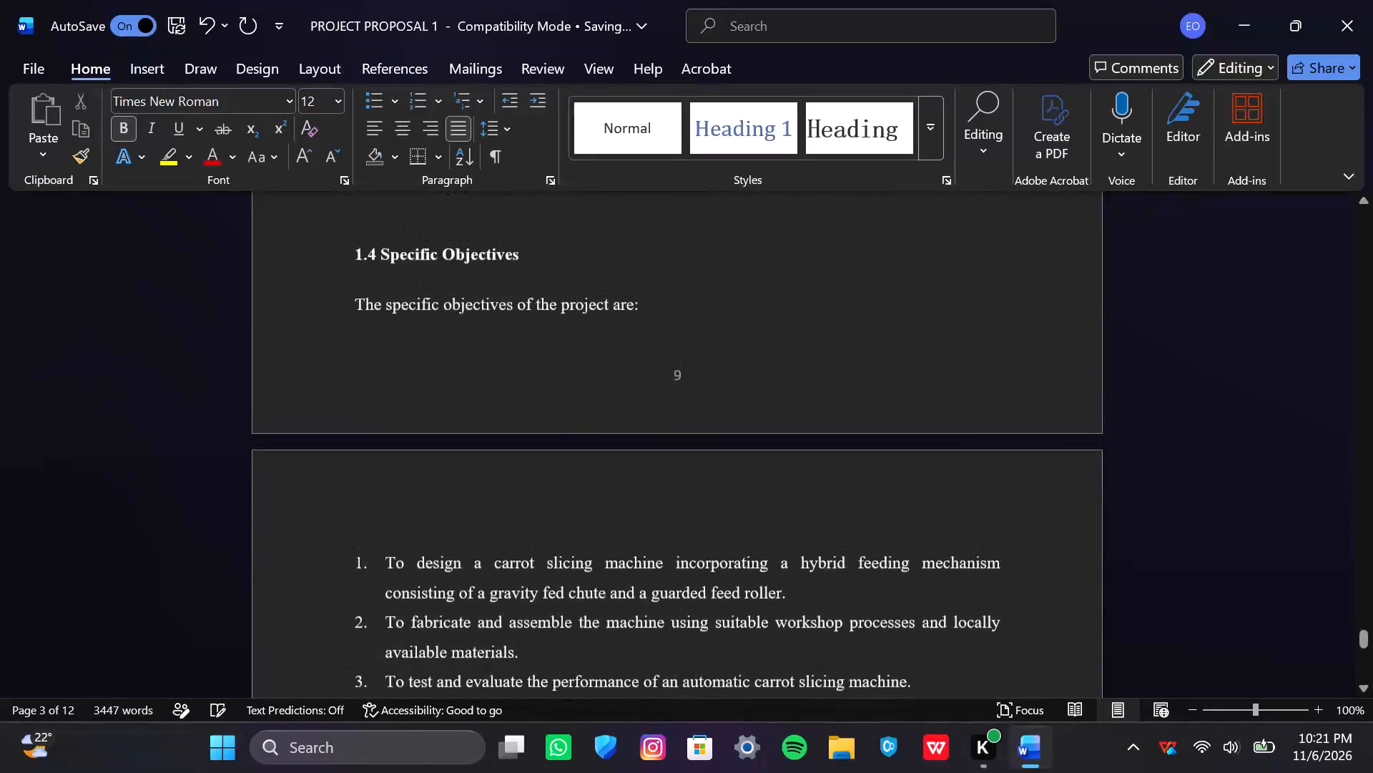
Insert a space between the number 1.1 and the Background of Study heading text.
{"action": "scroll", "coordinate": [394, 515], "scroll_direction": "up", "scroll_amount": 11}
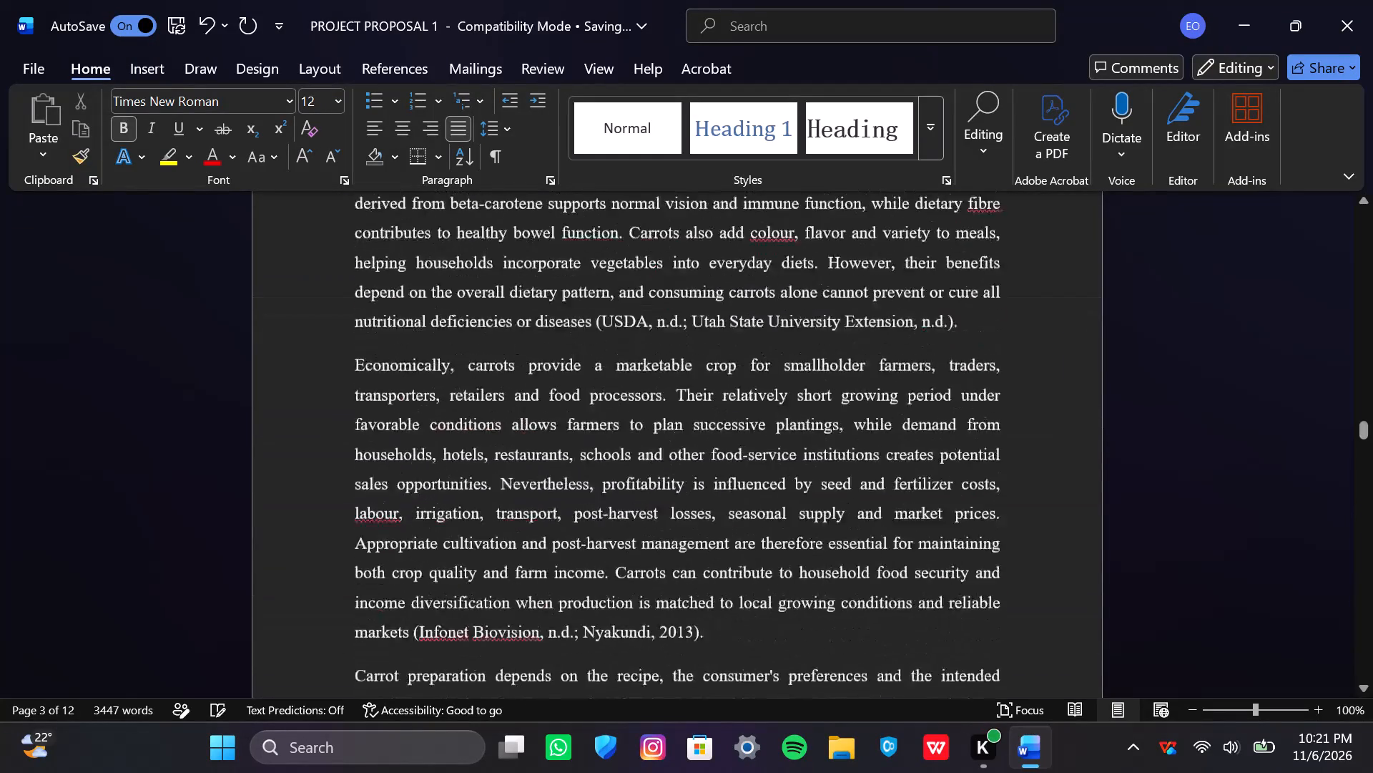
{"action": "scroll", "coordinate": [394, 515], "scroll_direction": "up", "scroll_amount": 3}
{"action": "scroll", "coordinate": [394, 515], "scroll_direction": "down", "scroll_amount": 2}
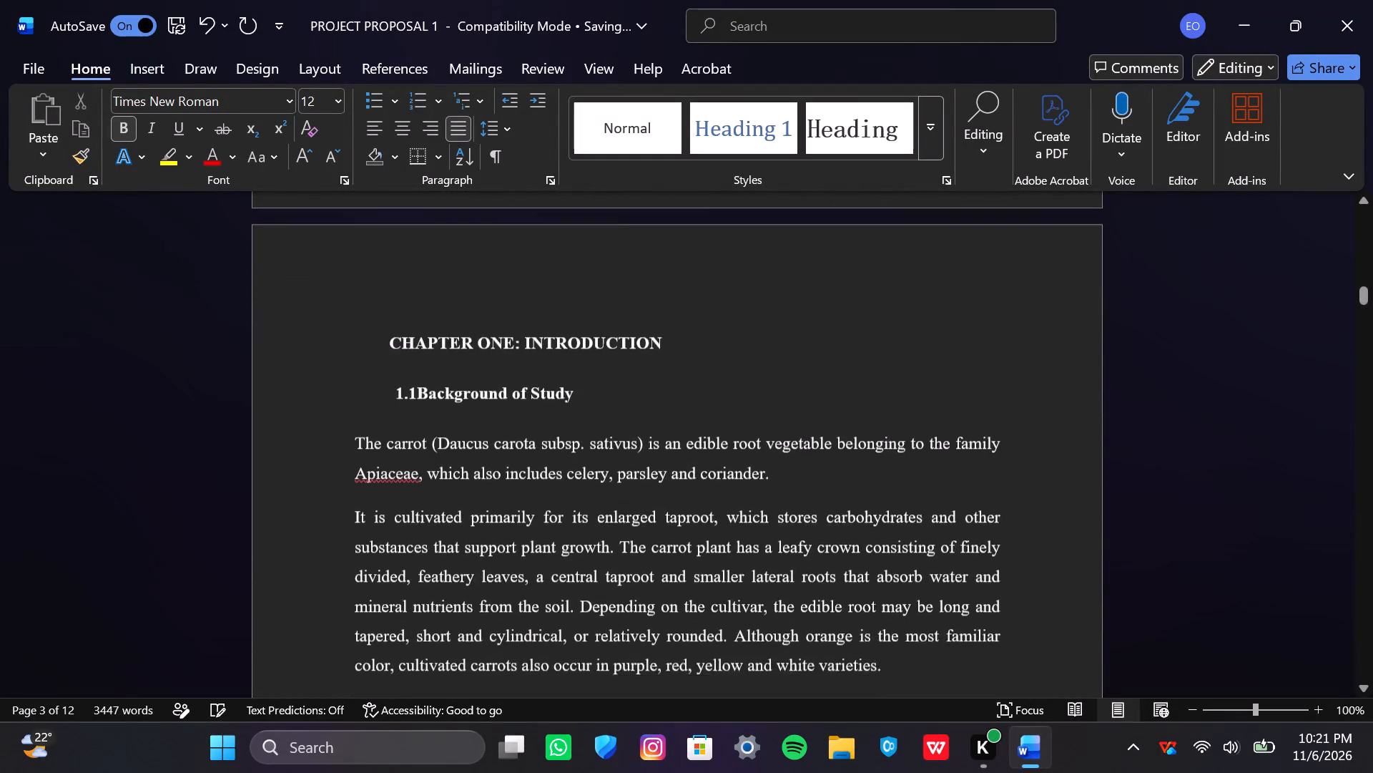
{"action": "key", "text": "space"}
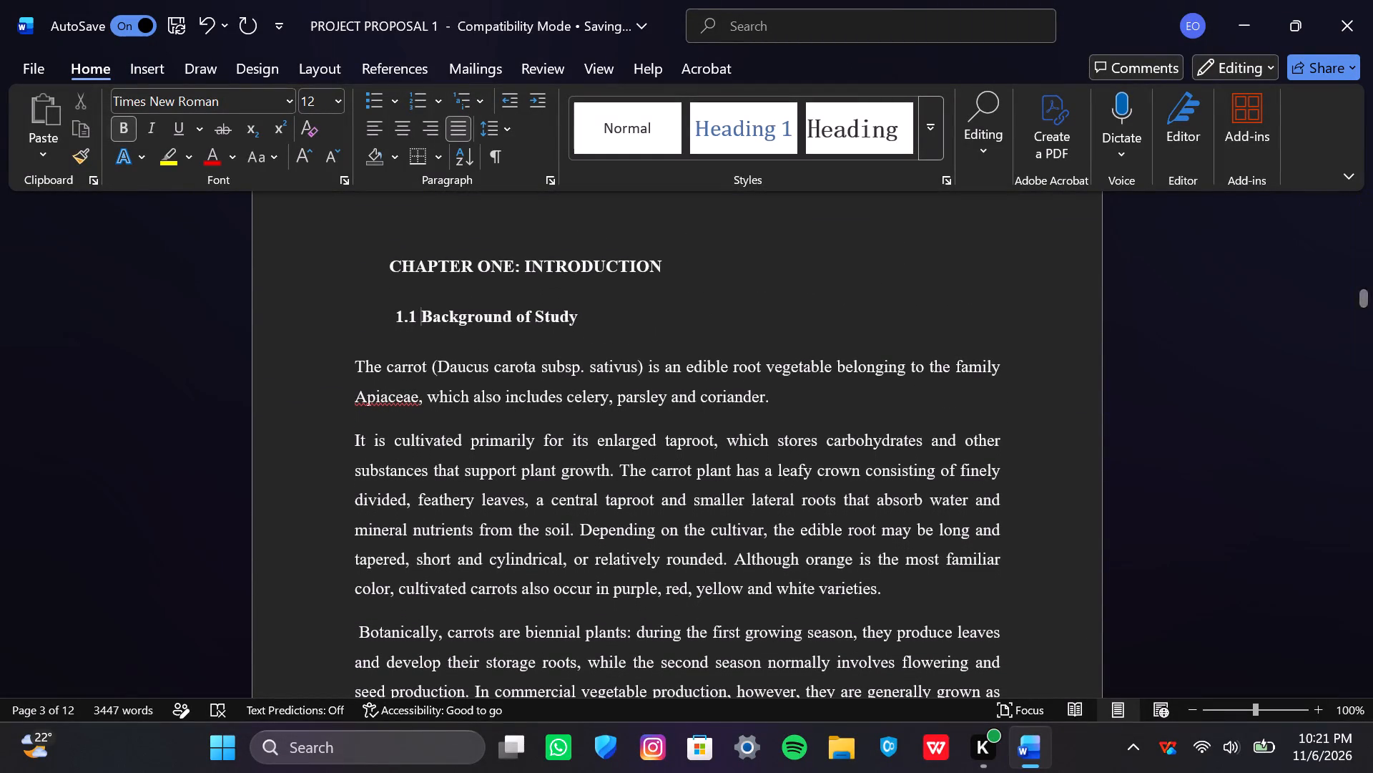
Look through the Chapter One pages to the end of the document, reviewing the text and objectives list.
{"action": "scroll", "coordinate": [538, 671], "scroll_direction": "down", "scroll_amount": 9}
{"action": "scroll", "coordinate": [538, 671], "scroll_direction": "up", "scroll_amount": 1}
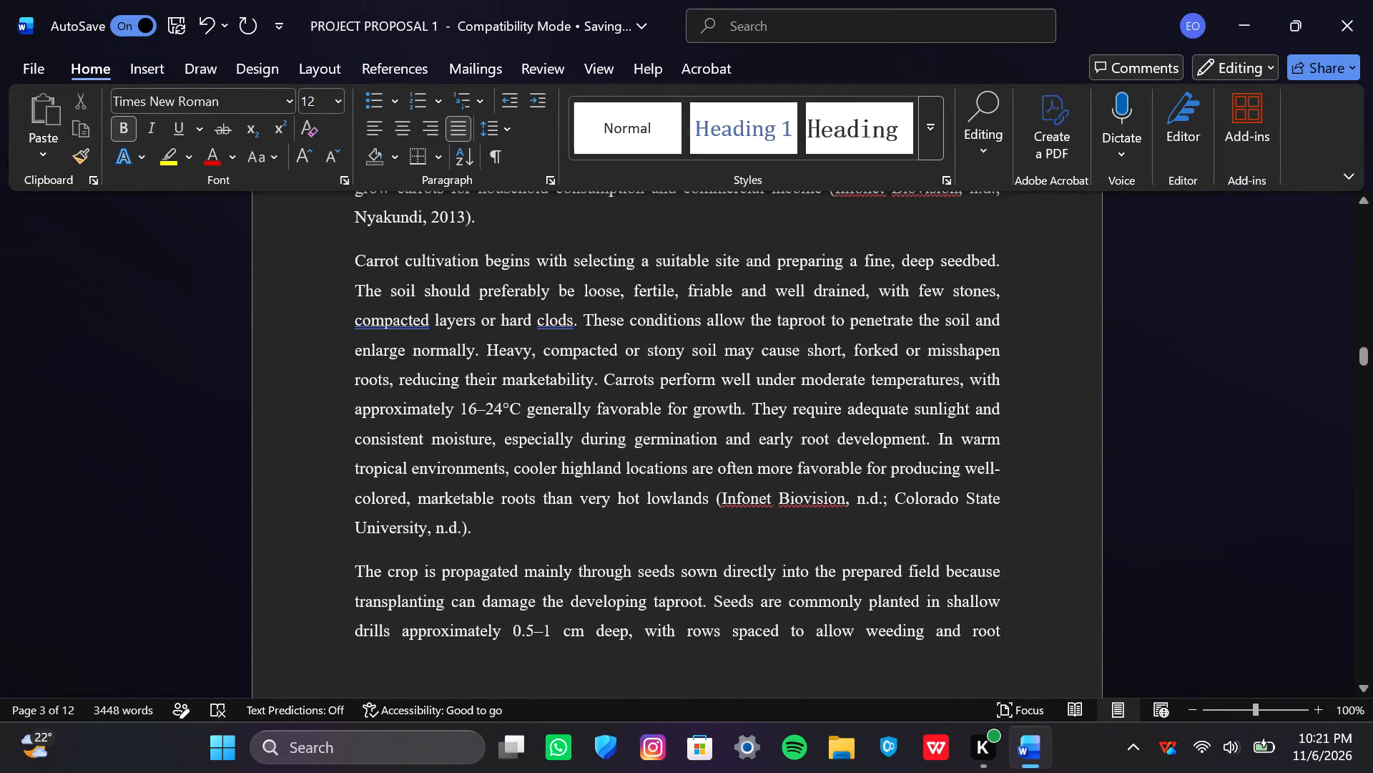
{"action": "scroll", "coordinate": [538, 671], "scroll_direction": "up", "scroll_amount": 1}
{"action": "scroll", "coordinate": [538, 661], "scroll_direction": "down", "scroll_amount": 11}
{"action": "scroll", "coordinate": [538, 661], "scroll_direction": "down", "scroll_amount": 16}
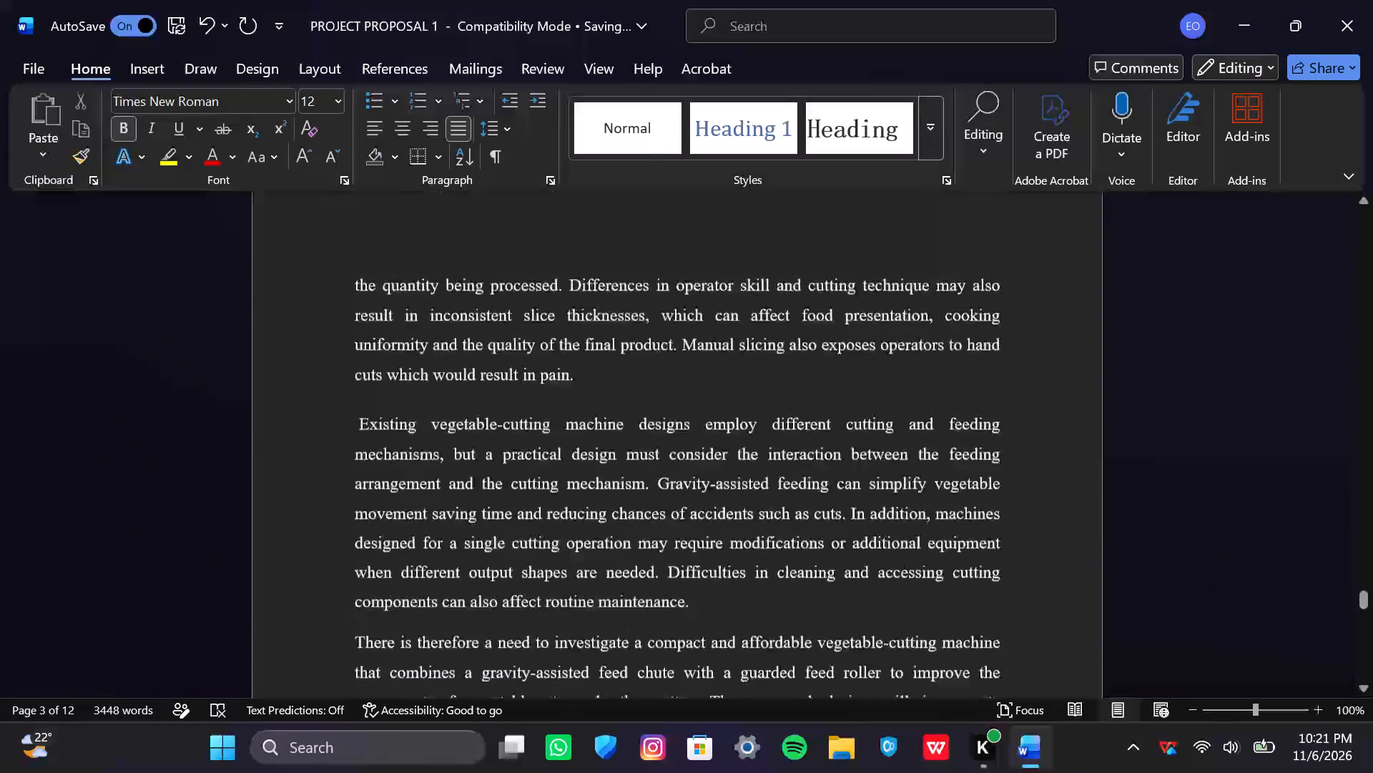
{"action": "scroll", "coordinate": [538, 661], "scroll_direction": "up", "scroll_amount": 5}
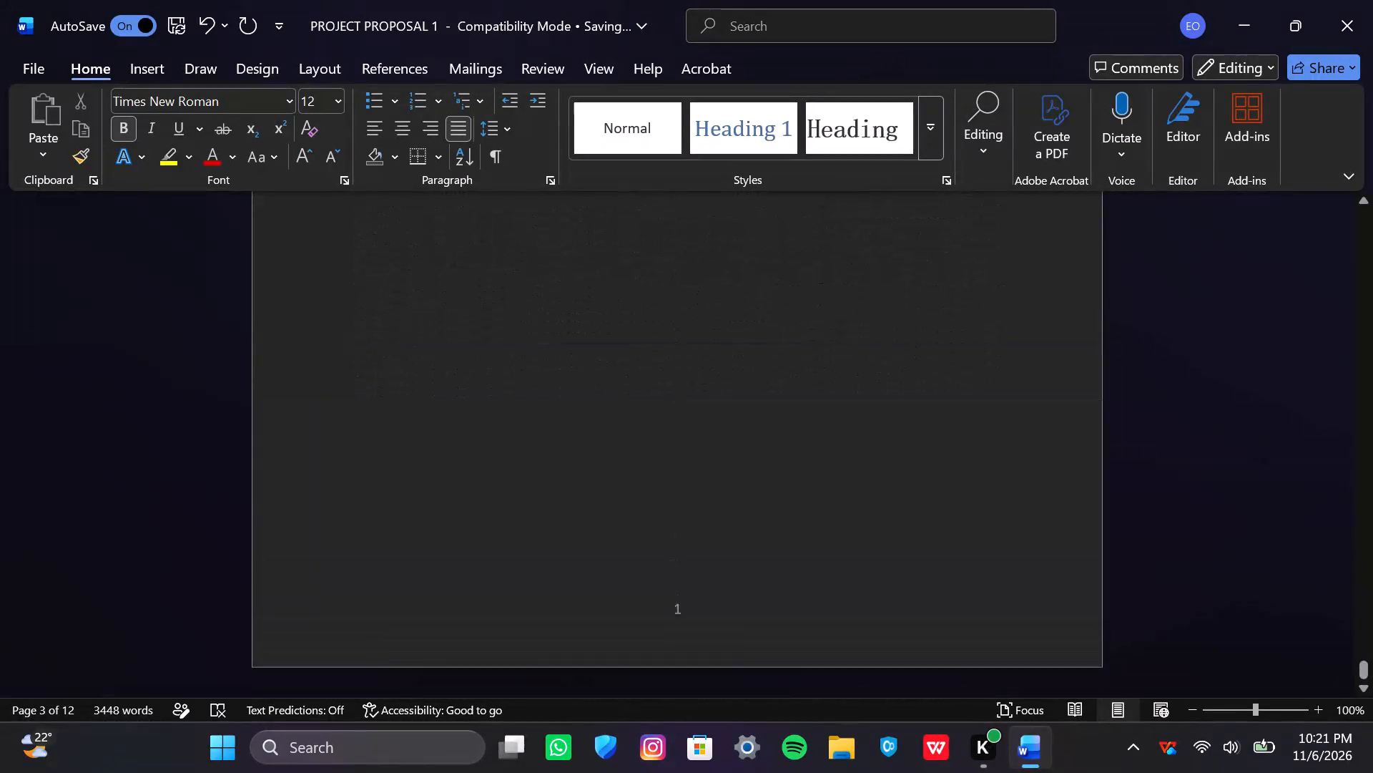
{"action": "scroll", "coordinate": [538, 661], "scroll_direction": "up", "scroll_amount": 7}
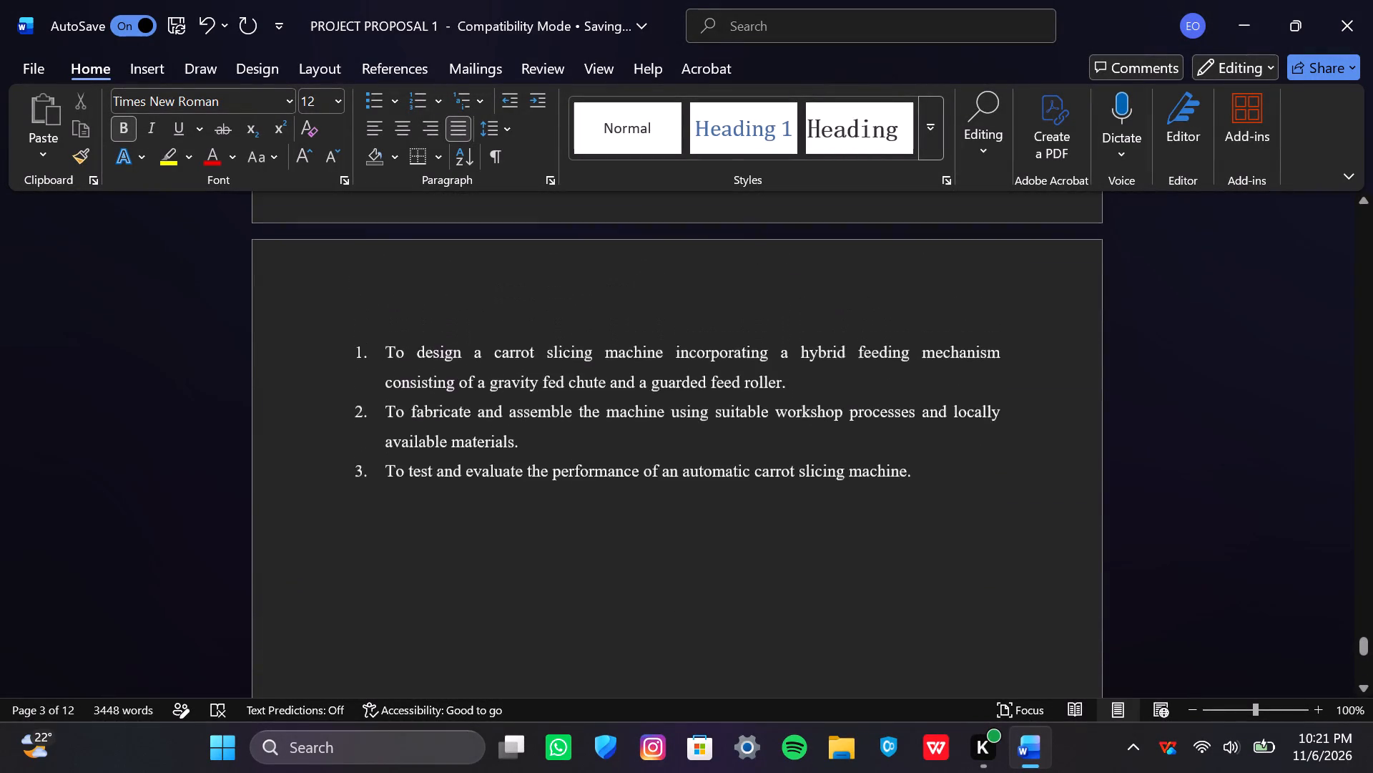
{"action": "scroll", "coordinate": [538, 661], "scroll_direction": "up", "scroll_amount": 14}
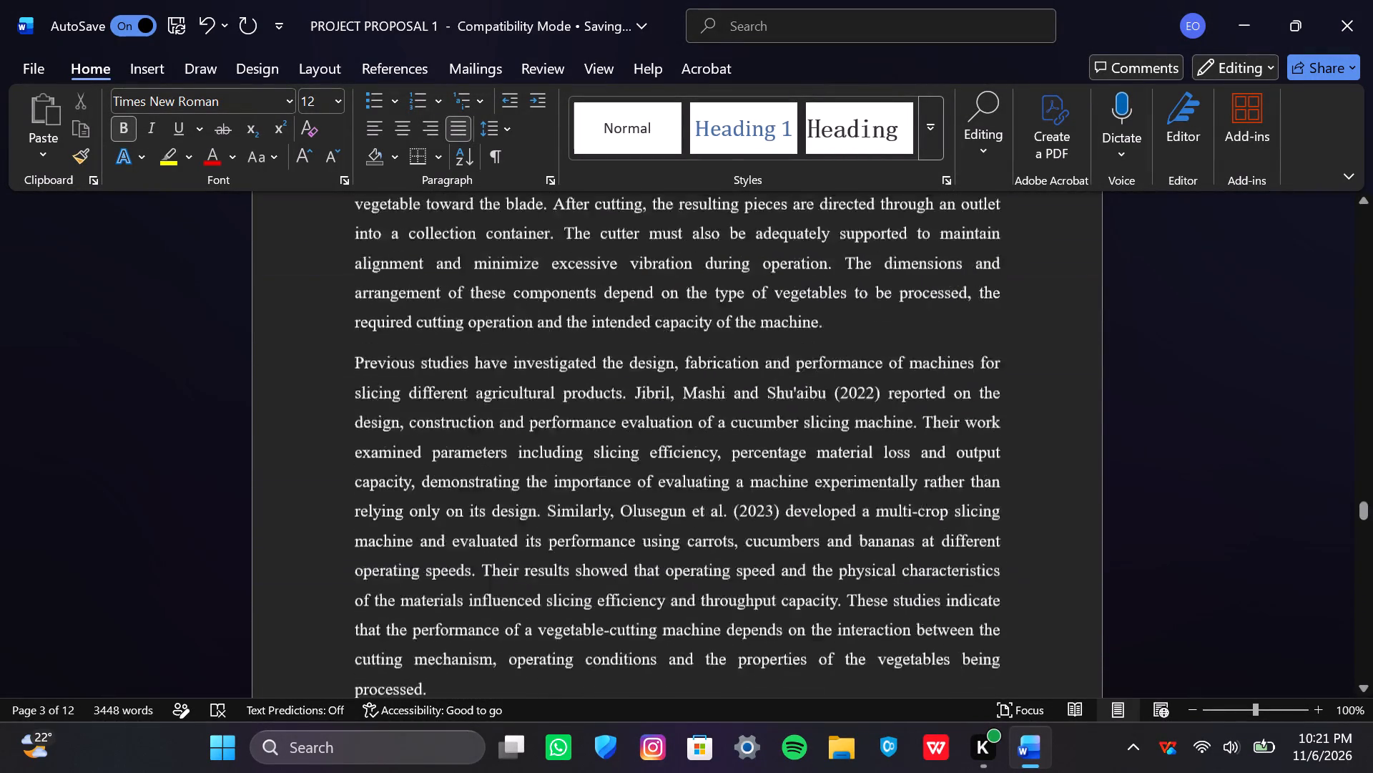
Update the entire table of contents on page 2 so it picks up the numbered Background of Study heading.
{"action": "scroll", "coordinate": [538, 661], "scroll_direction": "up", "scroll_amount": 8}
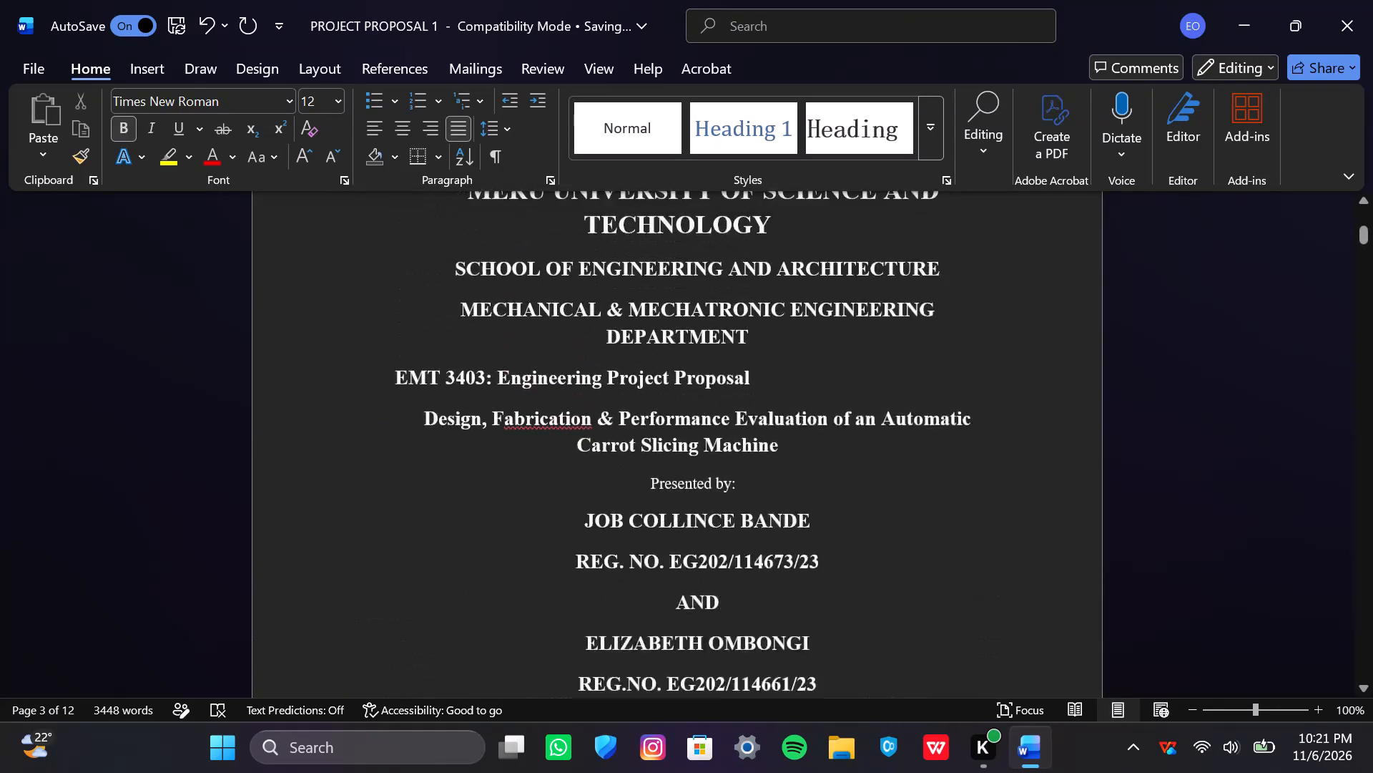
{"action": "scroll", "coordinate": [538, 661], "scroll_direction": "down", "scroll_amount": 5}
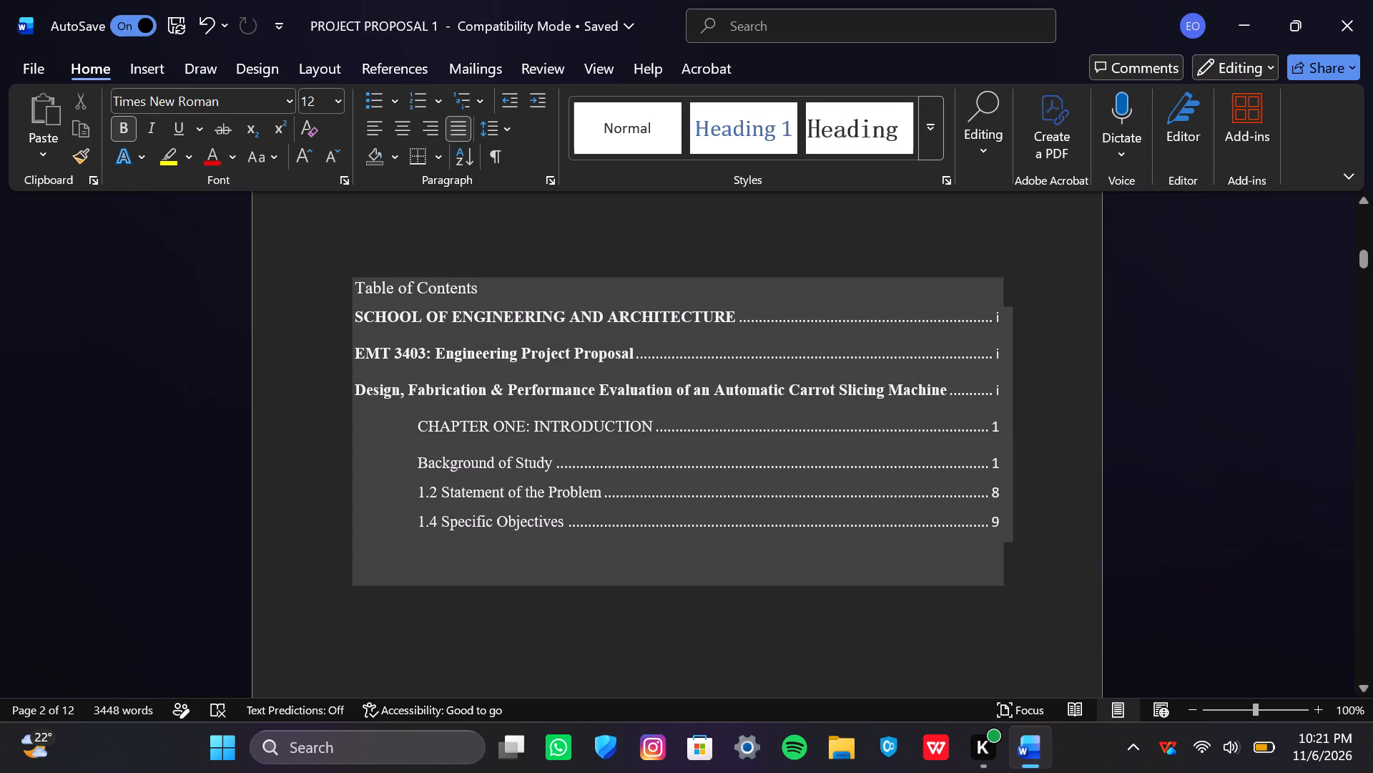
{"action": "left_click", "coordinate": [551, 433]}
{"action": "left_click", "coordinate": [551, 433]}
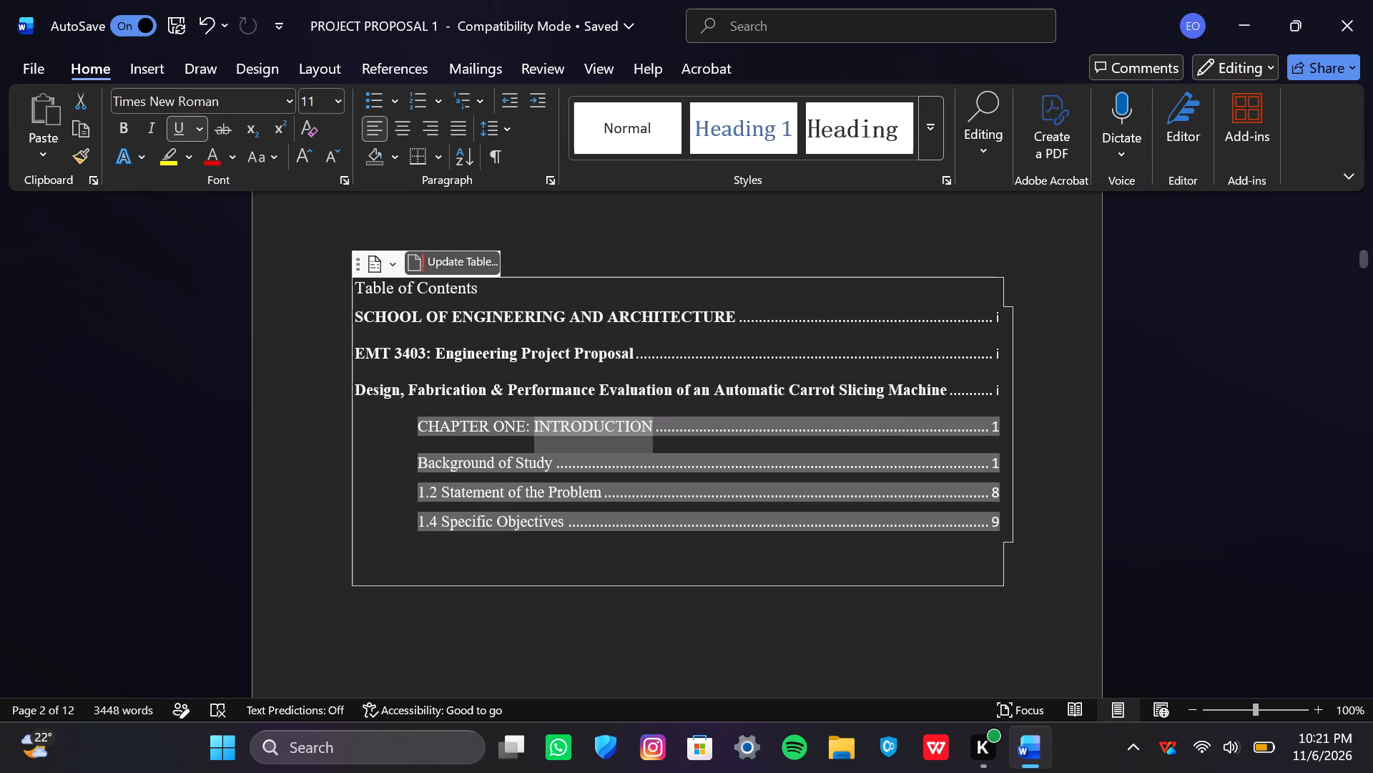
{"action": "left_click", "coordinate": [463, 265]}
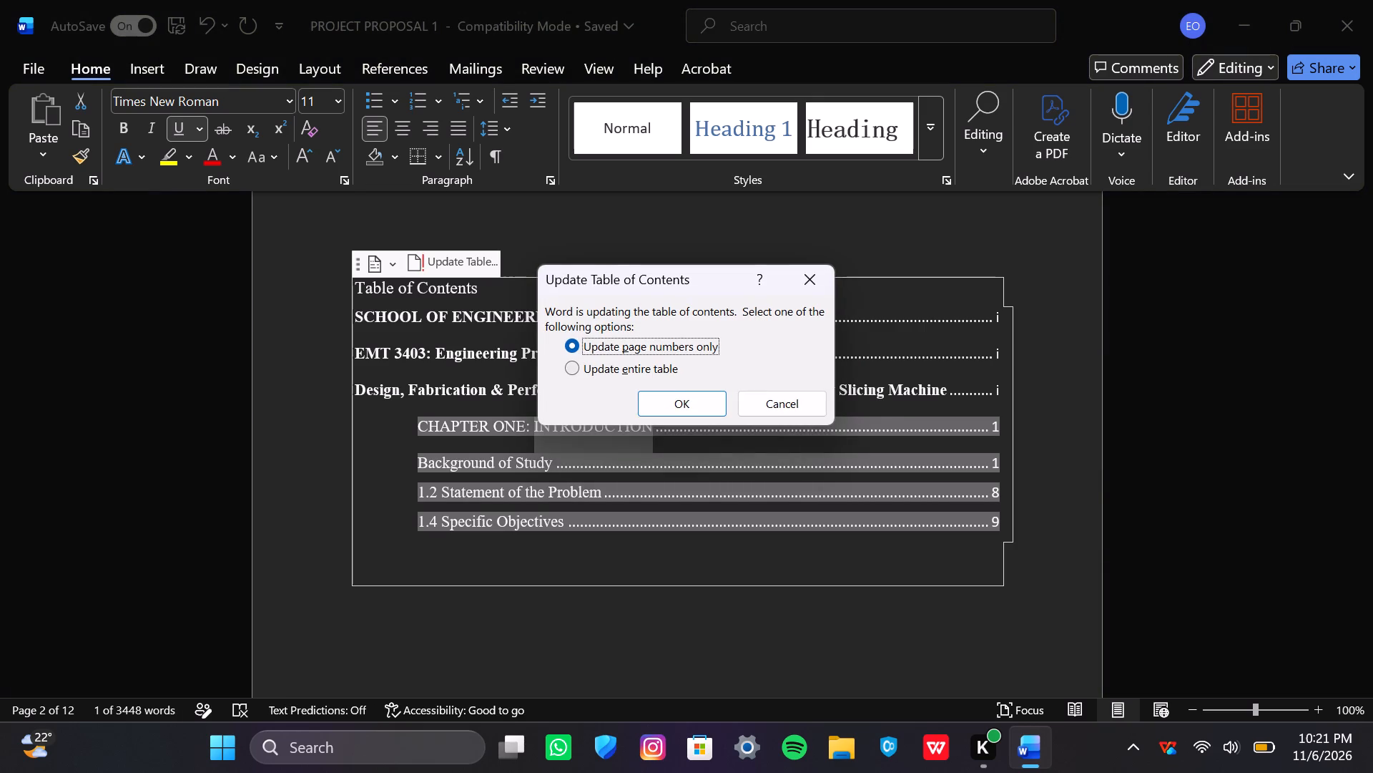
{"action": "left_click", "coordinate": [594, 371]}
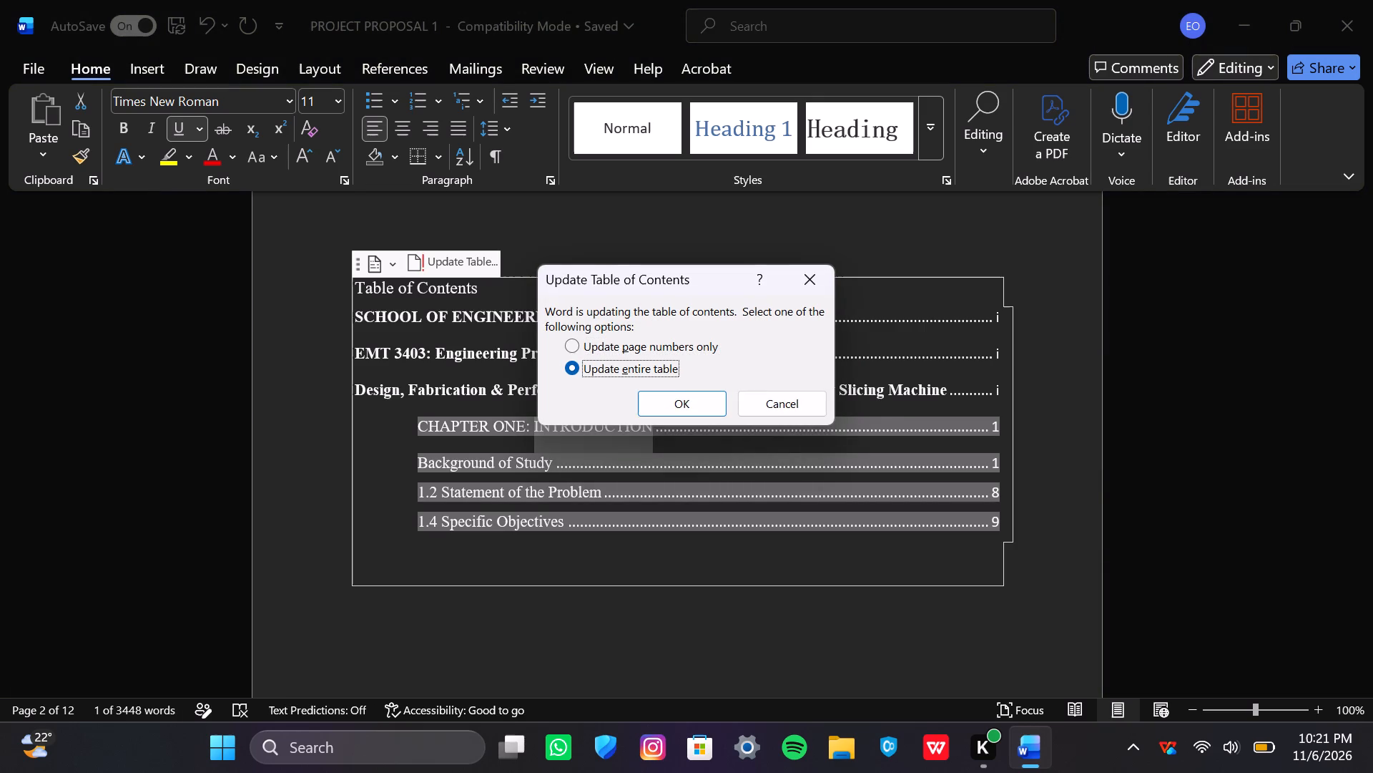
{"action": "left_click", "coordinate": [699, 400]}
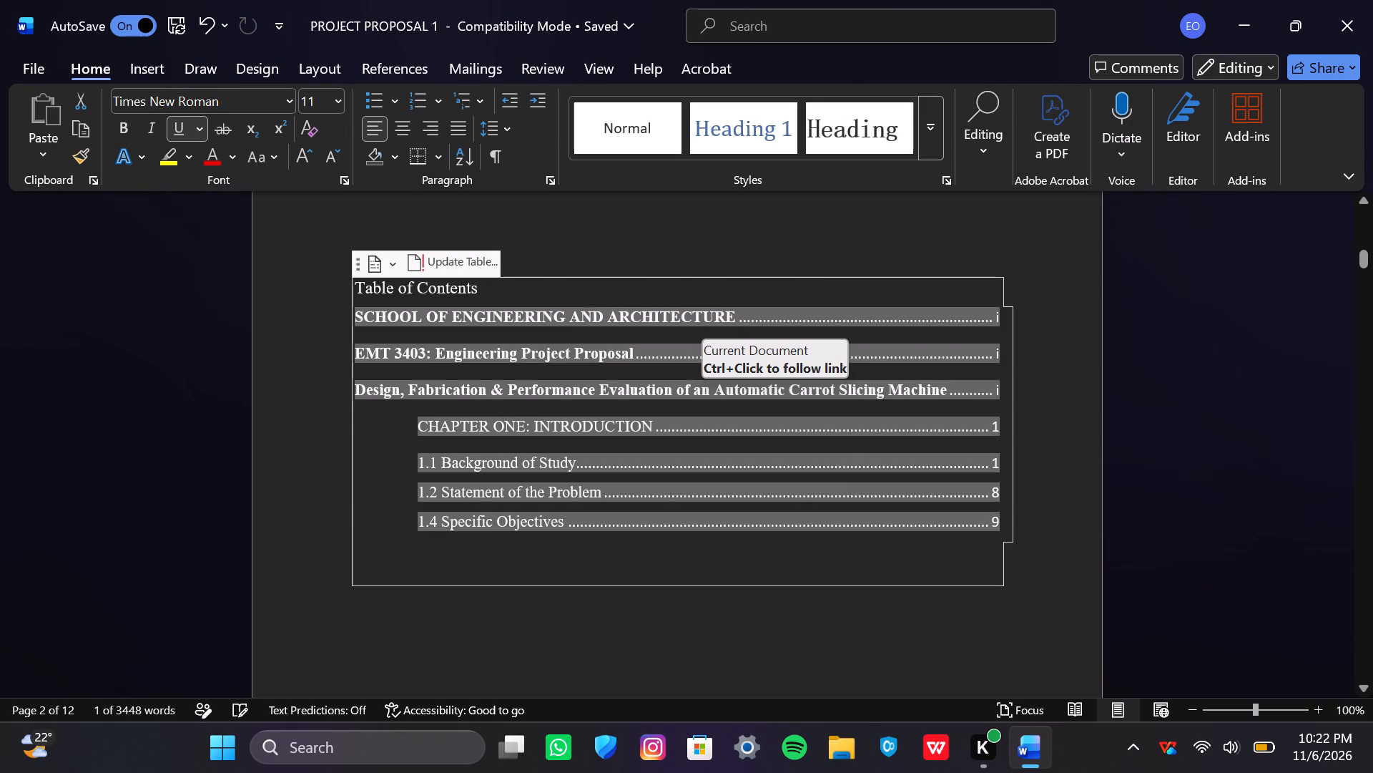
{"action": "left_click", "coordinate": [835, 584]}
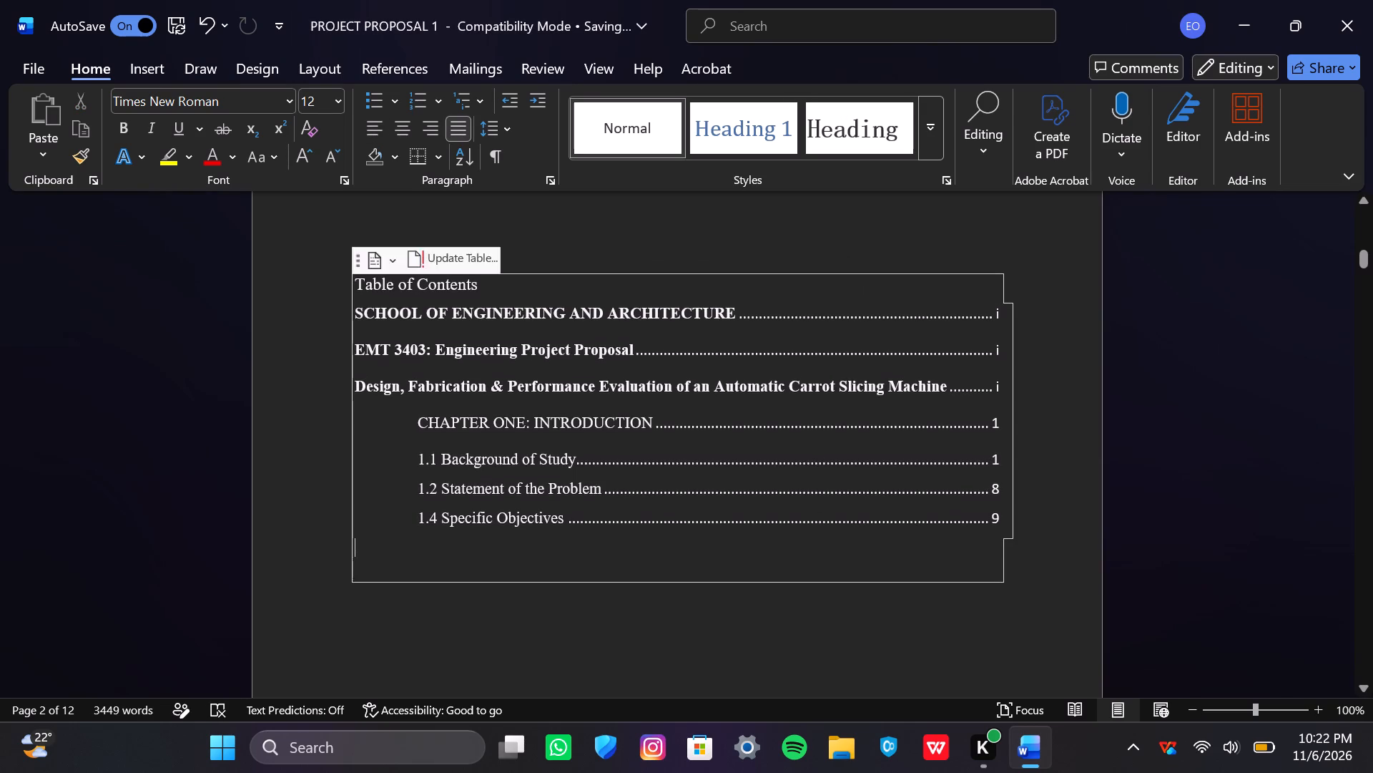
{"action": "key", "text": "Escape"}
{"action": "left_click", "coordinate": [973, 641]}
{"action": "left_click", "coordinate": [1191, 575]}
Reopen PROJECT PROPOSAL 1 from the recent documents list.
{"action": "scroll", "coordinate": [1191, 575], "scroll_direction": "down", "scroll_amount": 4}
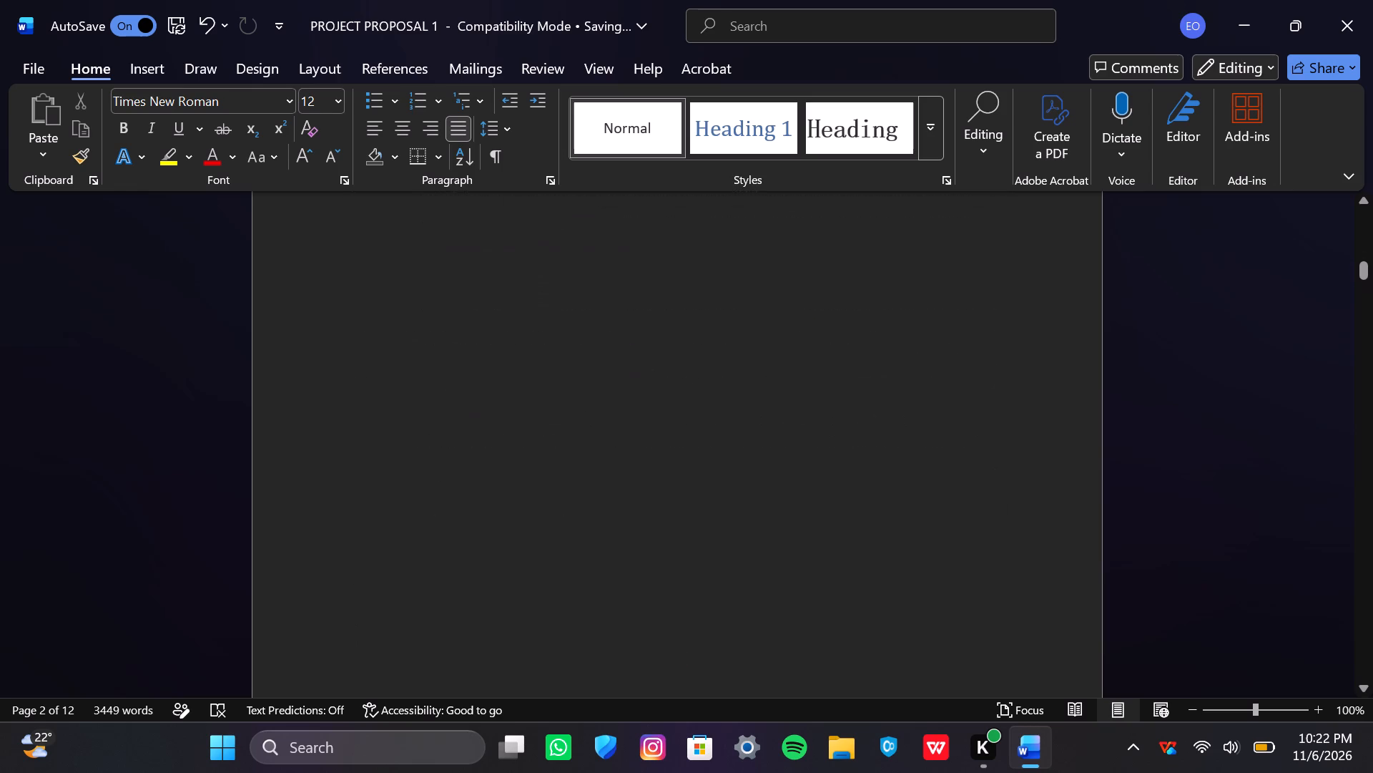
{"action": "scroll", "coordinate": [1191, 575], "scroll_direction": "down", "scroll_amount": 1}
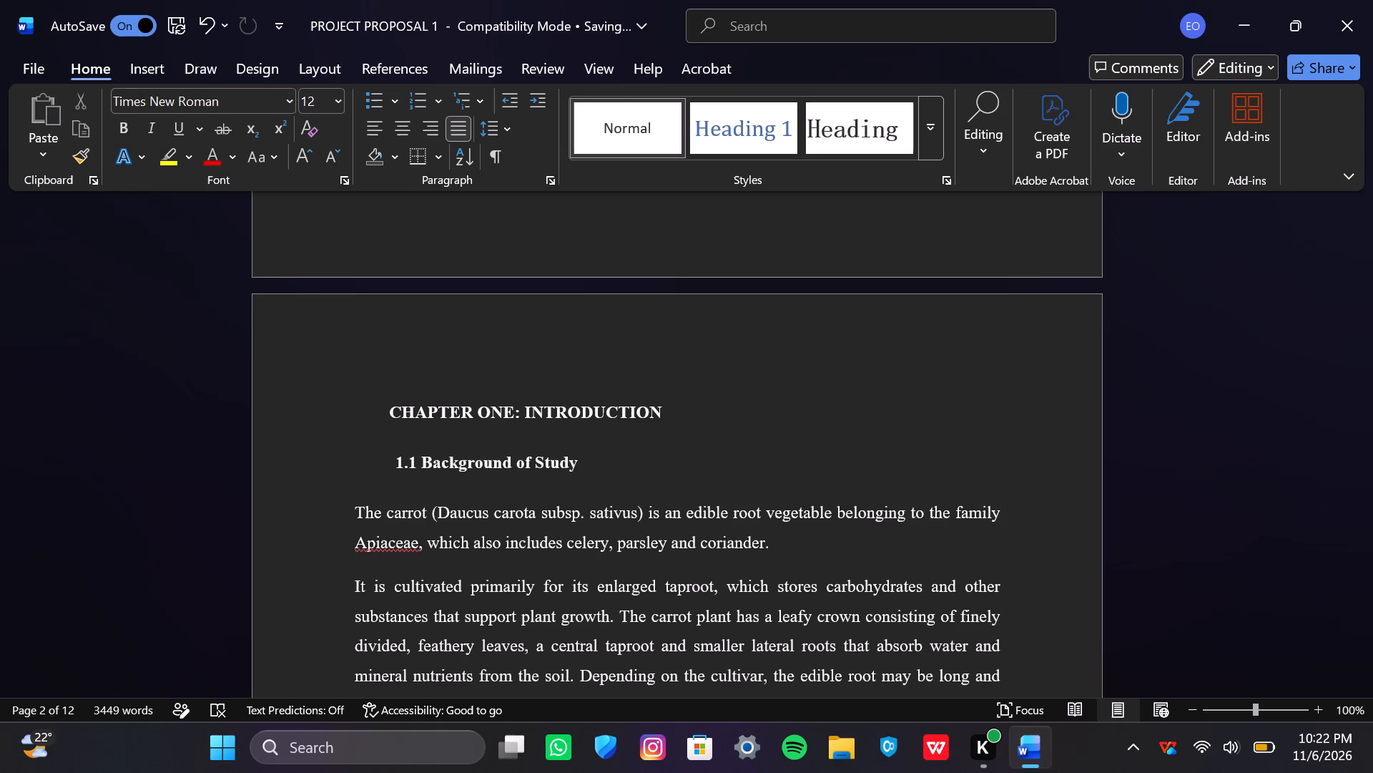
{"action": "left_click", "coordinate": [17, 62]}
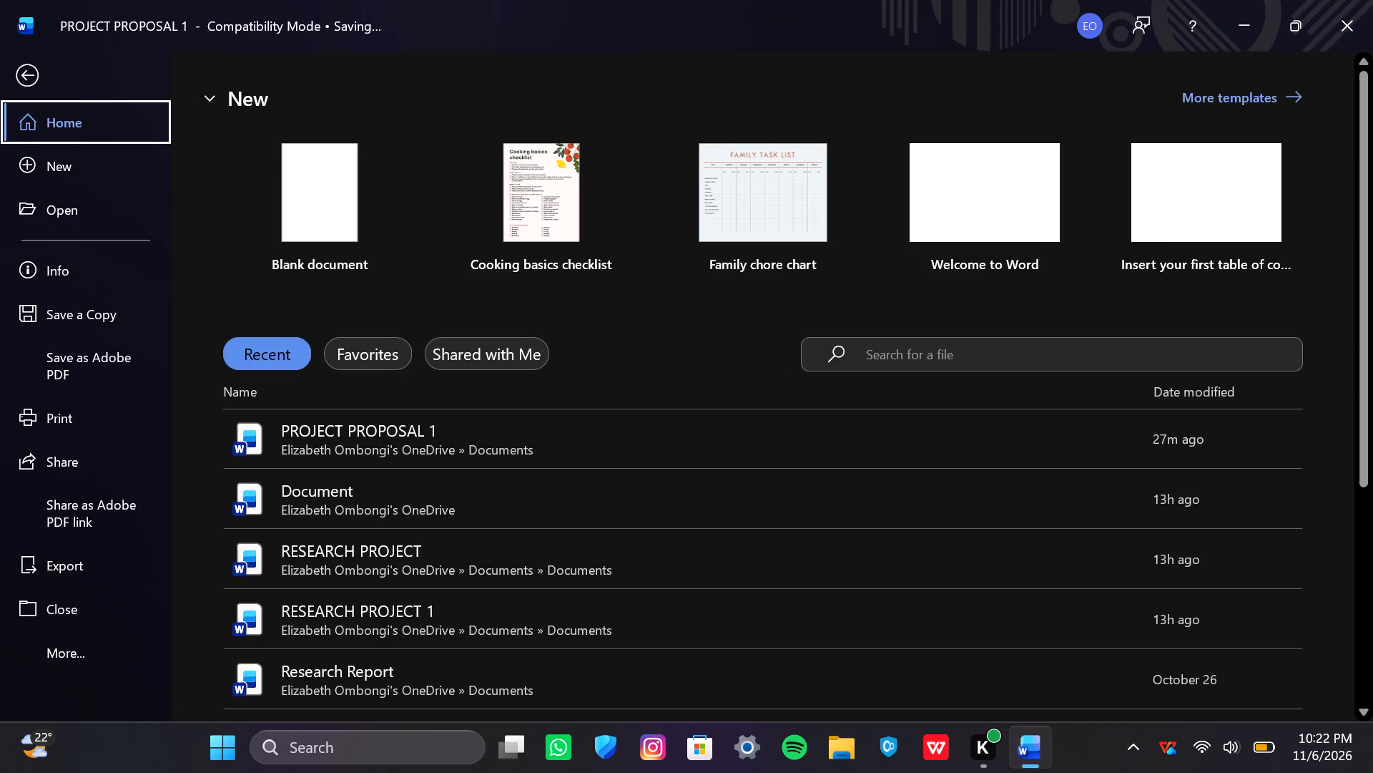
{"action": "double_click", "coordinate": [435, 429]}
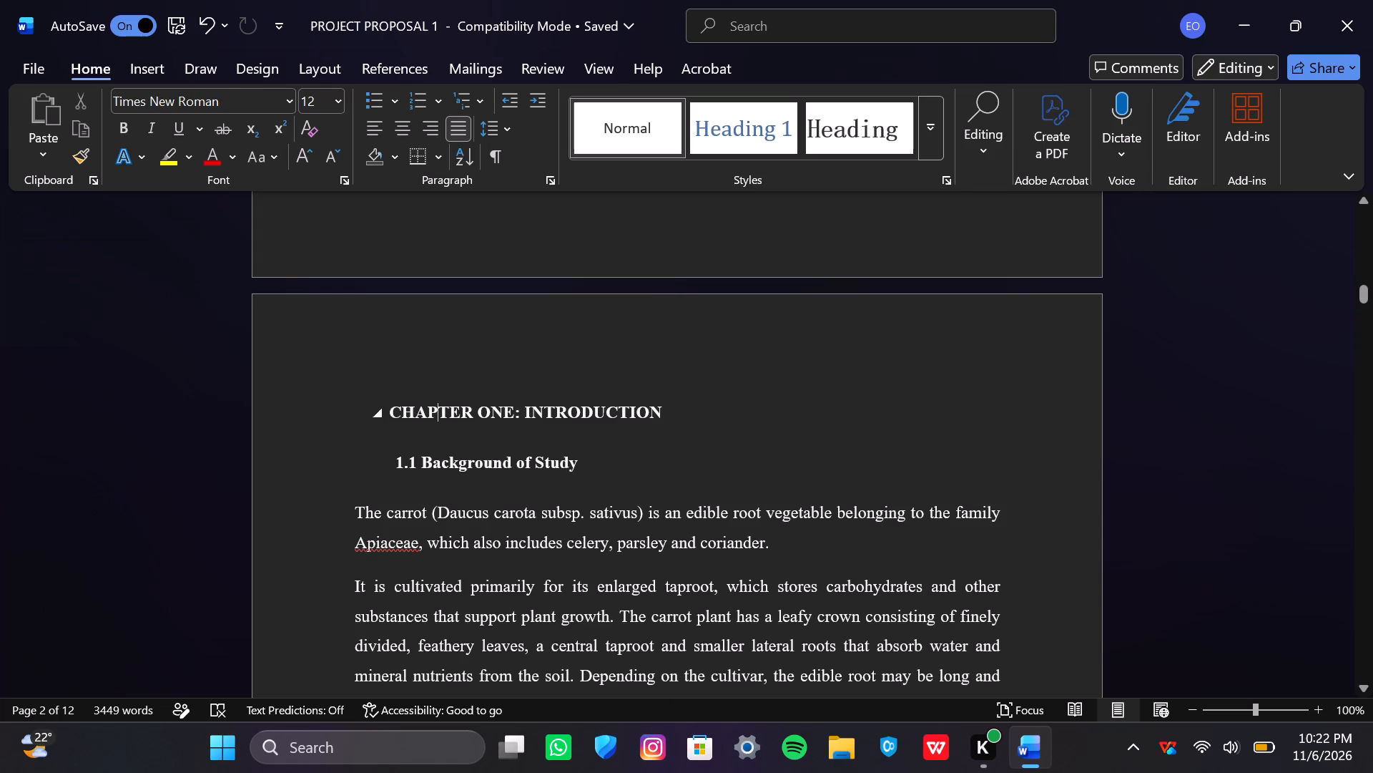
{"action": "scroll", "coordinate": [435, 429], "scroll_direction": "up", "scroll_amount": 3}
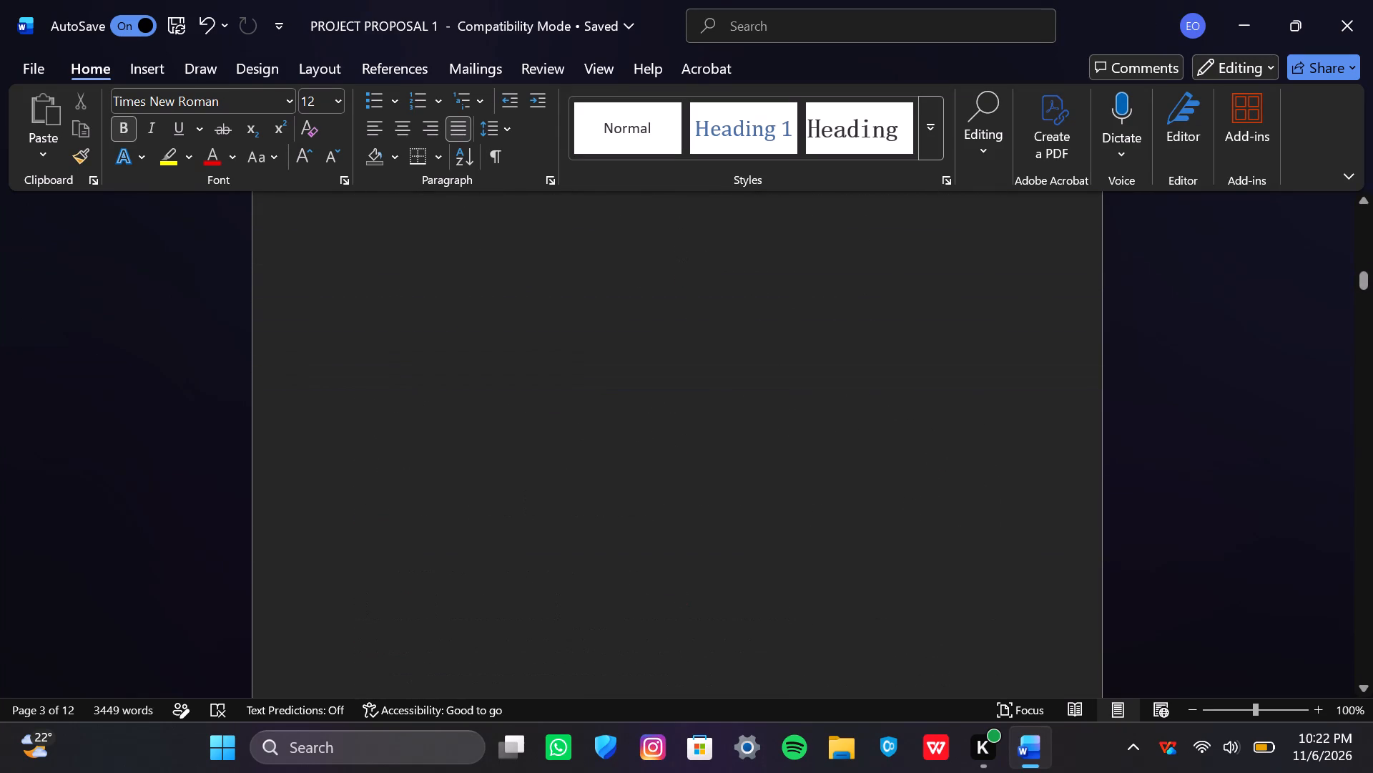
Look through the reopened proposal from the cover page and table of contents to the start of Chapter One, checking the layout.
{"action": "scroll", "coordinate": [435, 429], "scroll_direction": "up", "scroll_amount": 4}
{"action": "scroll", "coordinate": [435, 429], "scroll_direction": "down", "scroll_amount": 3}
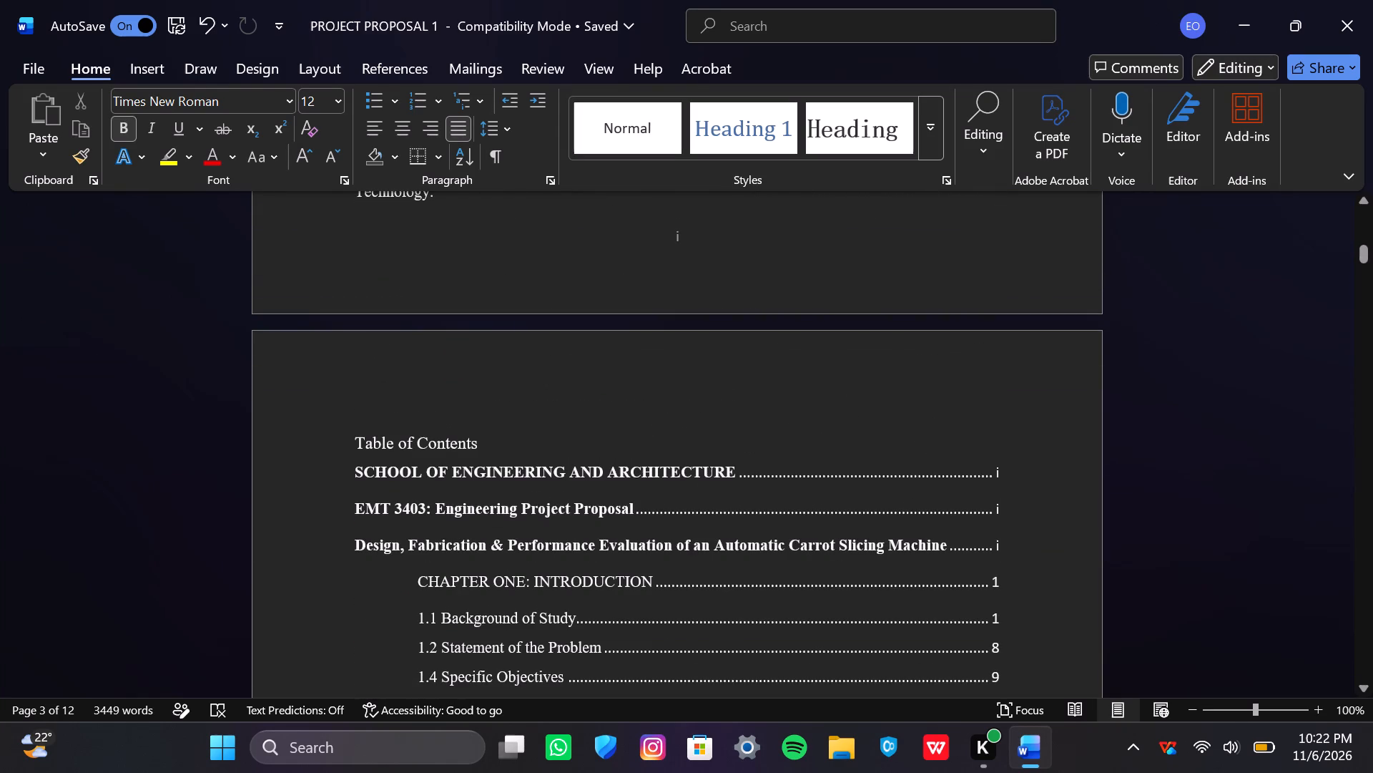
{"action": "scroll", "coordinate": [435, 429], "scroll_direction": "down", "scroll_amount": 10}
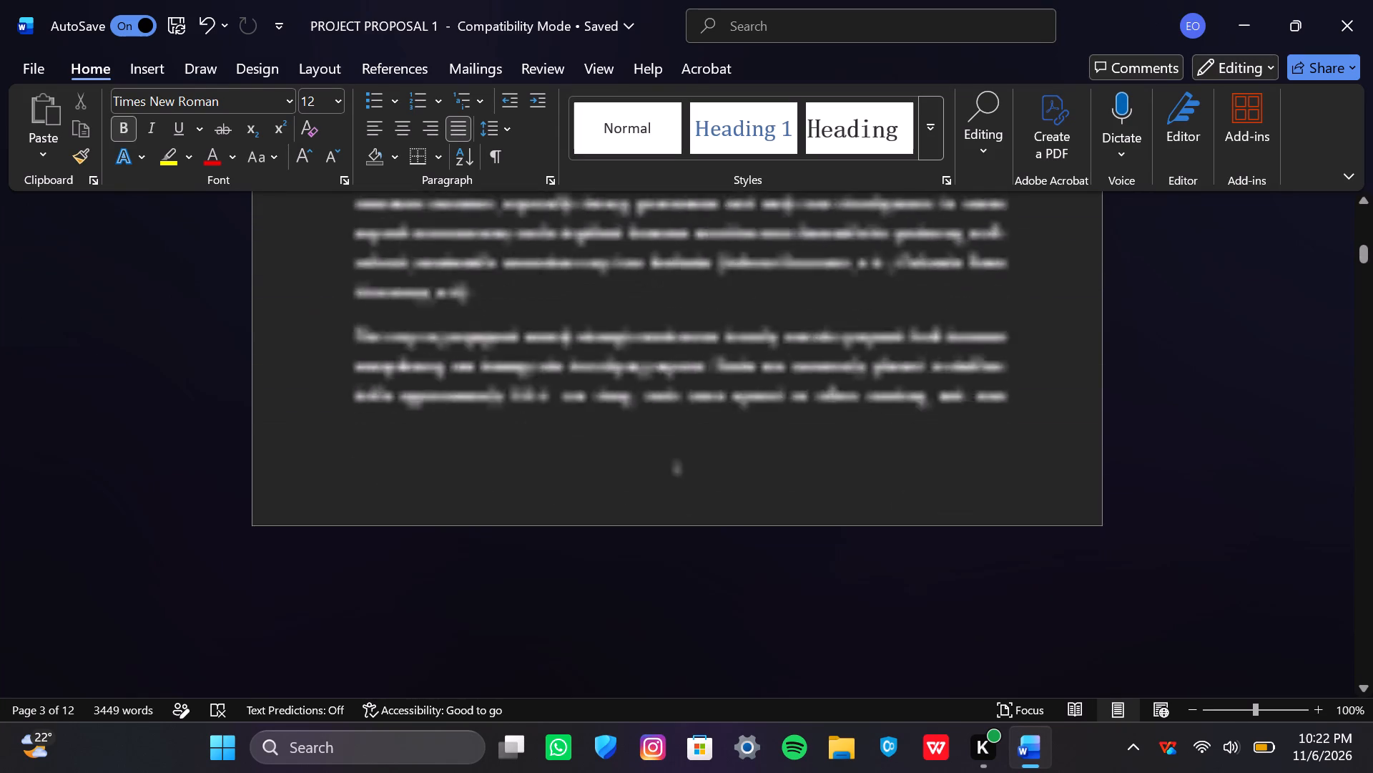
{"action": "scroll", "coordinate": [435, 429], "scroll_direction": "down", "scroll_amount": 11}
{"action": "scroll", "coordinate": [435, 429], "scroll_direction": "up", "scroll_amount": 6}
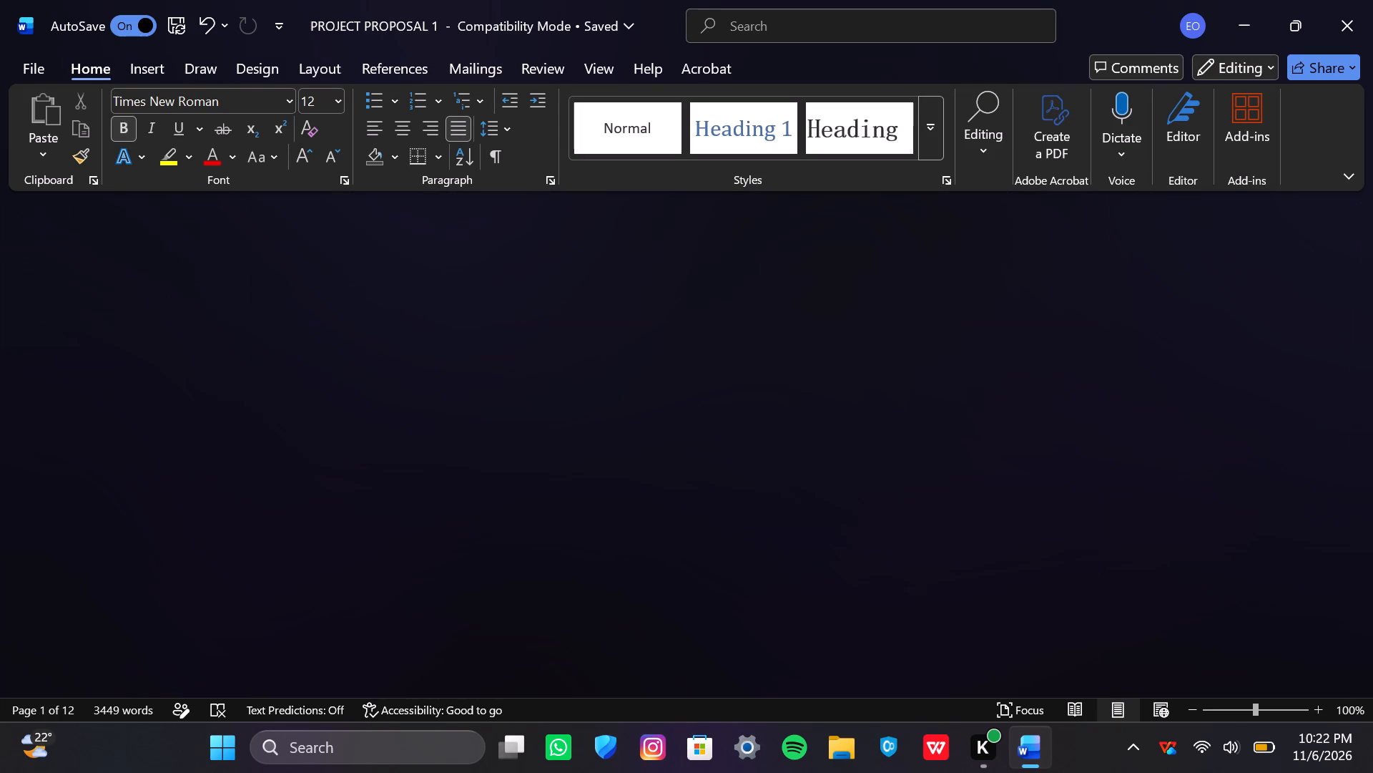
{"action": "scroll", "coordinate": [435, 429], "scroll_direction": "up", "scroll_amount": 17}
{"action": "scroll", "coordinate": [435, 429], "scroll_direction": "down", "scroll_amount": 2}
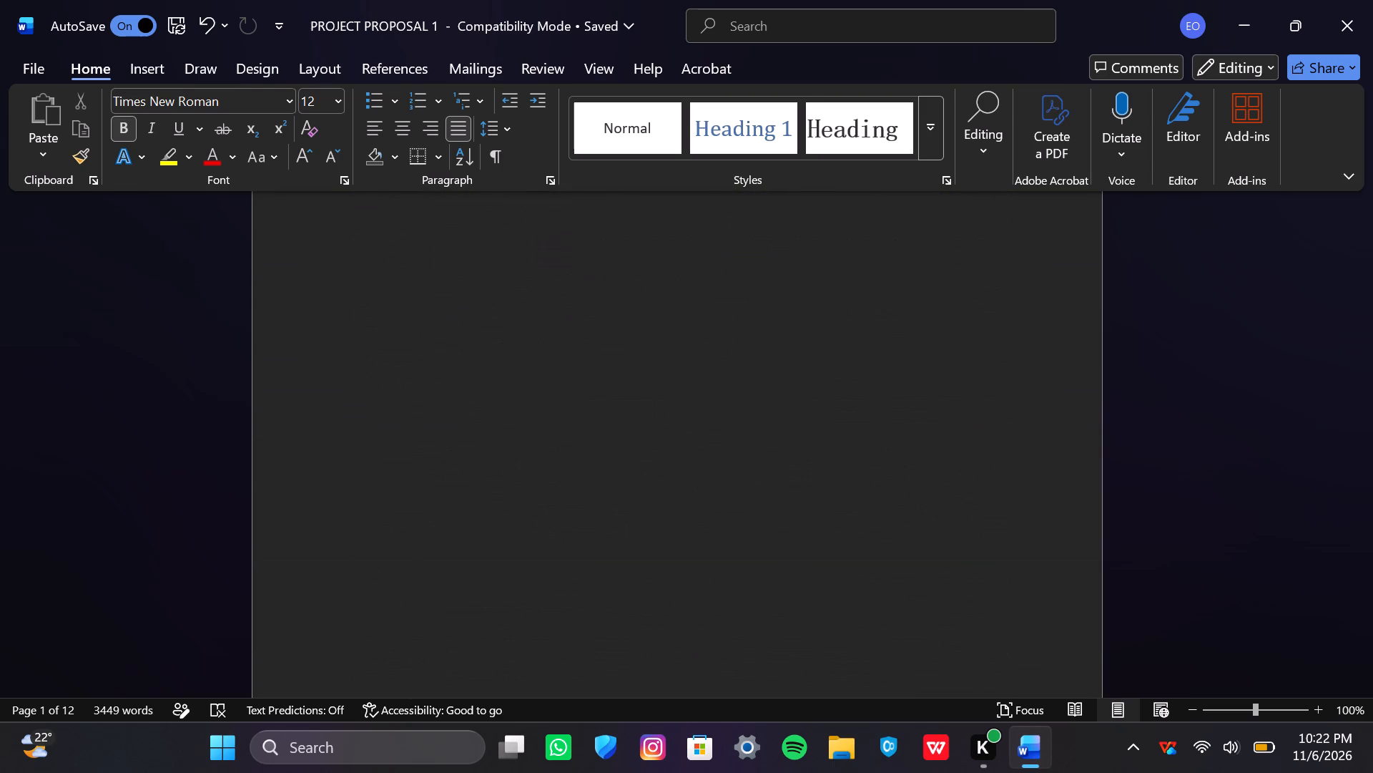
{"action": "scroll", "coordinate": [435, 429], "scroll_direction": "down", "scroll_amount": 2}
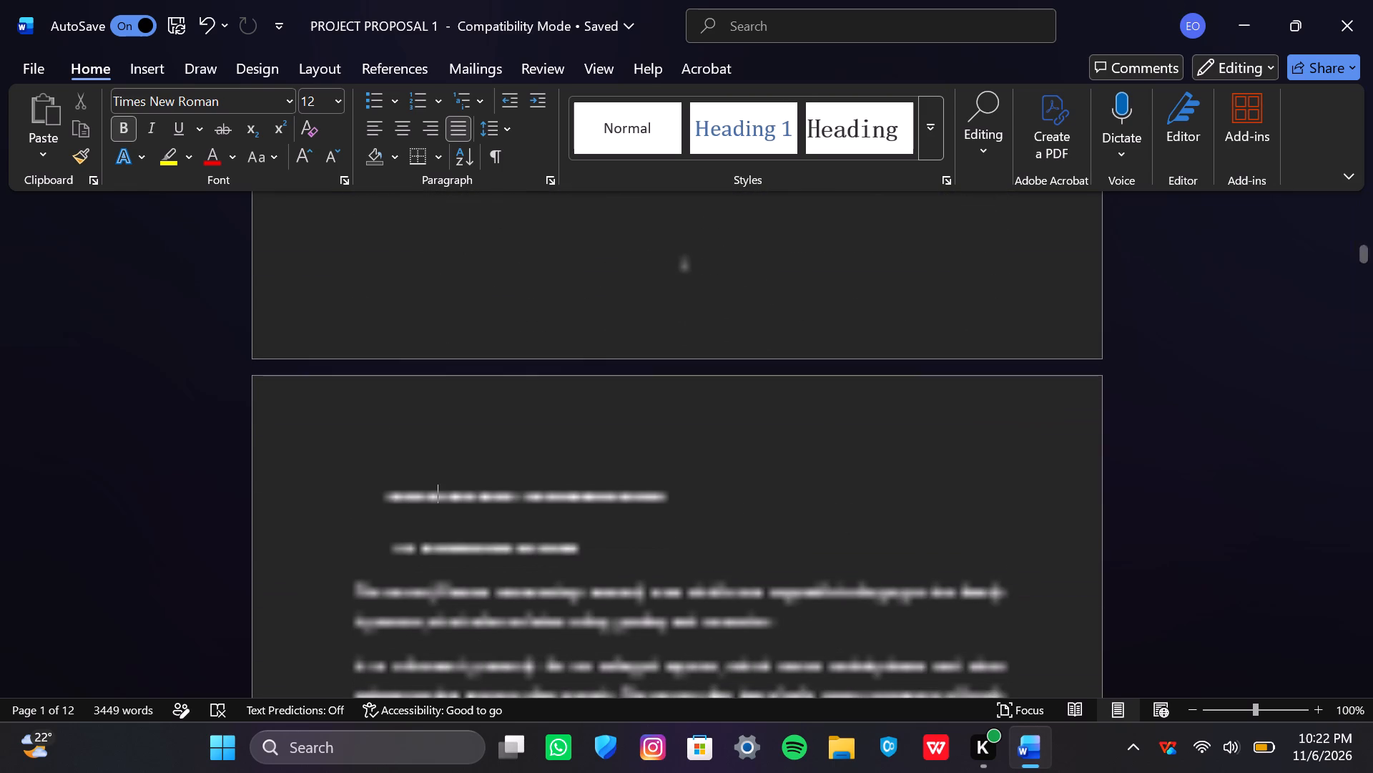
Start sharing PROJECT PROPOSAL 1 from the recent documents list and enter the recipient in the share invitation.
{"action": "left_click", "coordinate": [27, 63]}
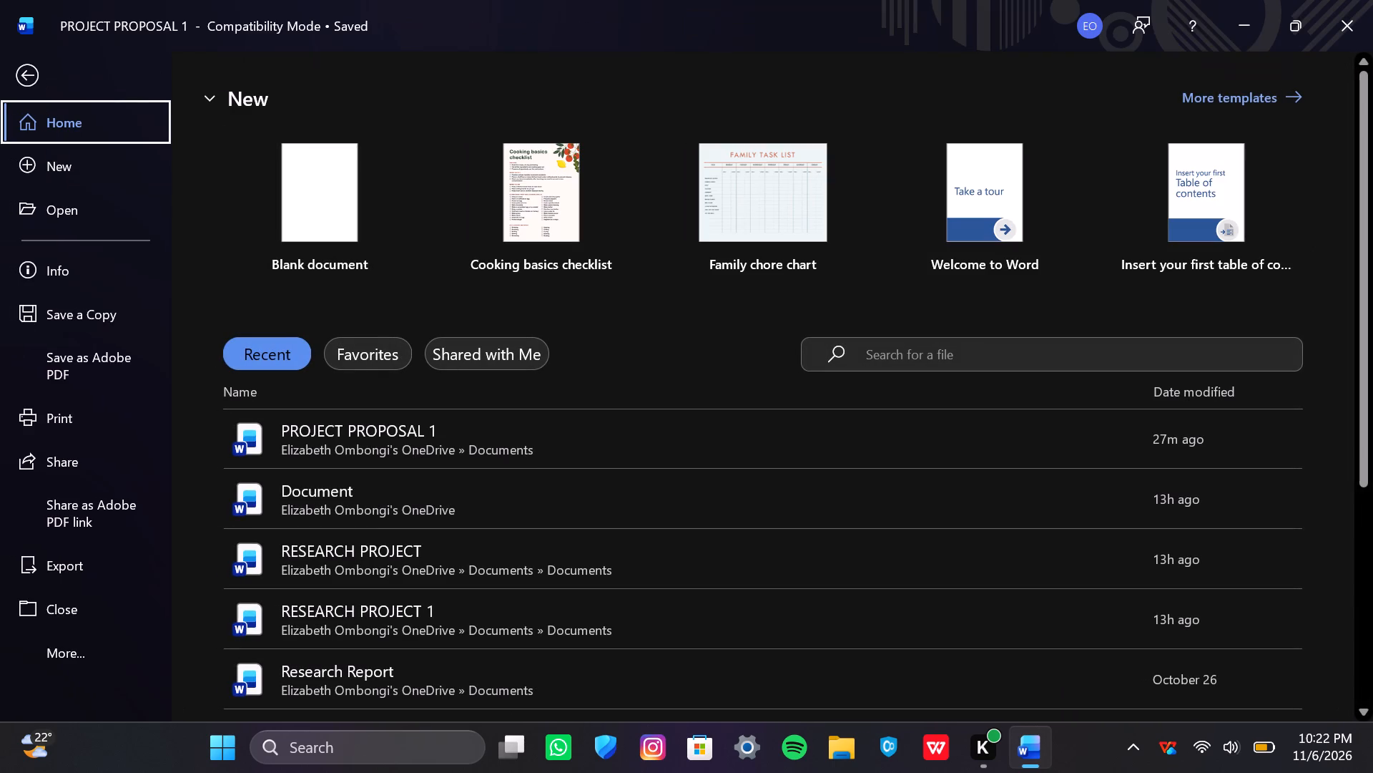
{"action": "left_click", "coordinate": [1107, 439]}
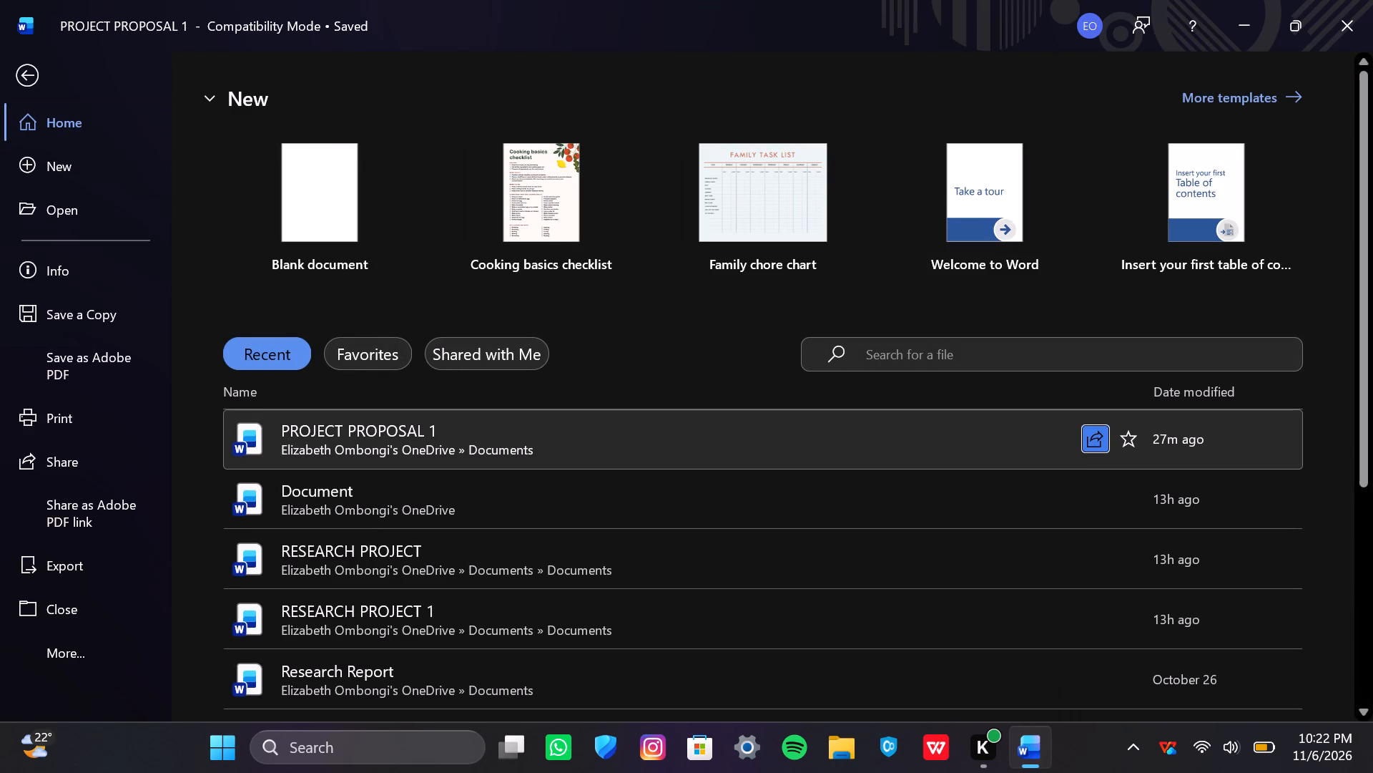
{"action": "left_click", "coordinate": [1107, 439]}
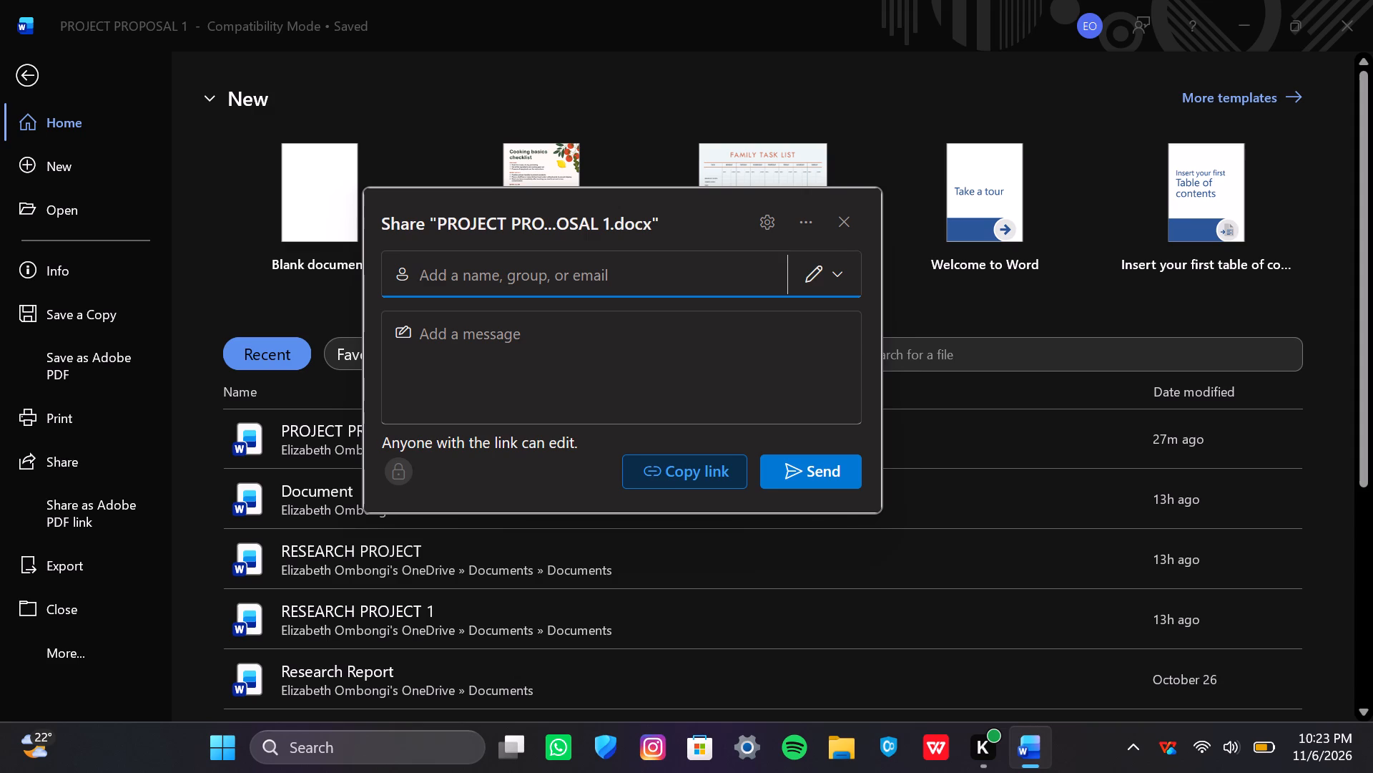
{"action": "left_click", "coordinate": [614, 254]}
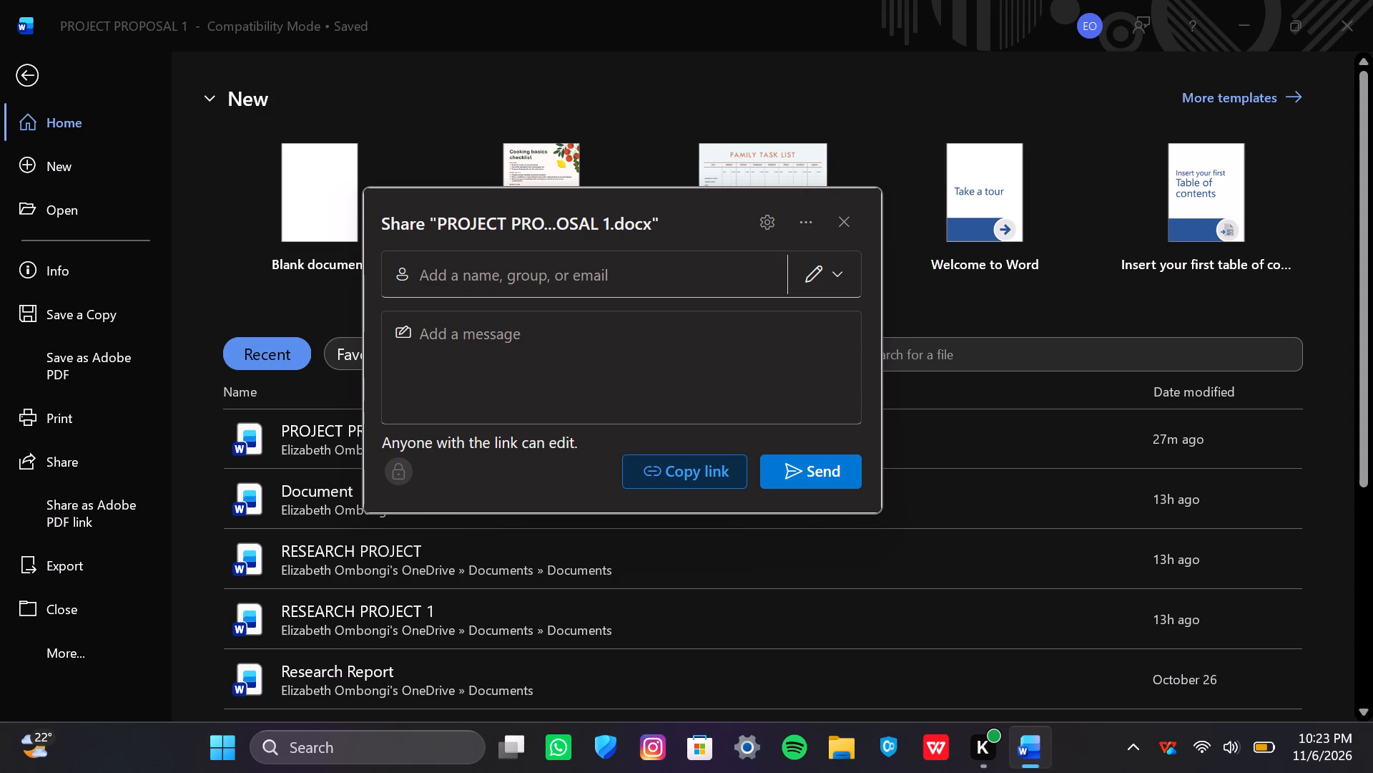
{"action": "type", "text": "jobb"}
{"action": "key", "text": "BackSpace"}
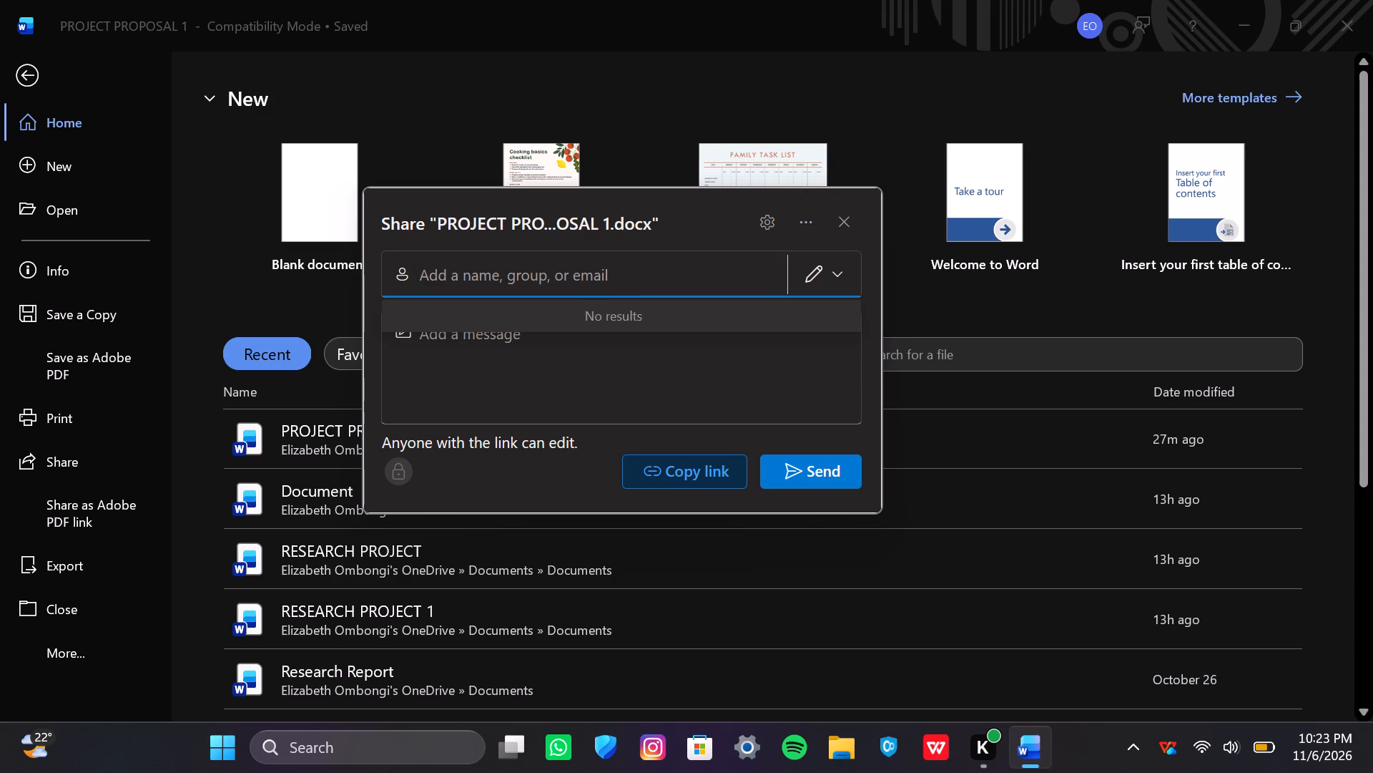
{"action": "type", "text": "bande"}
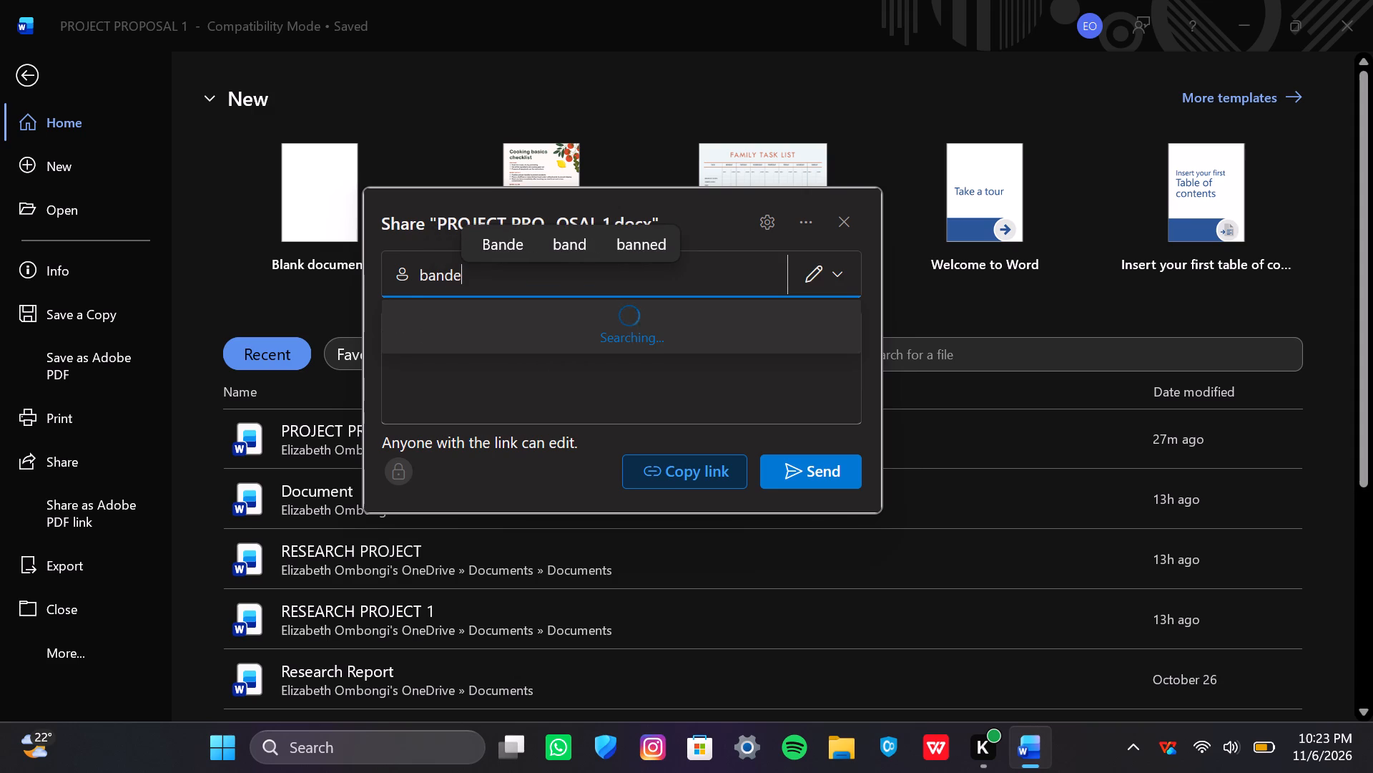